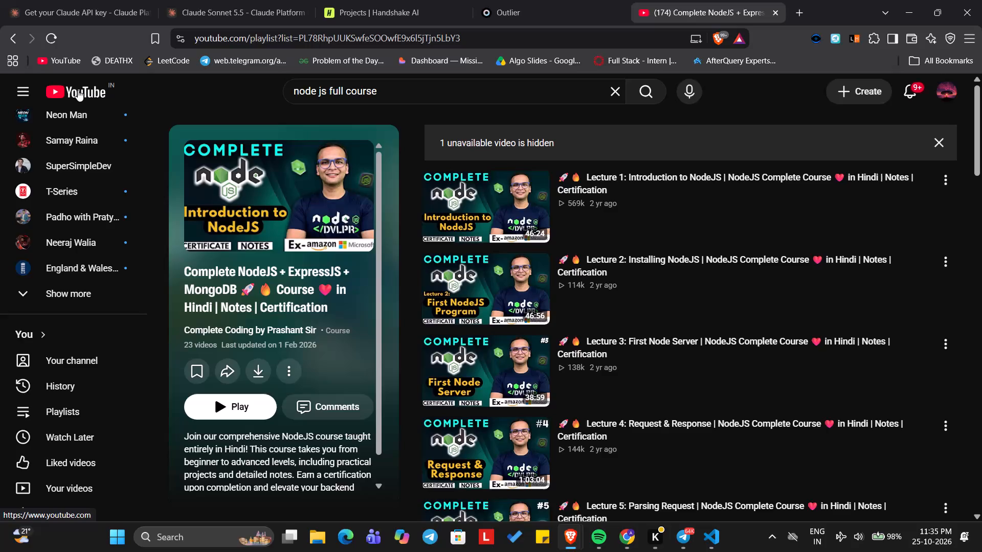
Go to the YouTube home page, open the video "INDIA'S GOT LATENT S2 EP8" and pause it.
{"action": "left_click", "coordinate": [78, 89]}
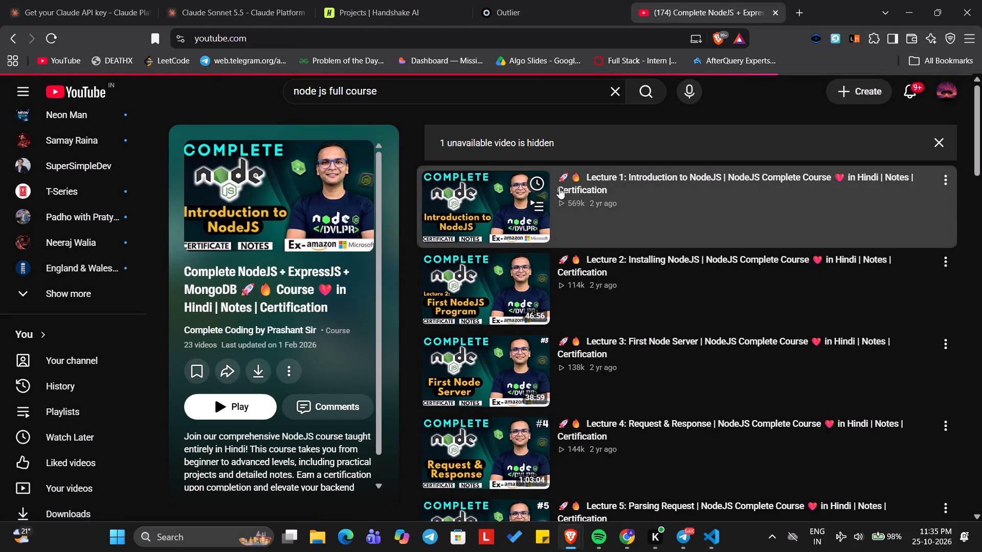
{"action": "left_click", "coordinate": [336, 258]}
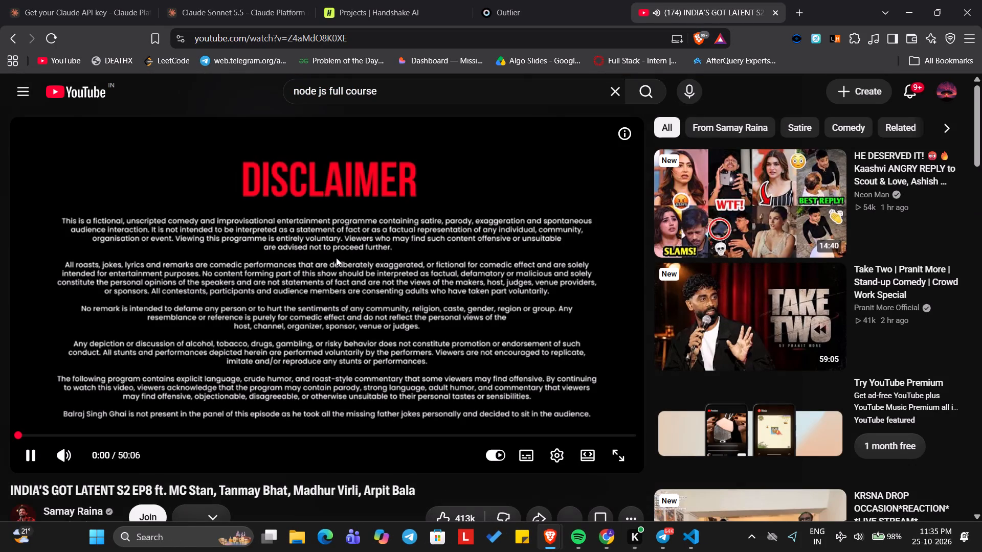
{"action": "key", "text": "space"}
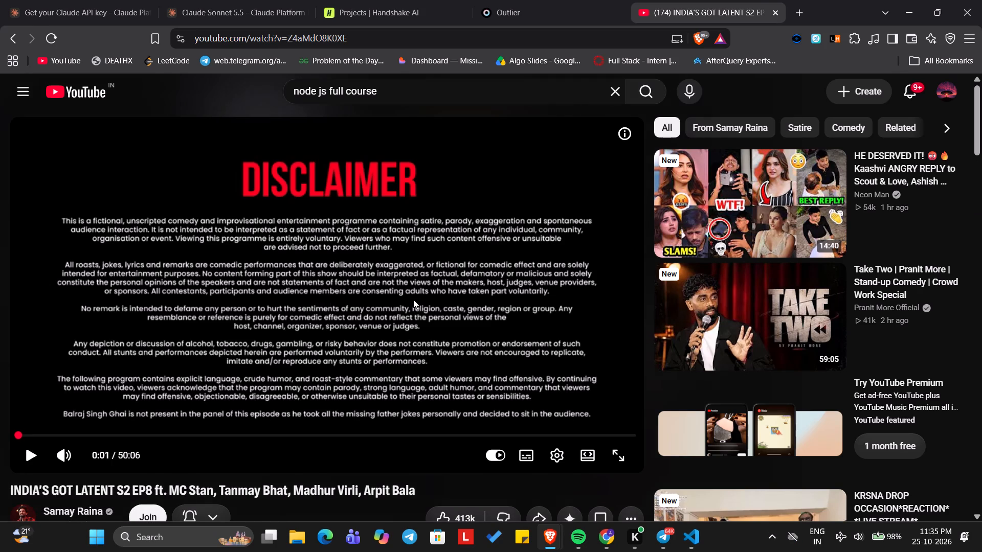
Turn on the computer's Bluetooth and connect the Noise Buds VS102 Plus earbuds.
{"action": "left_click", "coordinate": [895, 546]}
{"action": "left_click", "coordinate": [806, 296]}
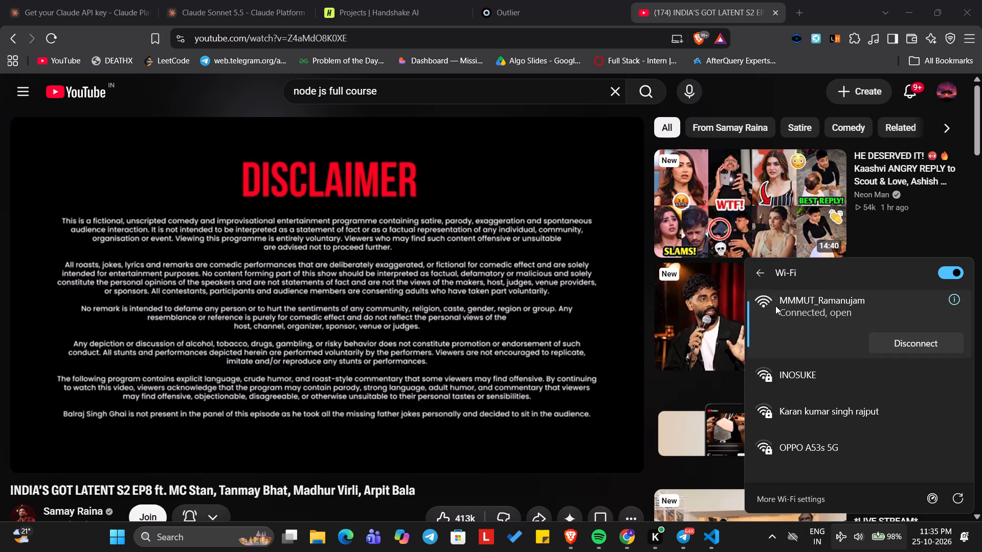
{"action": "left_click", "coordinate": [759, 266]}
{"action": "left_click", "coordinate": [882, 298]}
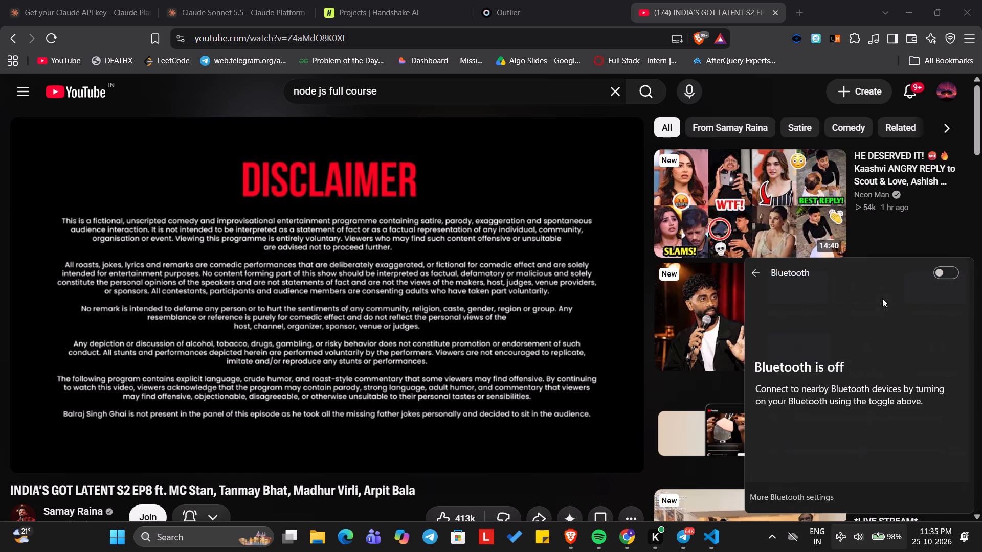
{"action": "left_click", "coordinate": [950, 266]}
{"action": "scroll", "coordinate": [862, 327], "scroll_direction": "up", "scroll_amount": 3}
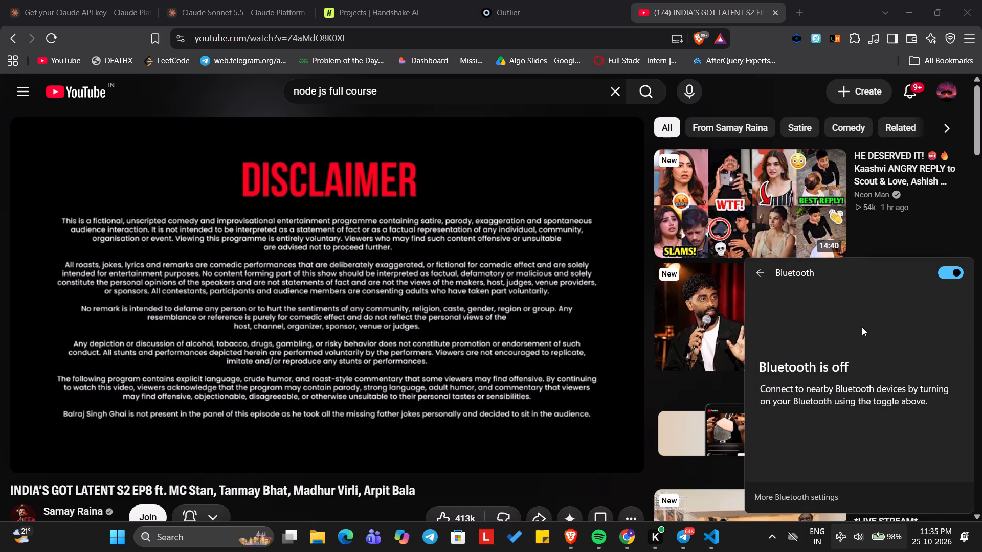
{"action": "scroll", "coordinate": [862, 327], "scroll_direction": "up", "scroll_amount": 3}
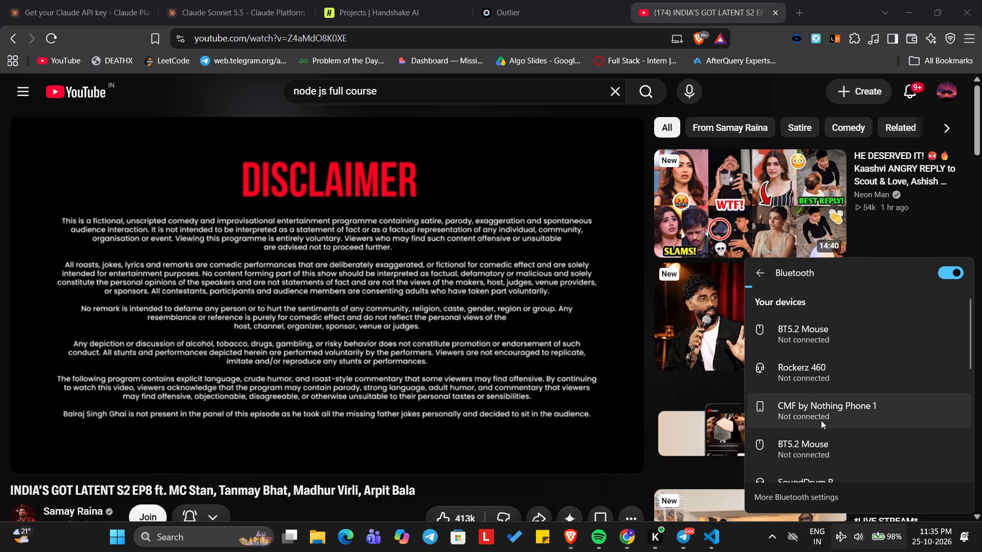
{"action": "scroll", "coordinate": [821, 420], "scroll_direction": "down", "scroll_amount": 2}
{"action": "left_click", "coordinate": [809, 438]}
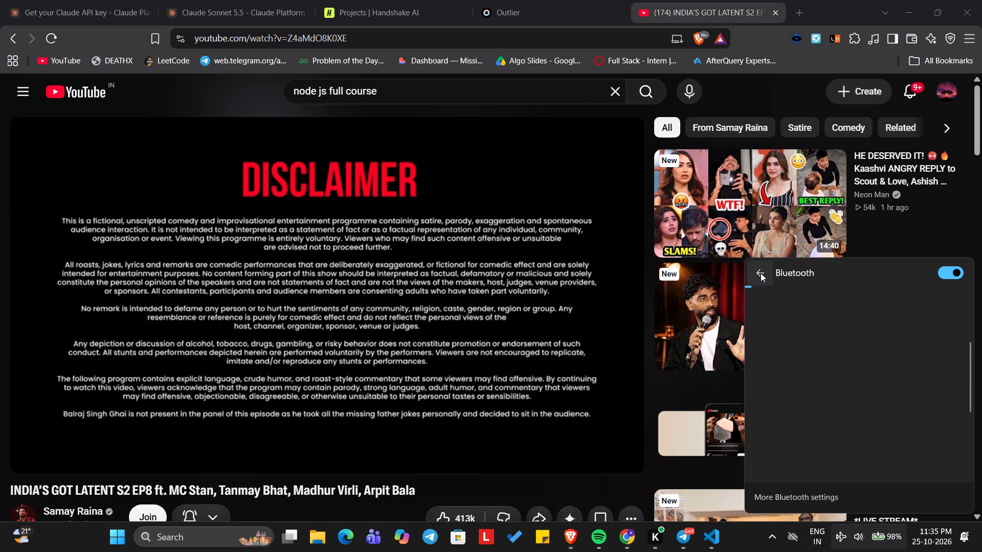
{"action": "left_click", "coordinate": [760, 272]}
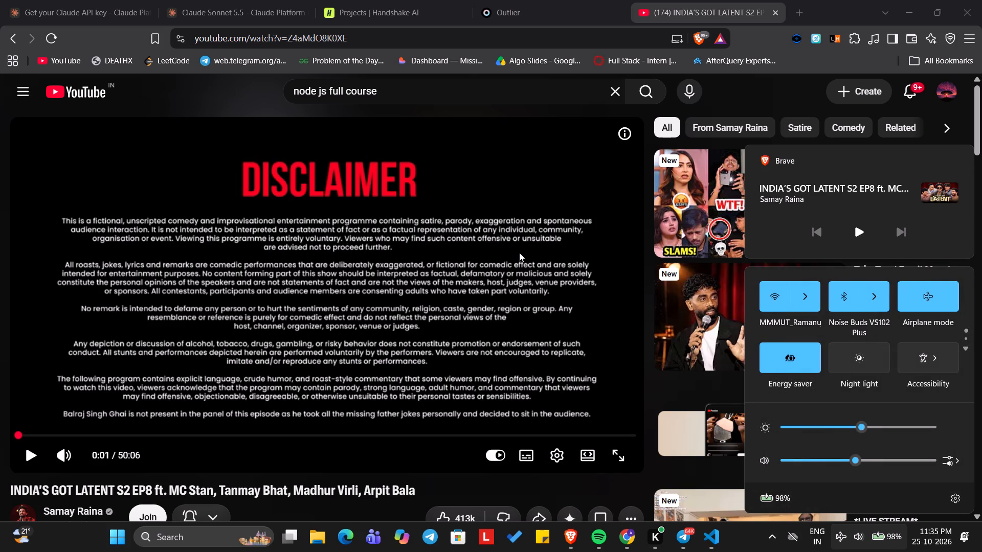
Resume playback of the India's Got Latent video and skip ahead 5 seconds.
{"action": "left_click", "coordinate": [519, 252]}
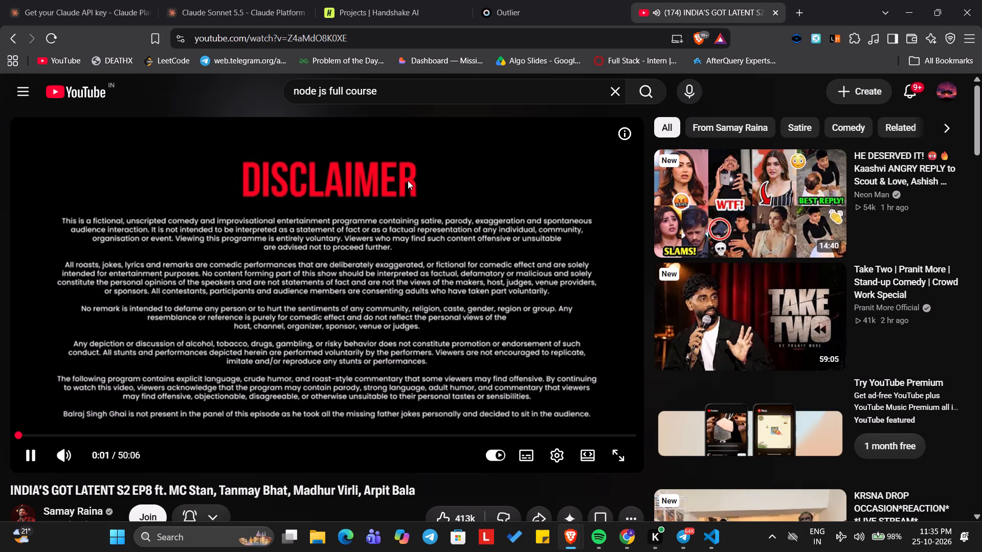
{"action": "left_click", "coordinate": [472, 219]}
{"action": "left_click", "coordinate": [472, 219]}
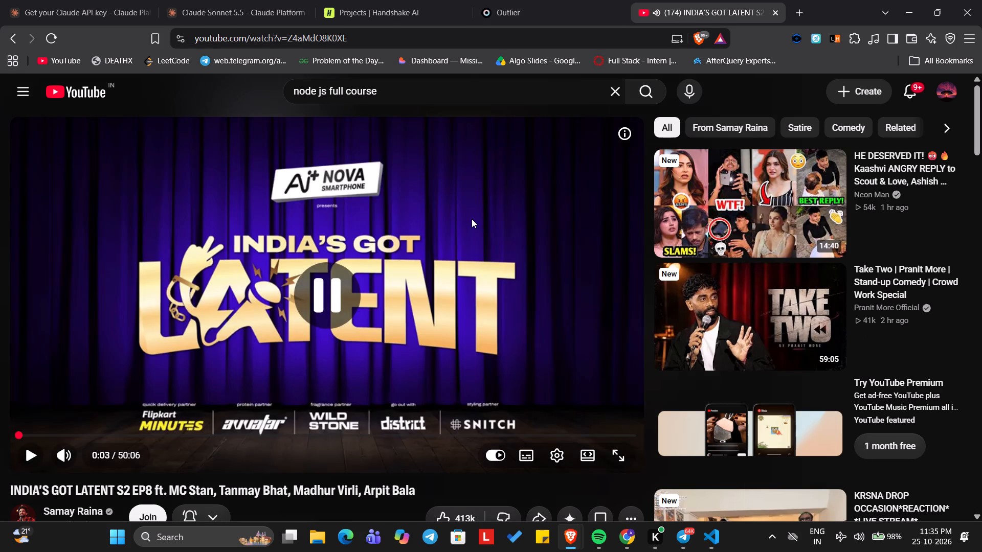
{"action": "key", "text": "Right"}
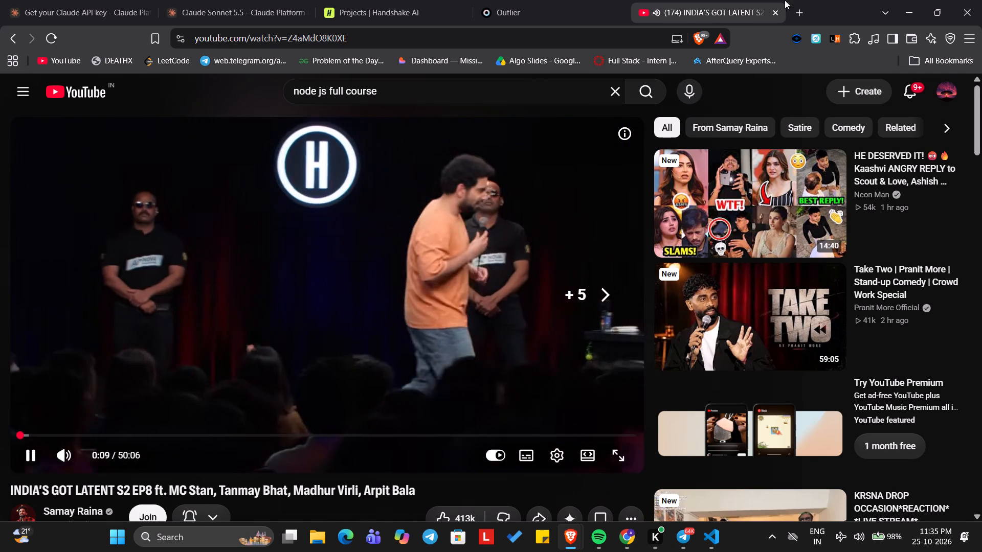
Open the Excalidraw whiteboard in a new browser tab.
{"action": "left_click", "coordinate": [794, 11]}
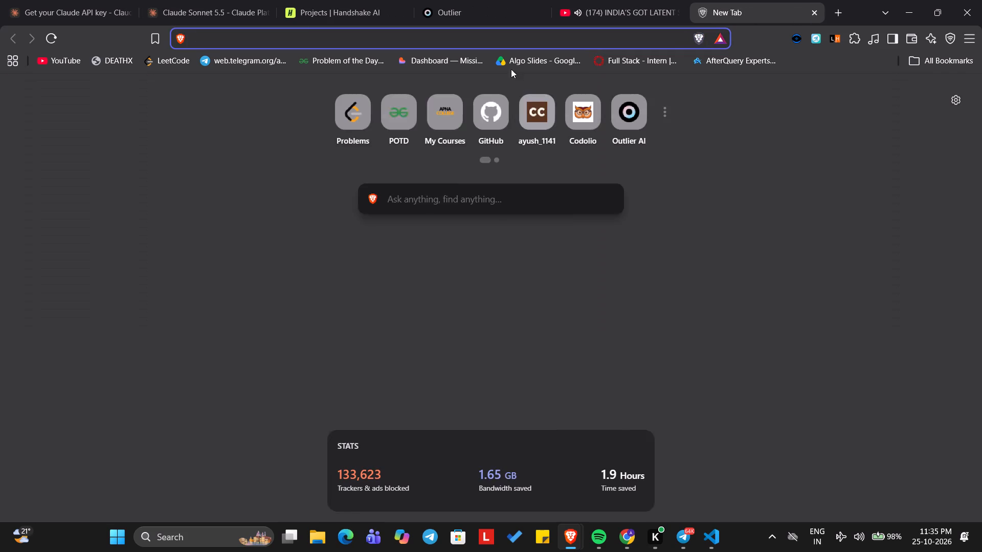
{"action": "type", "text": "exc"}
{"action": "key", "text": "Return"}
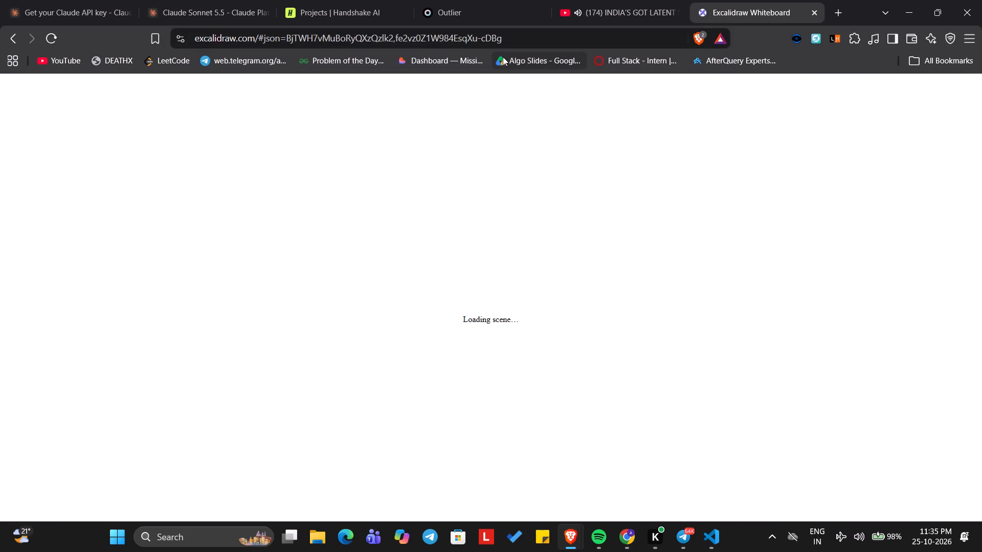
Detach the YouTube video into its own window, placed side by side with the Excalidraw window.
{"action": "left_click_drag", "start_coordinate": [635, 6], "coordinate": [451, 107]}
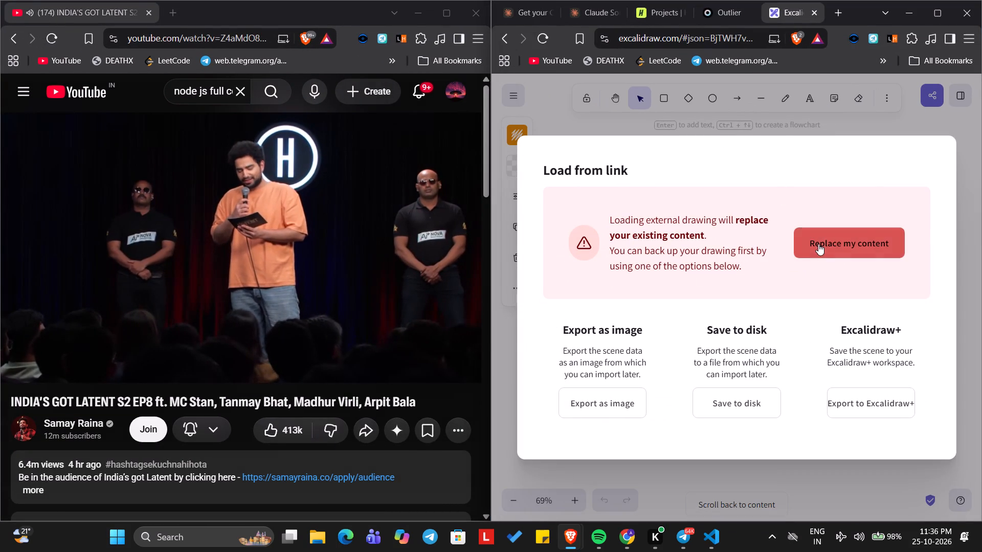
{"action": "left_click", "coordinate": [818, 244]}
{"action": "scroll", "coordinate": [728, 276], "scroll_direction": "up", "scroll_amount": 2}
{"action": "scroll", "coordinate": [728, 276], "scroll_direction": "down", "scroll_amount": 3}
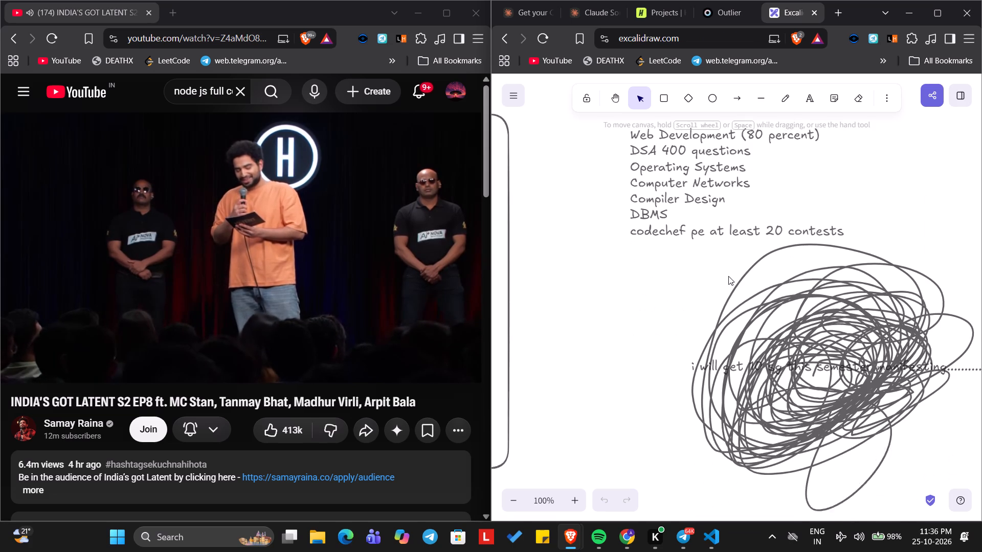
{"action": "scroll", "coordinate": [728, 276], "scroll_direction": "down", "scroll_amount": 4}
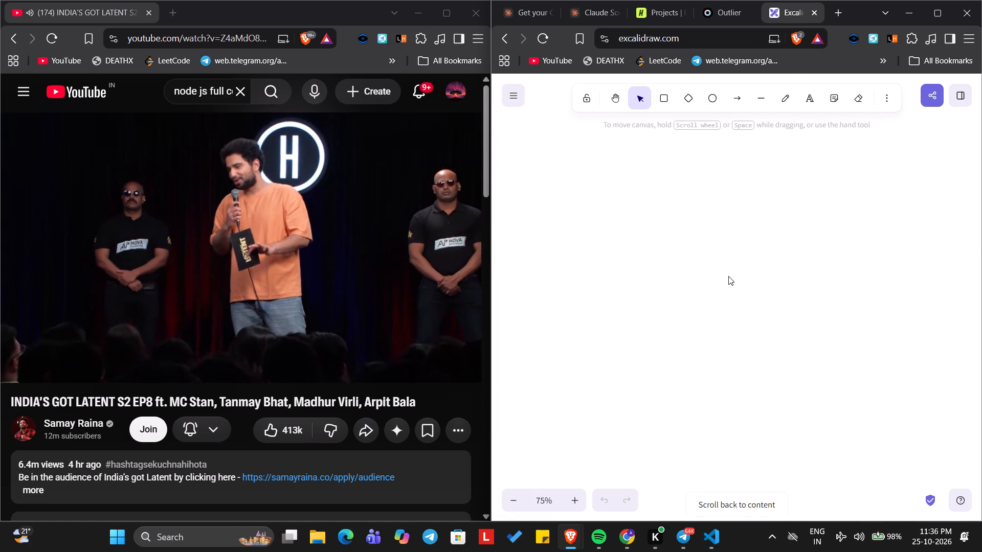
{"action": "scroll", "coordinate": [728, 276], "scroll_direction": "up", "scroll_amount": 3}
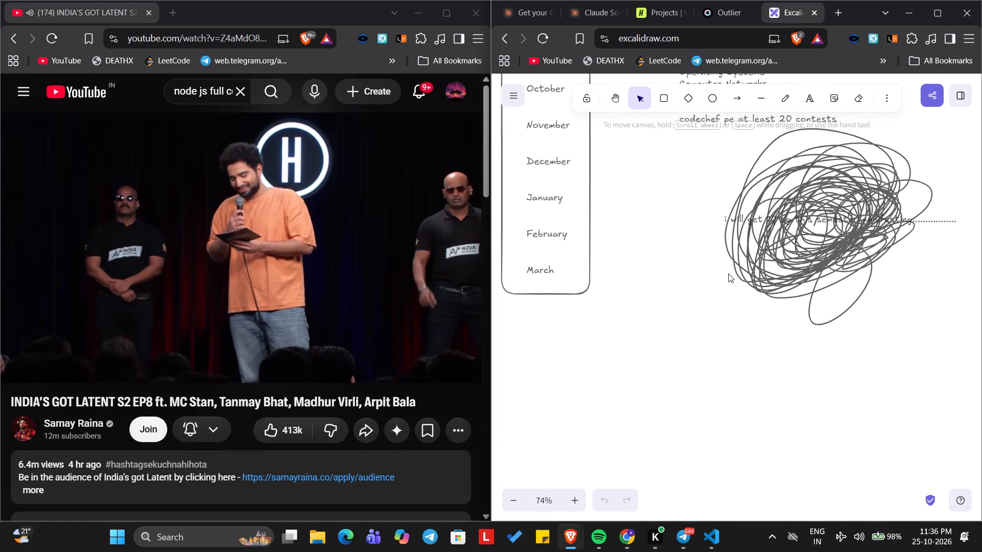
{"action": "scroll", "coordinate": [728, 273], "scroll_direction": "up", "scroll_amount": 1}
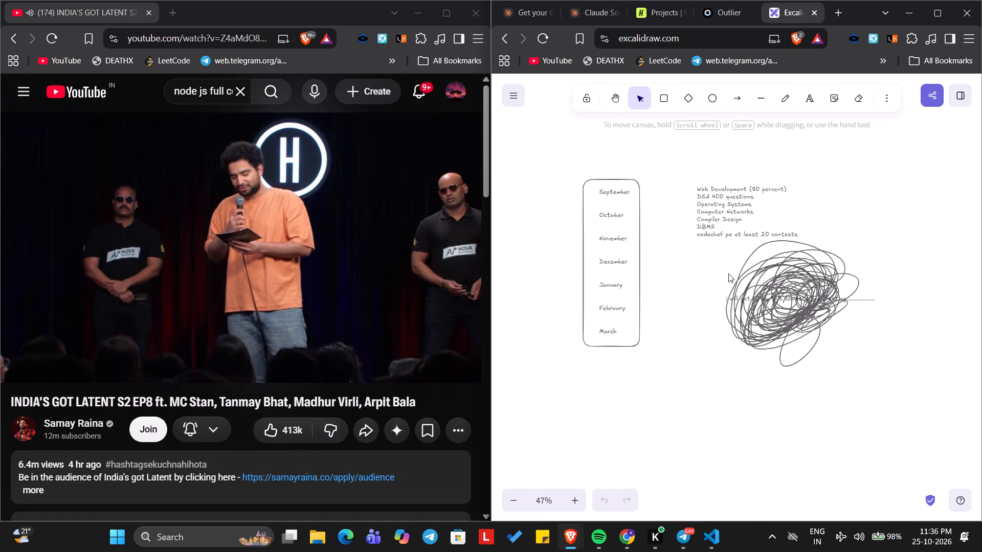
Open the full browsing history and reopen yesterday's 7:20 PM Excalidraw Whiteboard entry.
{"action": "left_click", "coordinate": [966, 31]}
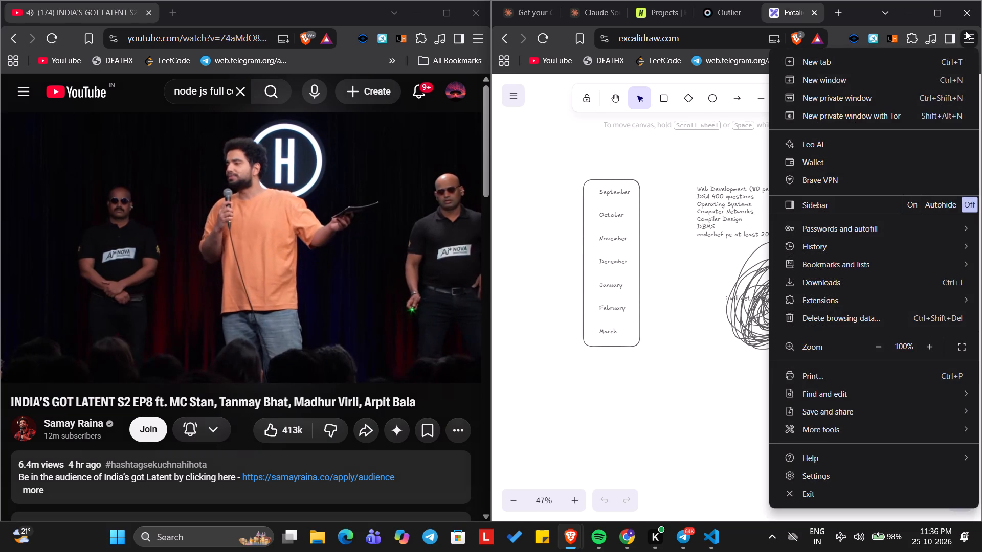
{"action": "left_click", "coordinate": [857, 252]}
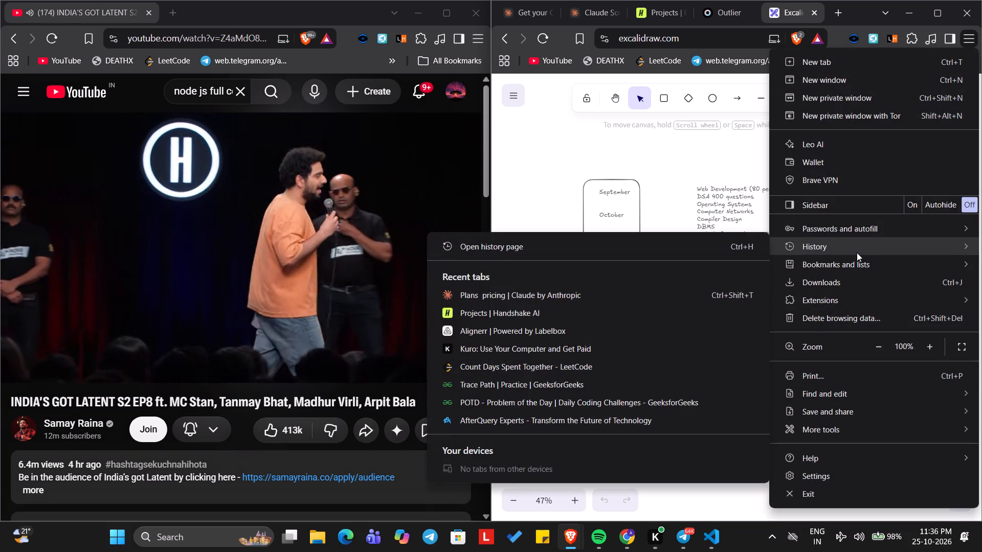
{"action": "left_click", "coordinate": [752, 248]}
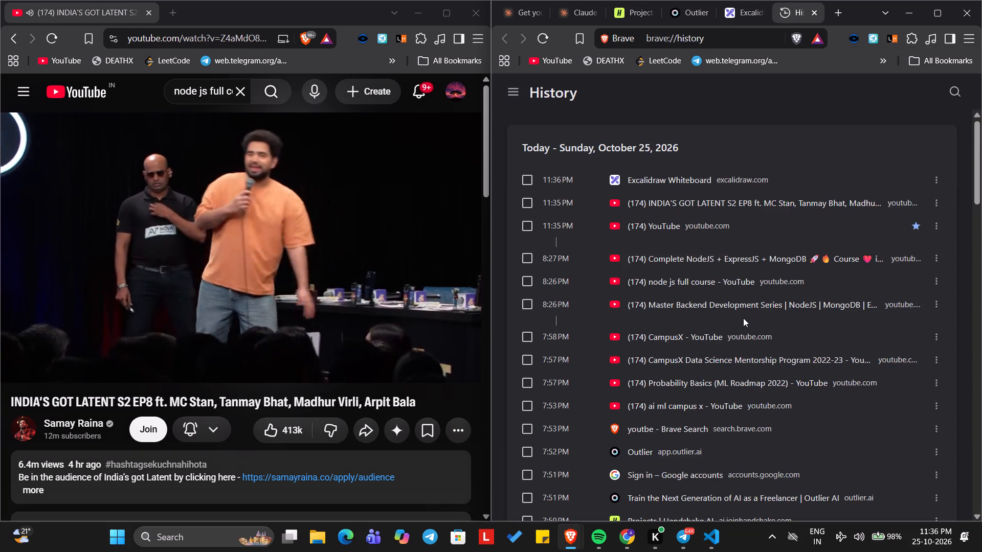
{"action": "scroll", "coordinate": [741, 319], "scroll_direction": "down", "scroll_amount": 2}
{"action": "scroll", "coordinate": [696, 383], "scroll_direction": "down", "scroll_amount": 2}
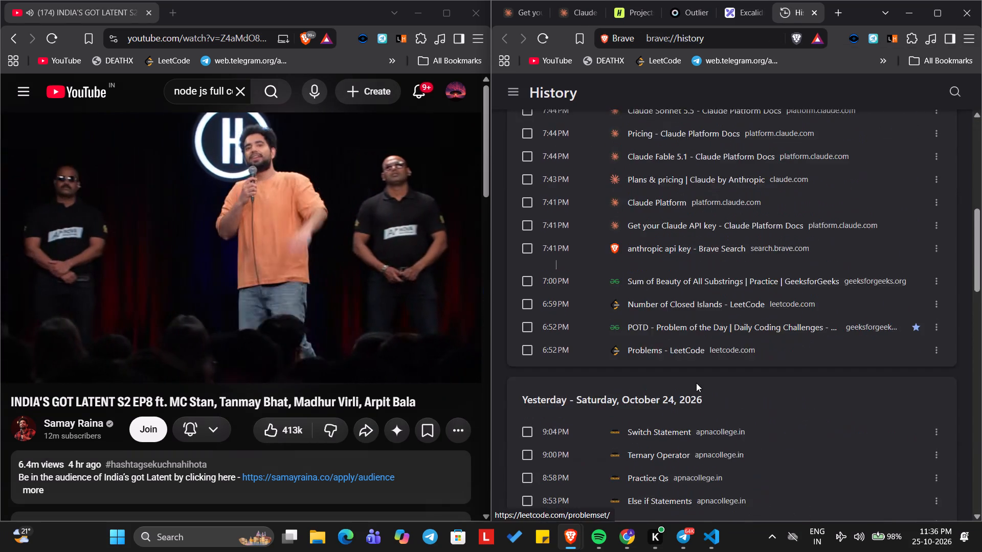
{"action": "scroll", "coordinate": [696, 383], "scroll_direction": "down", "scroll_amount": 4}
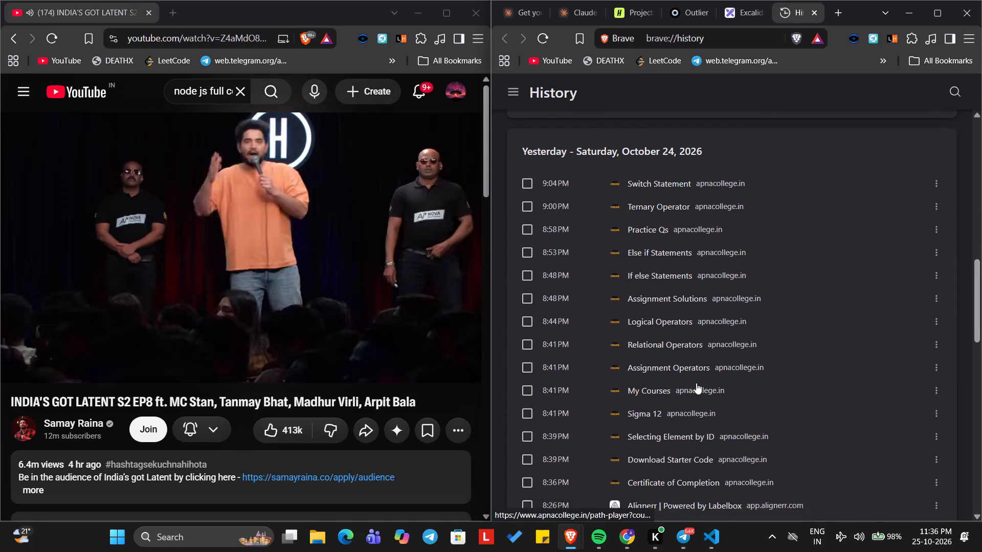
{"action": "scroll", "coordinate": [696, 383], "scroll_direction": "down", "scroll_amount": 4}
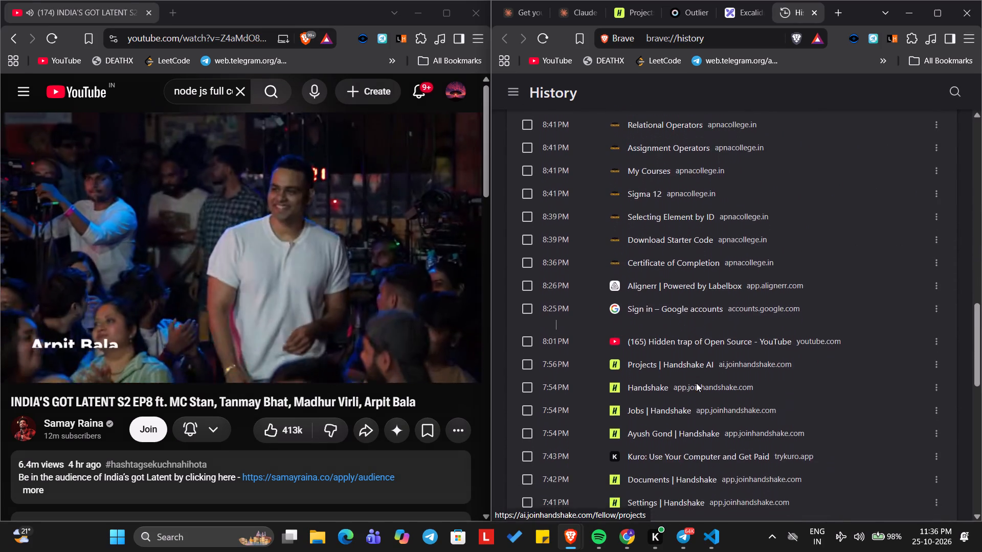
{"action": "scroll", "coordinate": [696, 383], "scroll_direction": "down", "scroll_amount": 2}
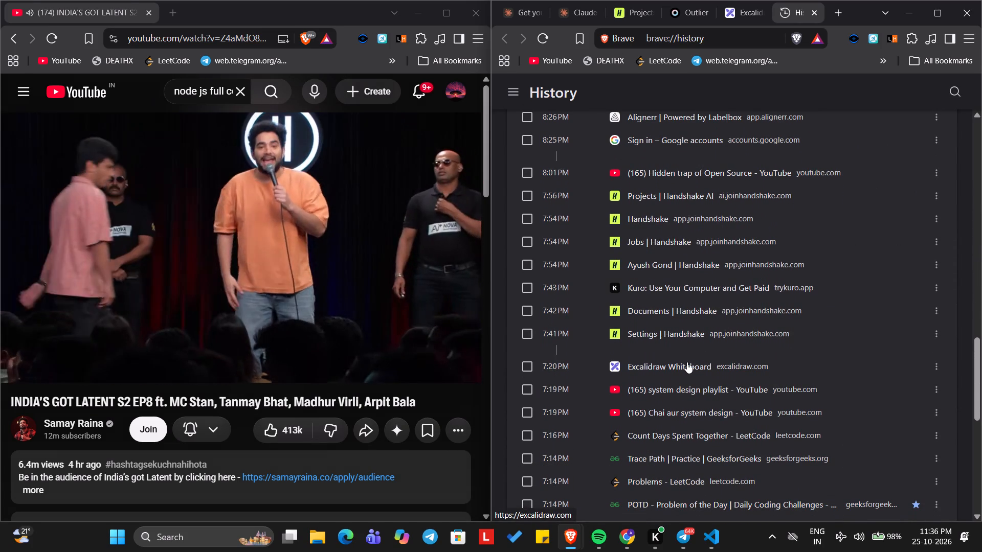
{"action": "left_click", "coordinate": [687, 362]}
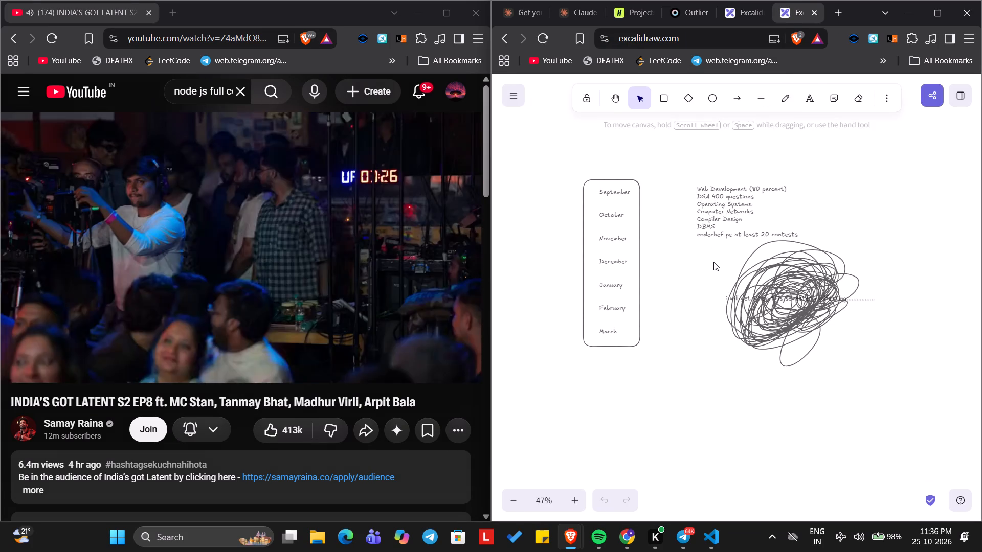
Erase the large scribble and the semester text line beneath it, below the study goals list.
{"action": "scroll", "coordinate": [713, 262], "scroll_direction": "down", "scroll_amount": 2}
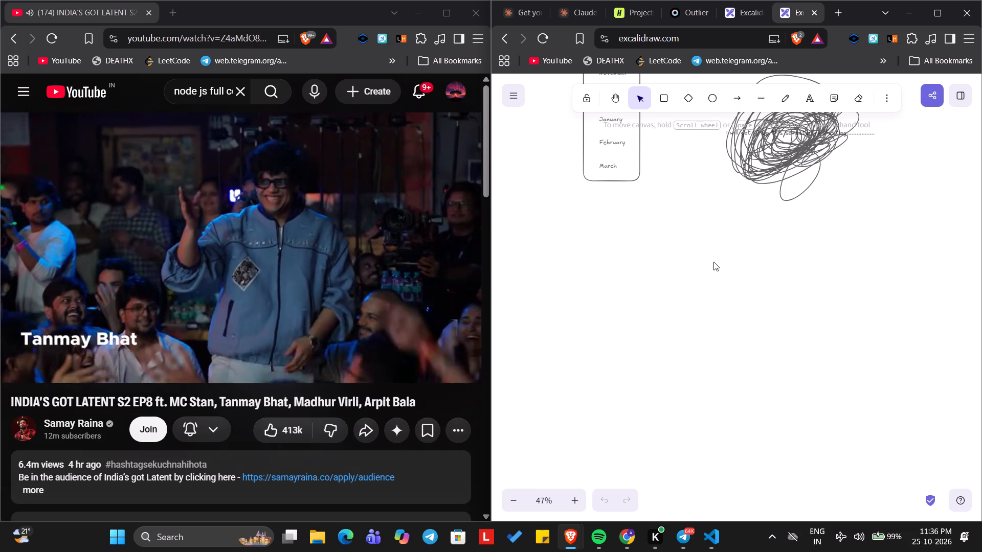
{"action": "scroll", "coordinate": [713, 262], "scroll_direction": "up", "scroll_amount": 1}
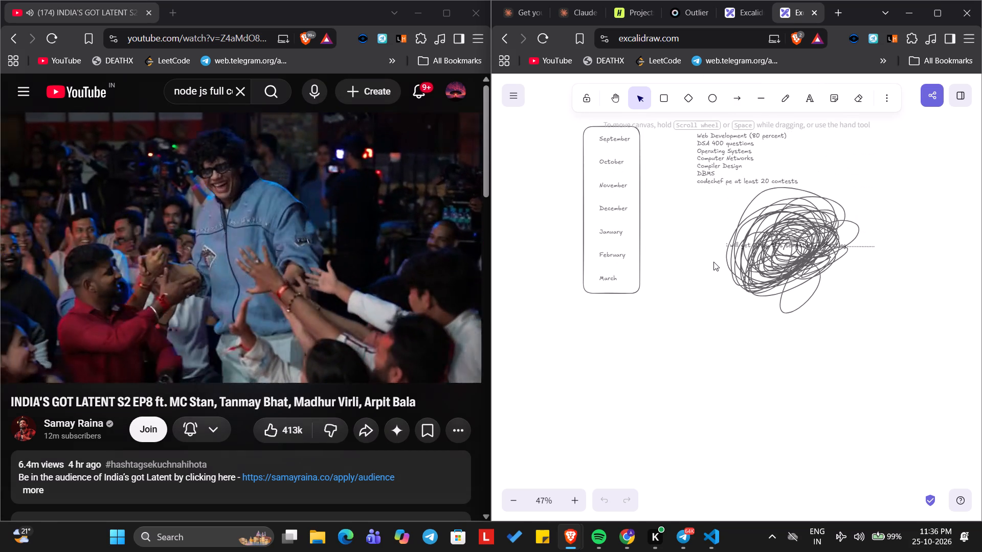
{"action": "left_click", "coordinate": [857, 88]}
{"action": "left_click_drag", "start_coordinate": [795, 206], "coordinate": [750, 251]}
{"action": "left_click_drag", "start_coordinate": [764, 264], "coordinate": [764, 271]}
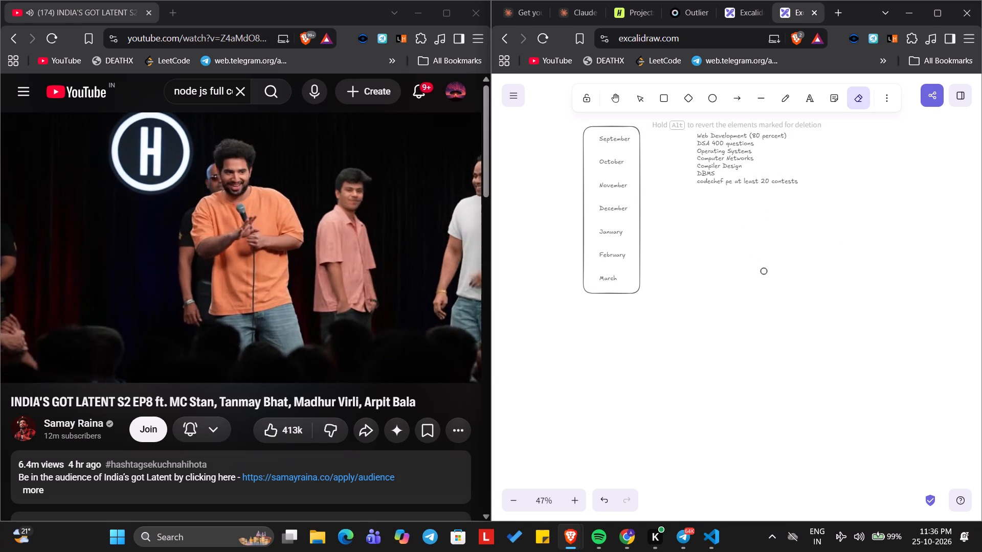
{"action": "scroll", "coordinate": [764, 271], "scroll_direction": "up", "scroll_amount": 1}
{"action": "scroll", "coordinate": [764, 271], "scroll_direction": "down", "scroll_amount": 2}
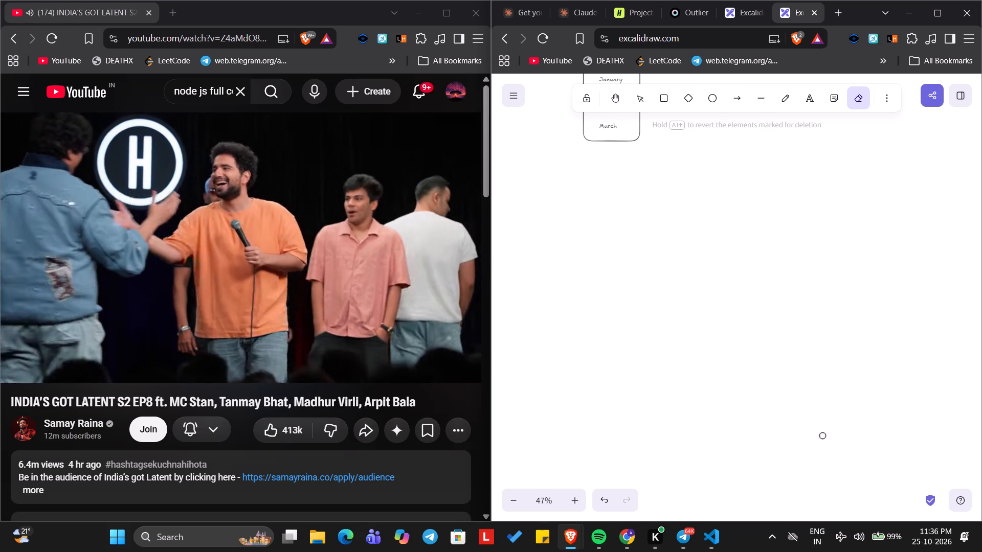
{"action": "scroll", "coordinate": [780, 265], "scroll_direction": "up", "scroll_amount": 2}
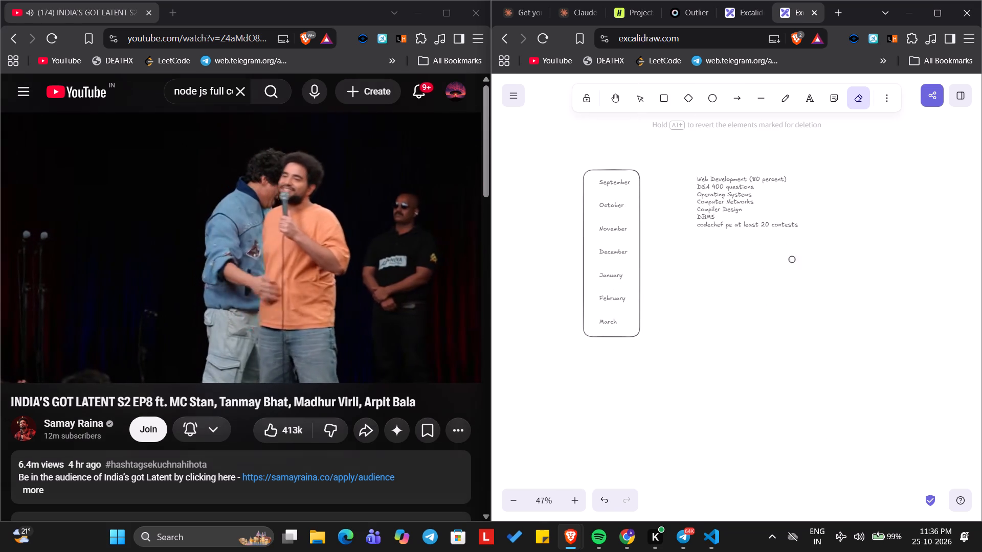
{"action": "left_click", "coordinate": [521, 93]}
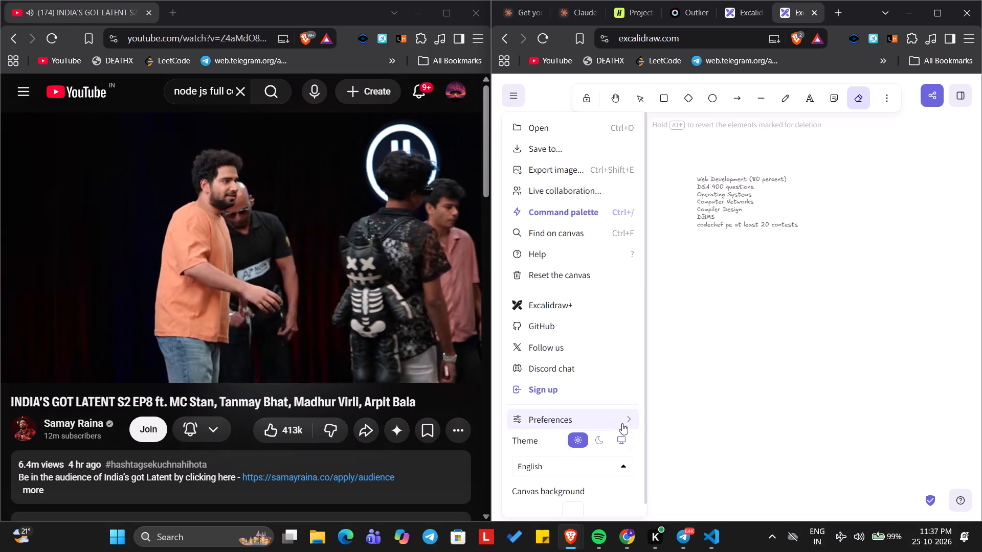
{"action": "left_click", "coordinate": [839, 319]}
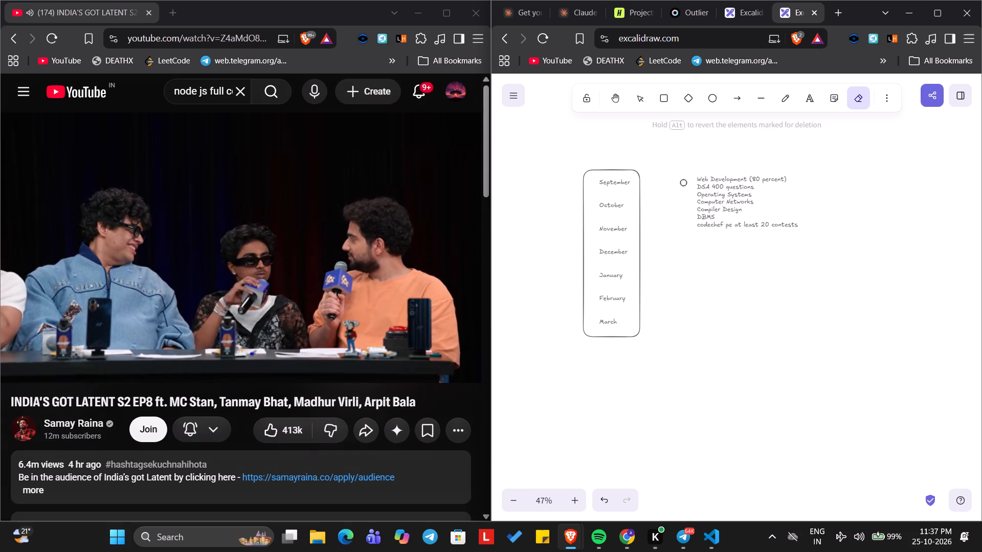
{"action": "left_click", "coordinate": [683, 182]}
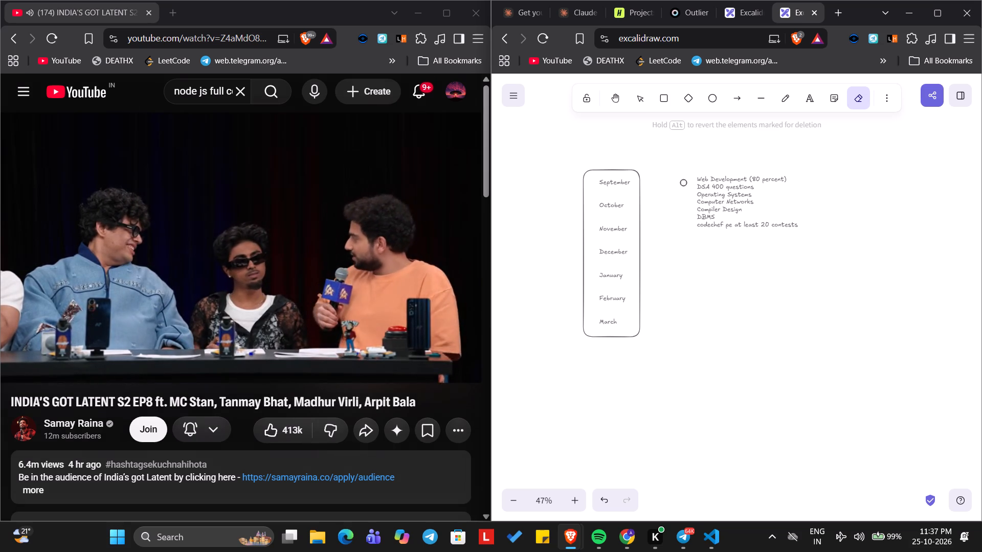
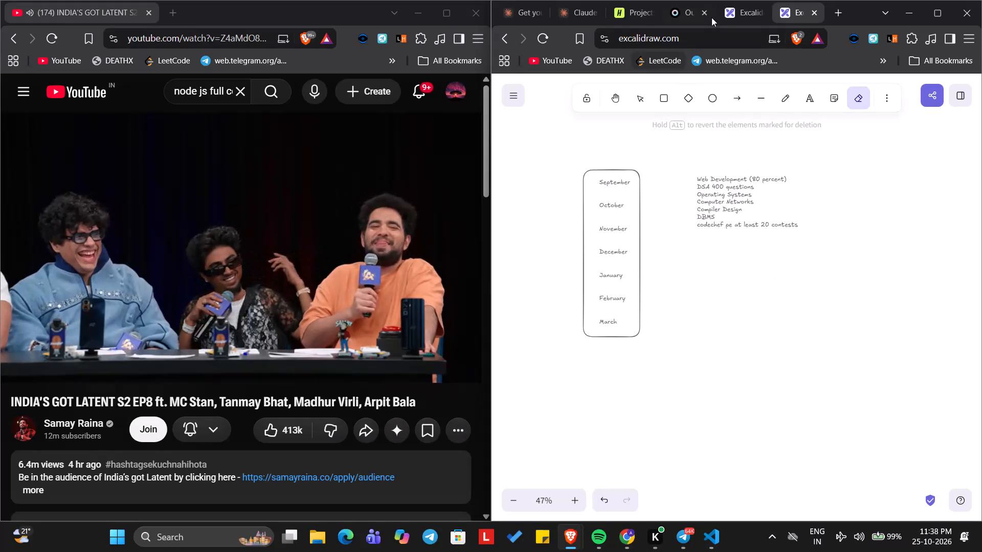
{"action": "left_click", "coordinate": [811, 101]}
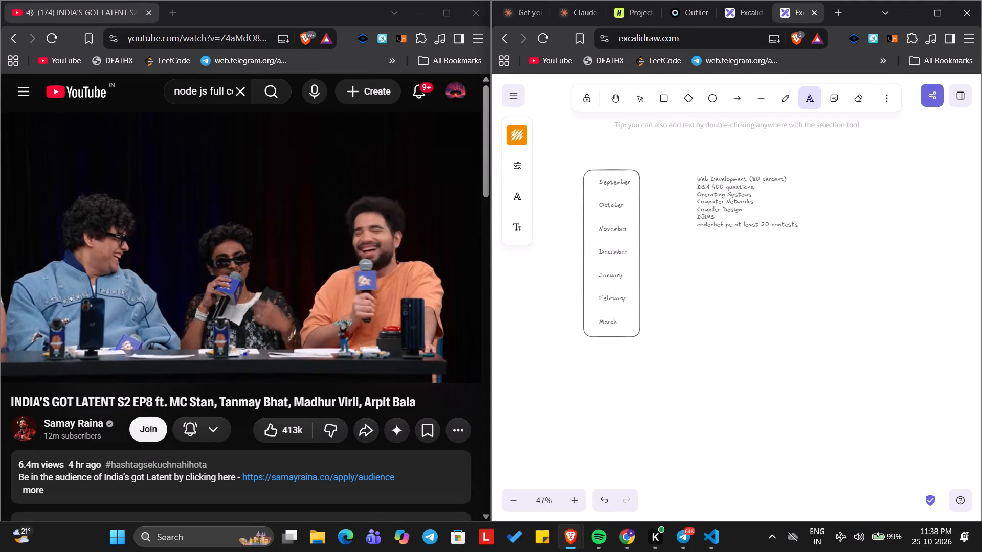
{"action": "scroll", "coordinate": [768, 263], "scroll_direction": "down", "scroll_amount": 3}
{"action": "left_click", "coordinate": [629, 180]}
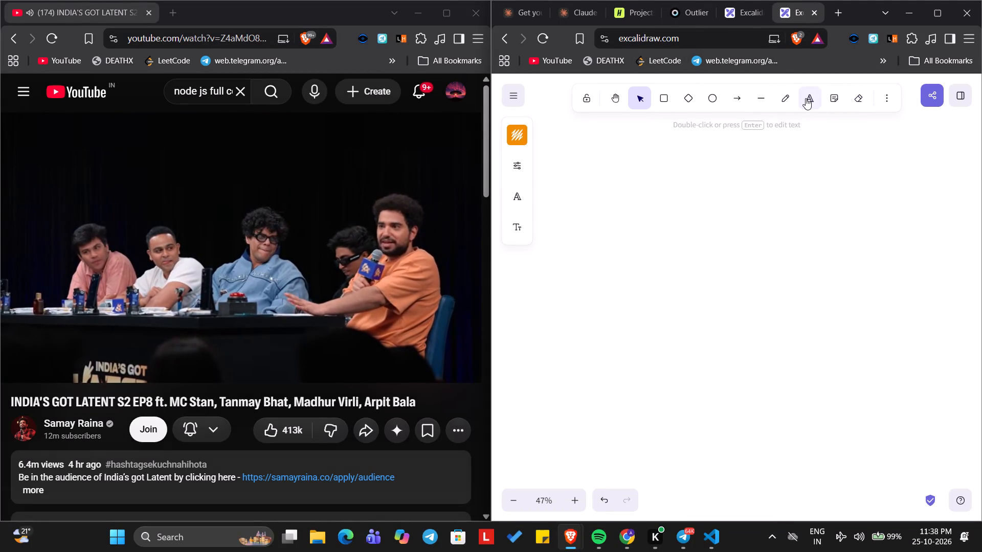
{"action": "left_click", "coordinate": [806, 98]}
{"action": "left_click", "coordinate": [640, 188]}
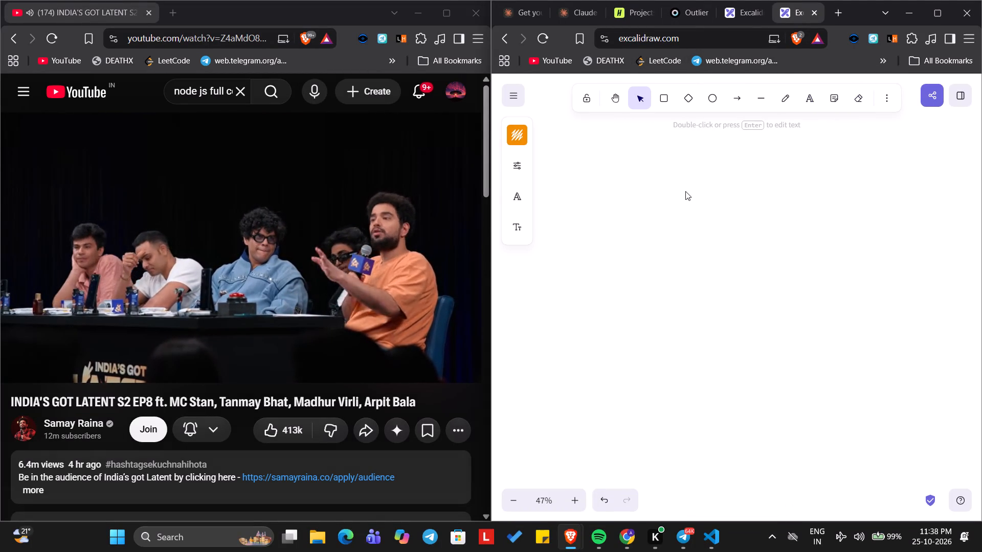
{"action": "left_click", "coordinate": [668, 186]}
Add a text element reading "AI EN" in the empty area below the study goals list.
{"action": "scroll", "coordinate": [668, 186], "scroll_direction": "up", "scroll_amount": 3}
{"action": "scroll", "coordinate": [668, 186], "scroll_direction": "down", "scroll_amount": 1}
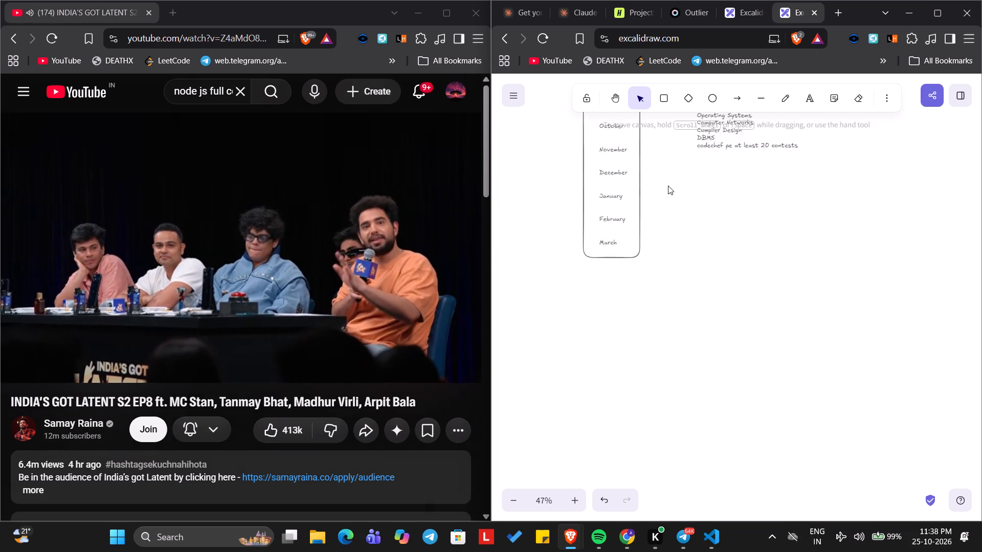
{"action": "scroll", "coordinate": [668, 186], "scroll_direction": "down", "scroll_amount": 1}
{"action": "left_click", "coordinate": [668, 186]}
{"action": "scroll", "coordinate": [668, 186], "scroll_direction": "right", "scroll_amount": 1}
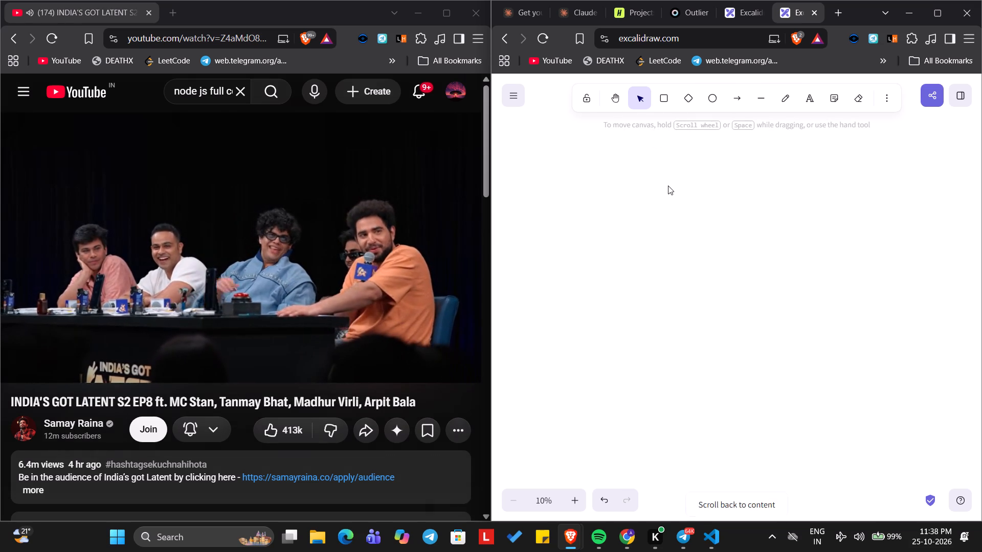
{"action": "scroll", "coordinate": [668, 186], "scroll_direction": "right", "scroll_amount": 1}
{"action": "scroll", "coordinate": [668, 186], "scroll_direction": "up", "scroll_amount": 1}
{"action": "scroll", "coordinate": [668, 186], "scroll_direction": "down", "scroll_amount": 1}
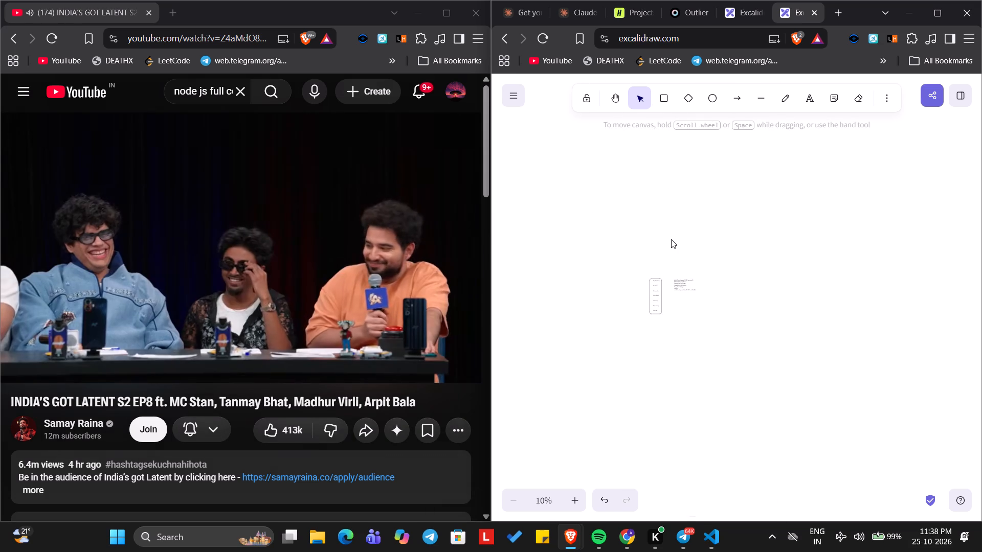
{"action": "scroll", "coordinate": [671, 239], "scroll_direction": "down", "scroll_amount": 4}
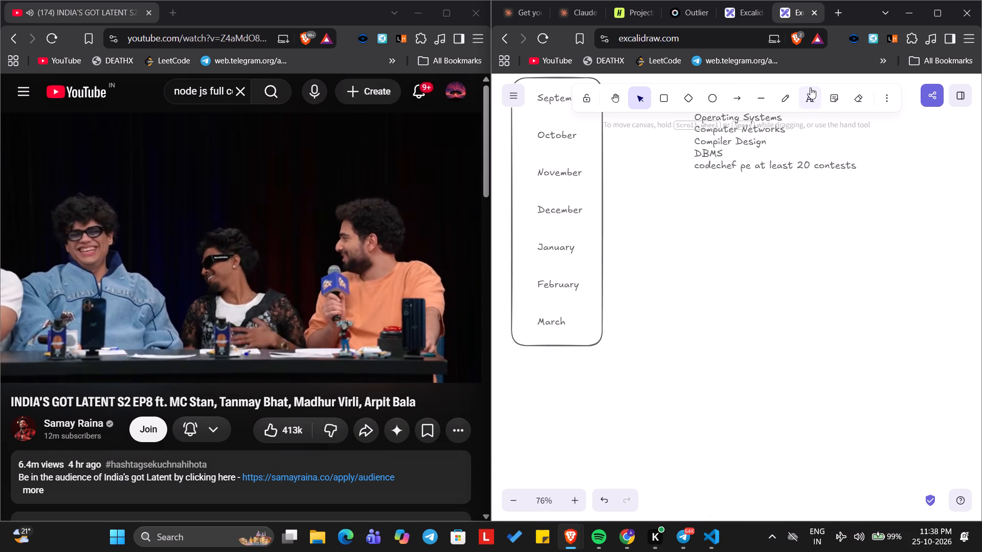
{"action": "left_click", "coordinate": [809, 98]}
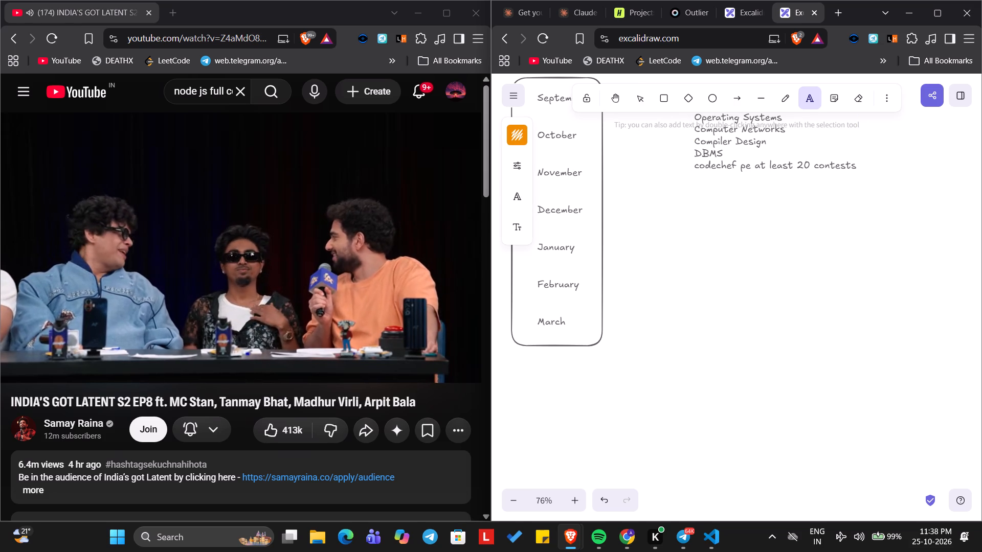
{"action": "left_click", "coordinate": [730, 268]}
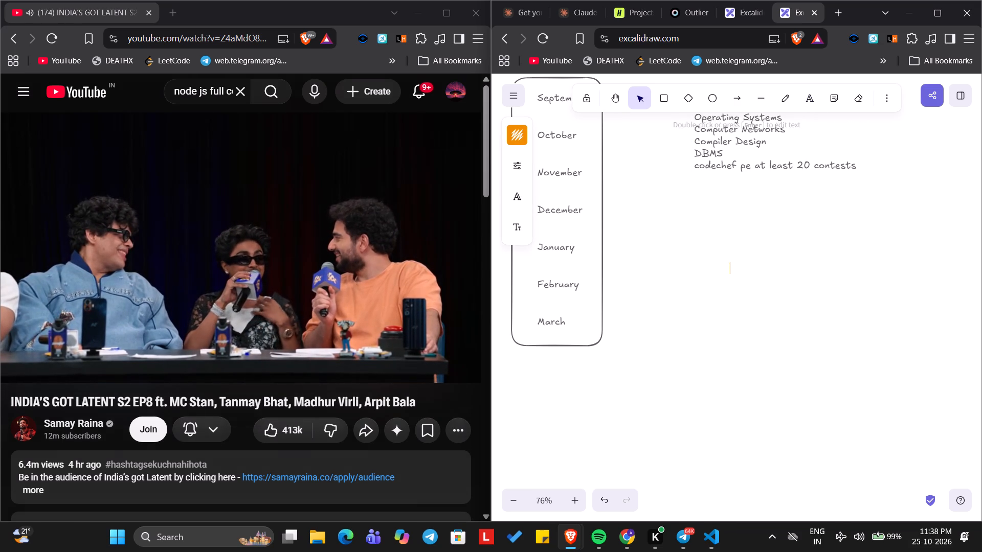
{"action": "type", "text": "AI"}
{"action": "key", "text": "space"}
{"action": "type", "text": "EN"}
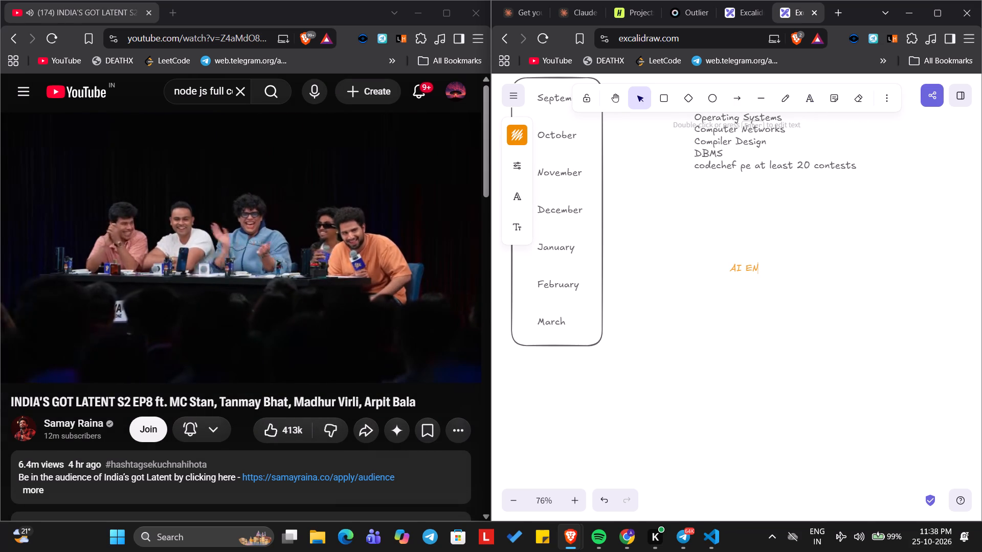
Set the font size of the "AI EN" text to L.
{"action": "left_click", "coordinate": [511, 92]}
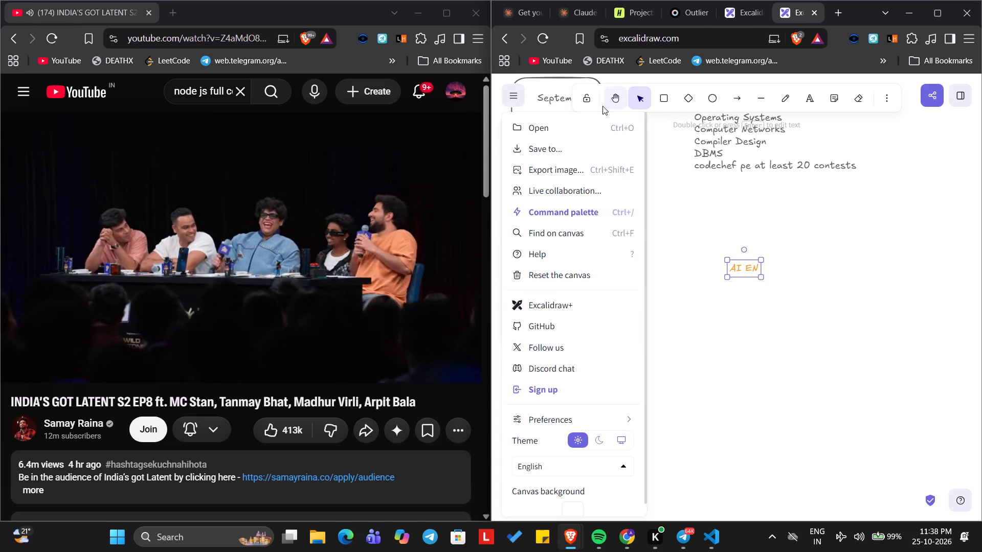
{"action": "left_click", "coordinate": [521, 105]}
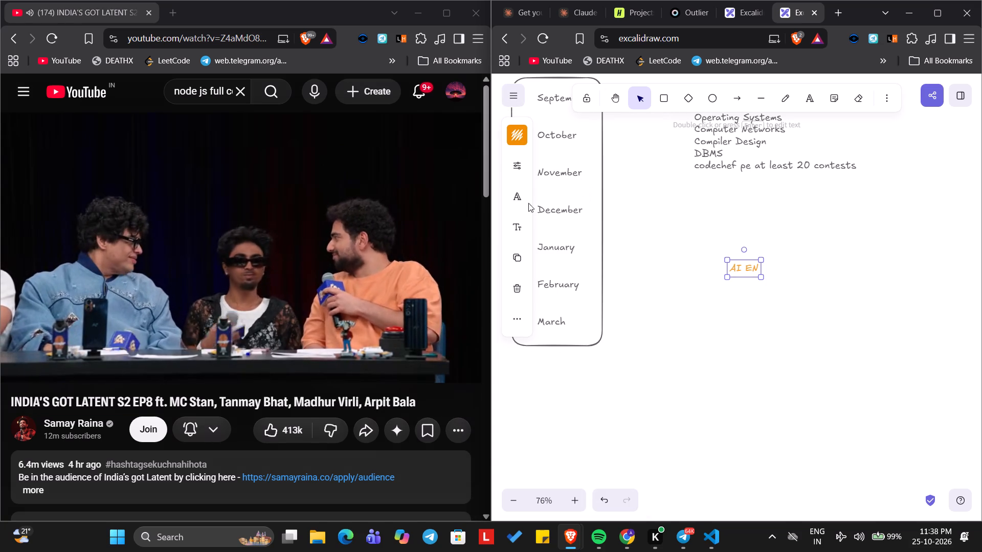
{"action": "left_click", "coordinate": [516, 192]}
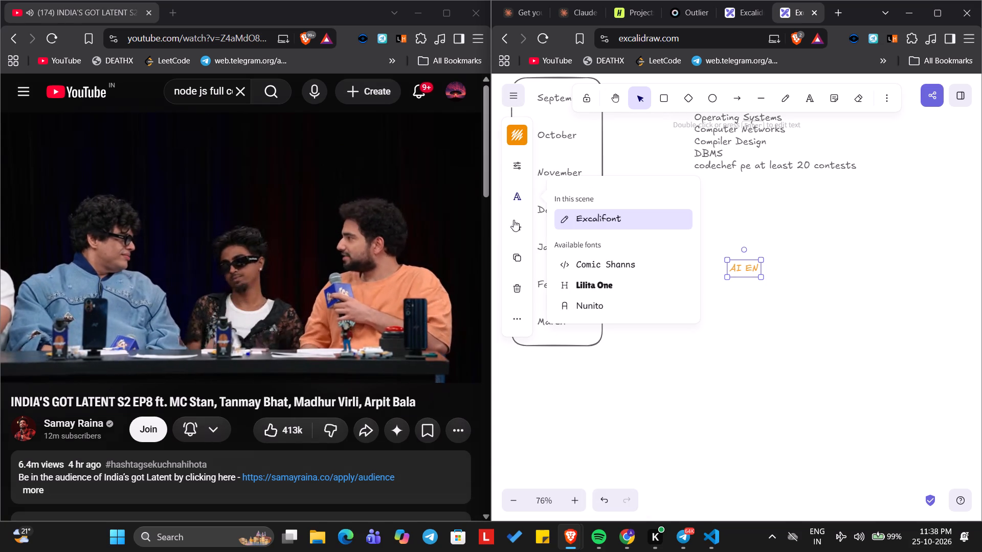
{"action": "left_click", "coordinate": [518, 233]}
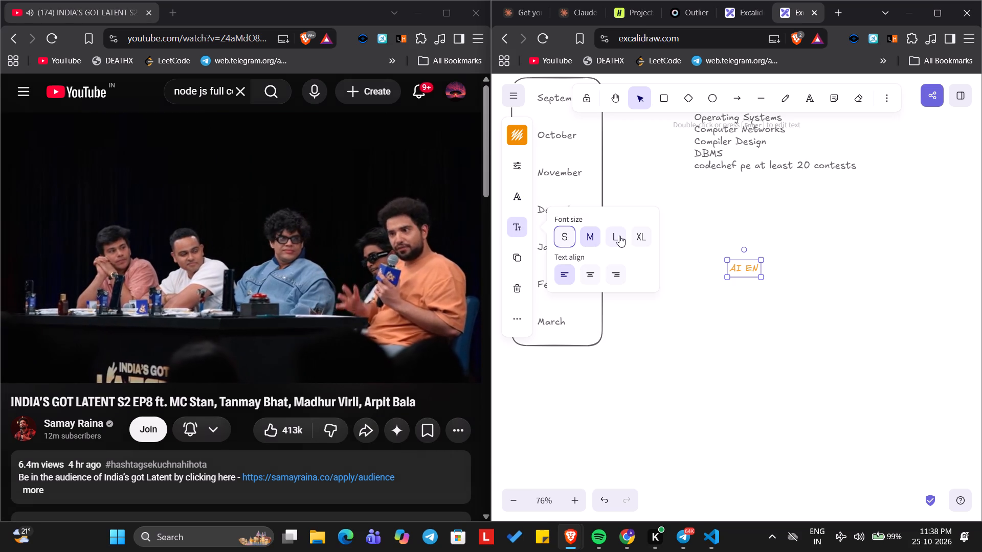
{"action": "left_click", "coordinate": [619, 236]}
Extend the "AI EN" text to read "AI ENGINEER RODMAP".
{"action": "left_click", "coordinate": [761, 266]}
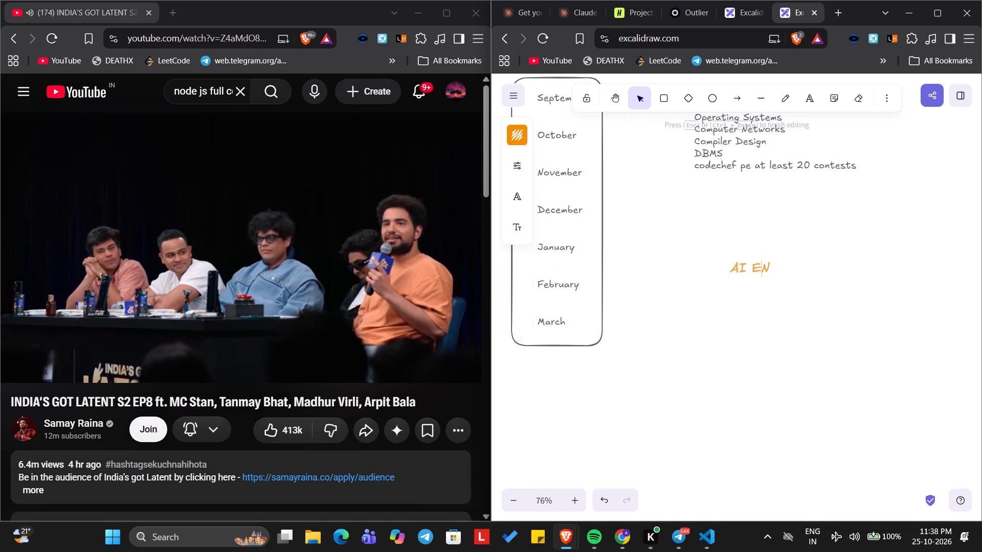
{"action": "left_click", "coordinate": [766, 266]}
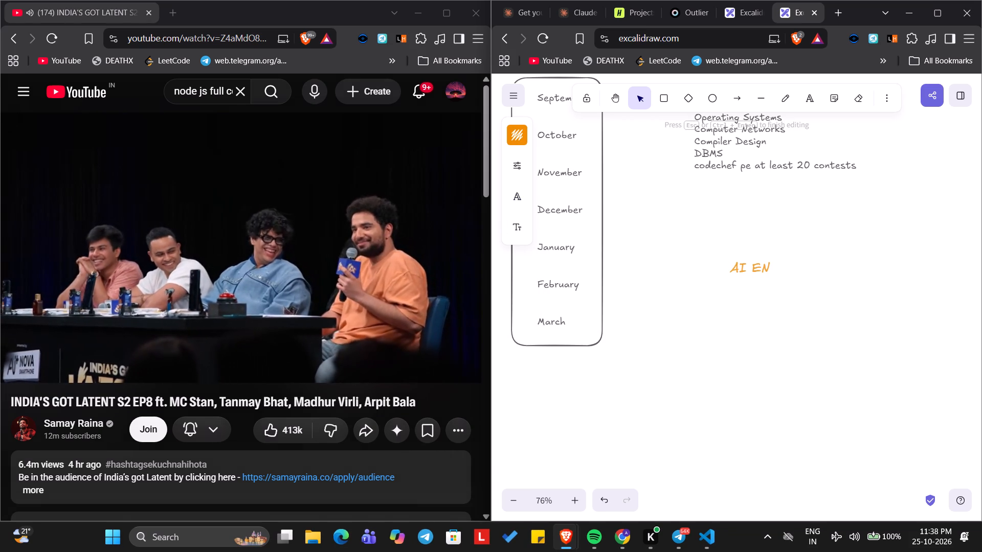
{"action": "key", "text": "Right"}
{"action": "key", "text": "shift+g"}
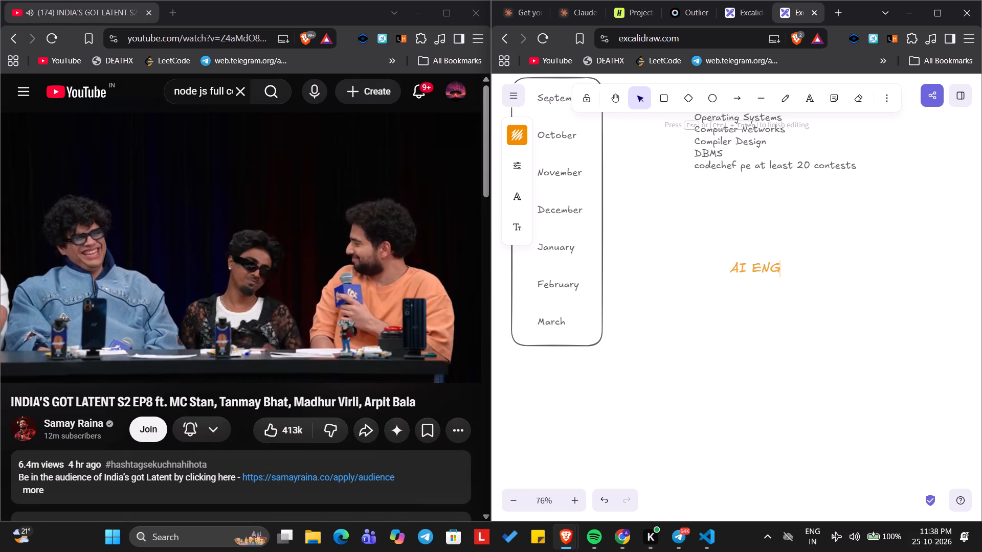
{"action": "type", "text": "INEER"}
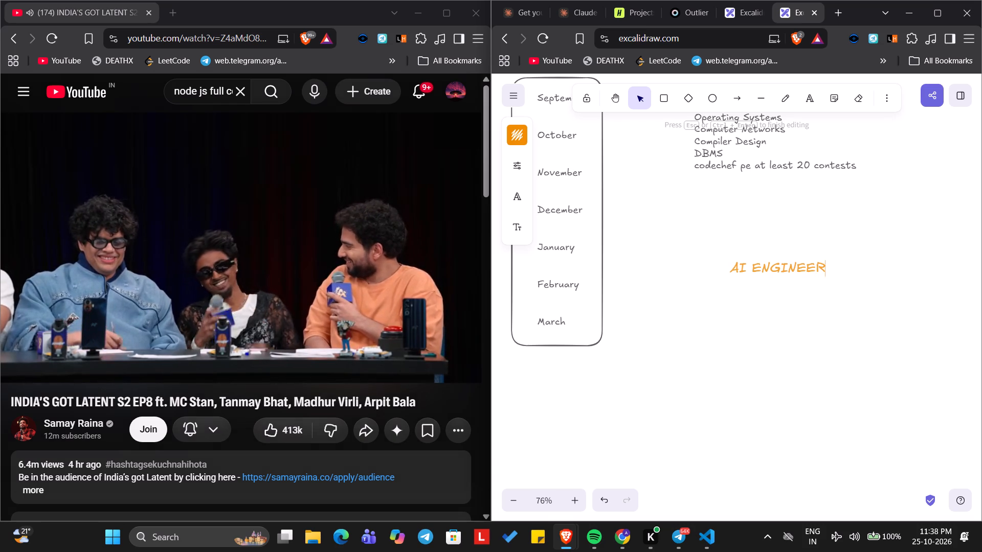
{"action": "key", "text": "space"}
{"action": "type", "text": "Ro"}
{"action": "key", "text": "BackSpace"}
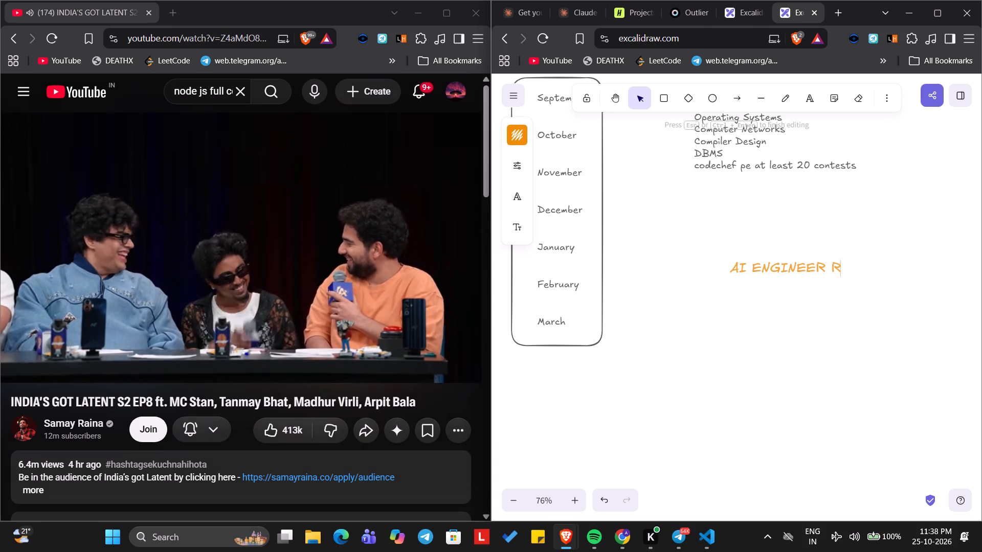
{"action": "type", "text": "ODMAP"}
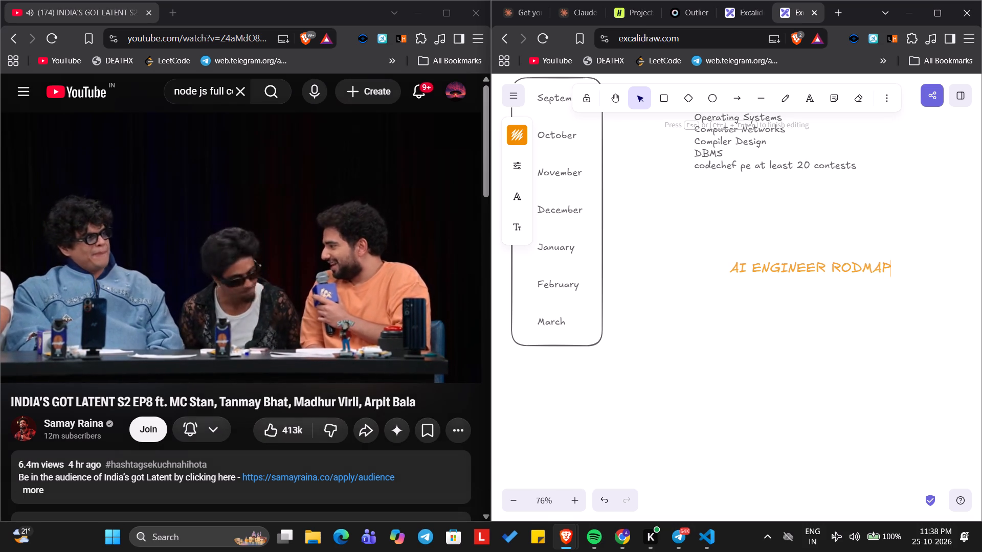
Add the line "01 Math Foundations" under the roadmap title in the same text element, leaving two blank lines between them.
{"action": "scroll", "coordinate": [775, 280], "scroll_direction": "left", "scroll_amount": 1}
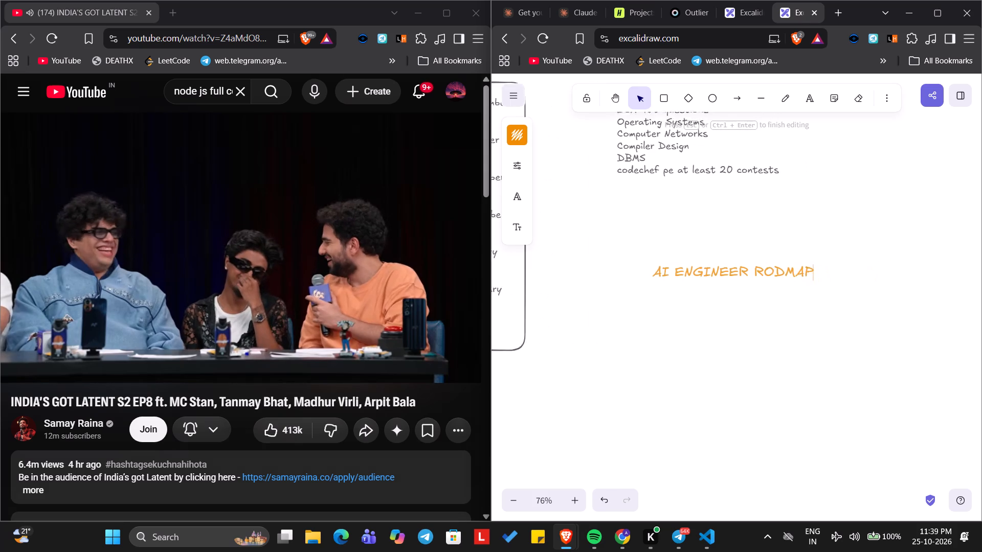
{"action": "scroll", "coordinate": [775, 280], "scroll_direction": "left", "scroll_amount": 1}
{"action": "key", "text": "Return"}
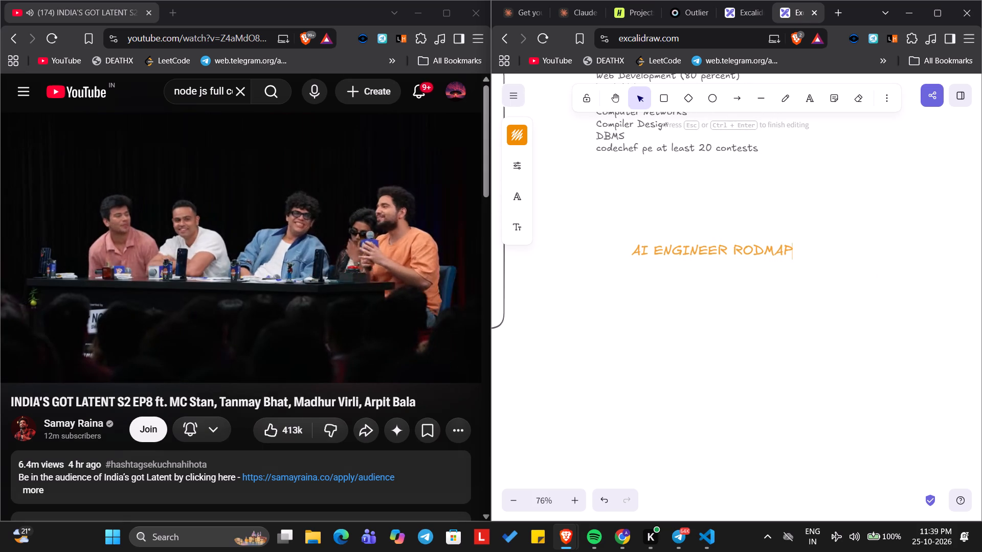
{"action": "key", "text": "Return"}
{"action": "key", "text": "Return"}
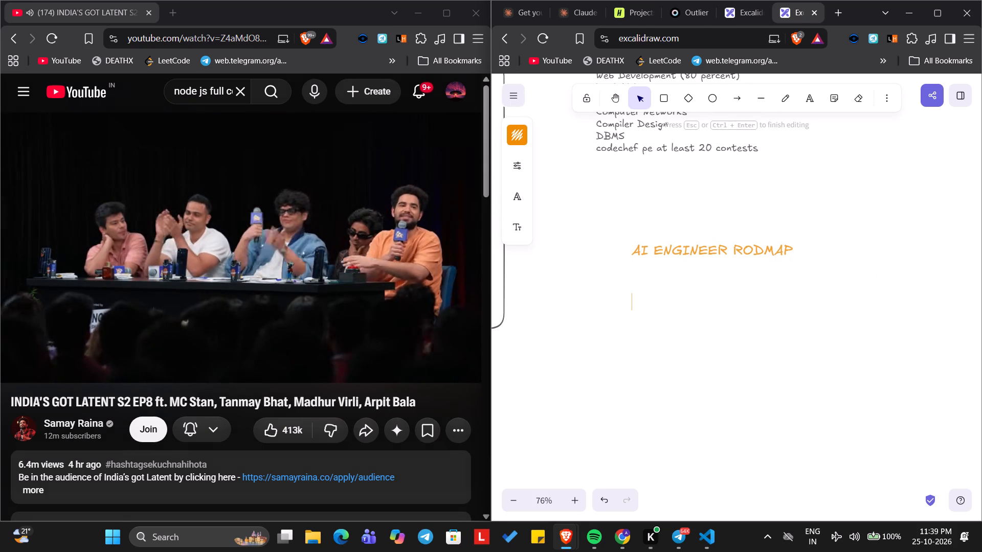
{"action": "type", "text": "01"}
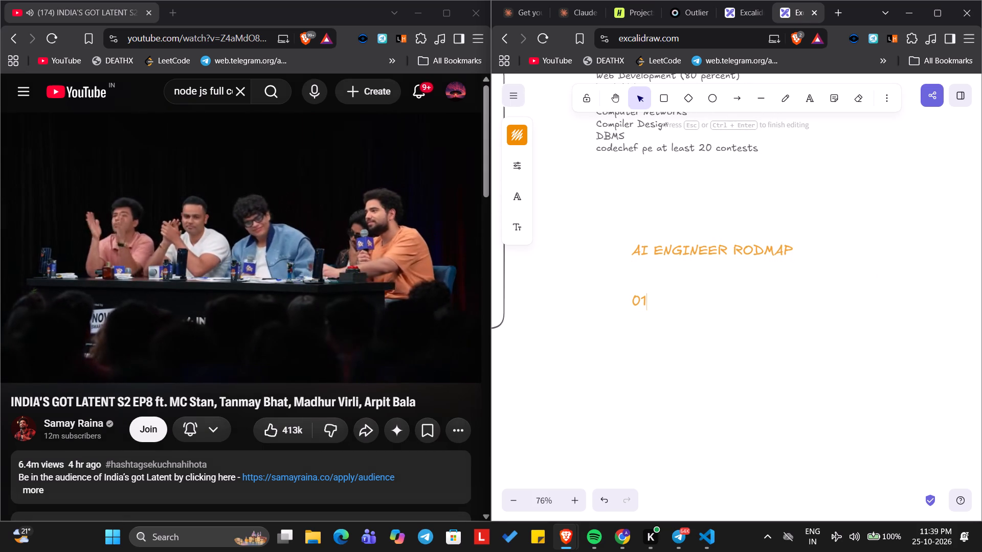
{"action": "key", "text": "space"}
{"action": "type", "text": "MAt"}
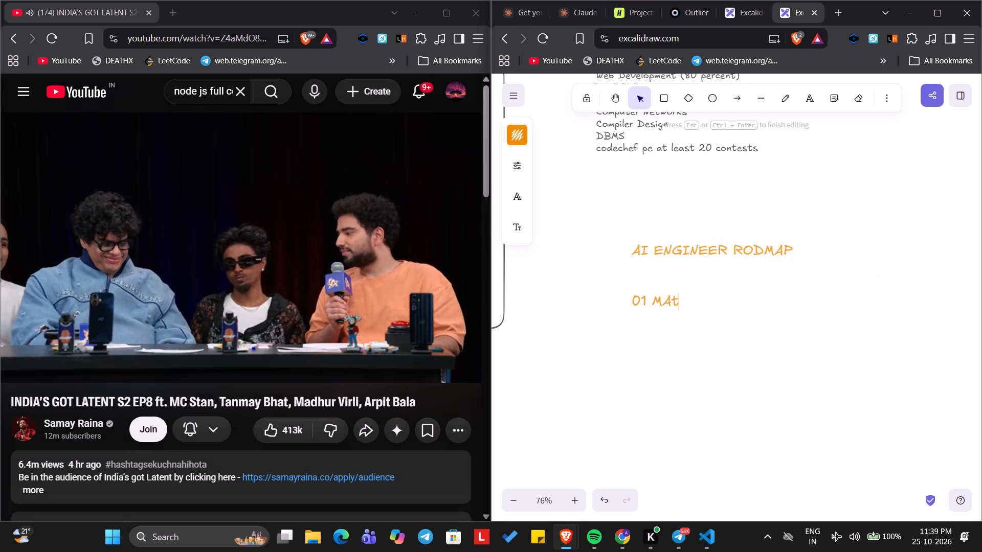
{"action": "type", "text": "h F"}
{"action": "key", "text": "p"}
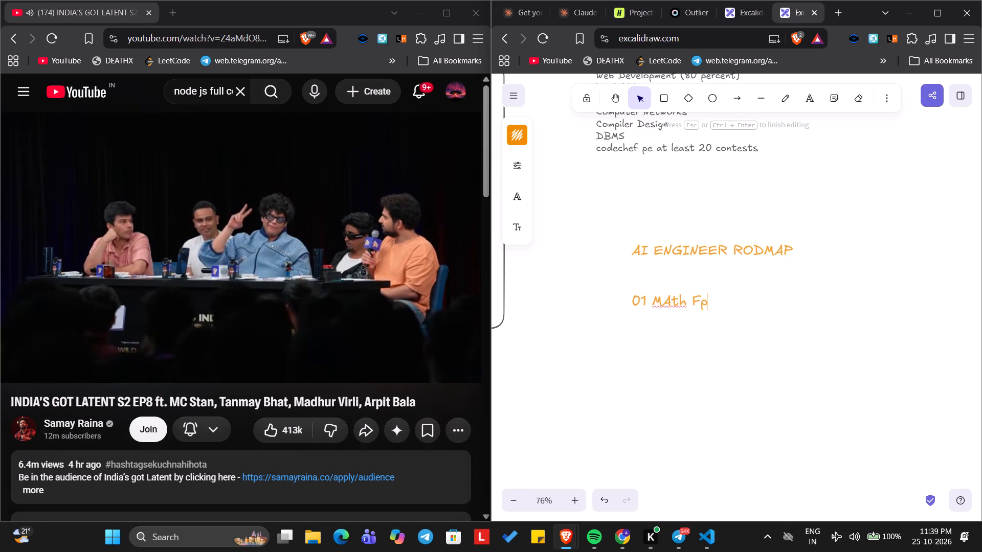
{"action": "key", "text": "BackSpace"}
{"action": "type", "text": "oundations"}
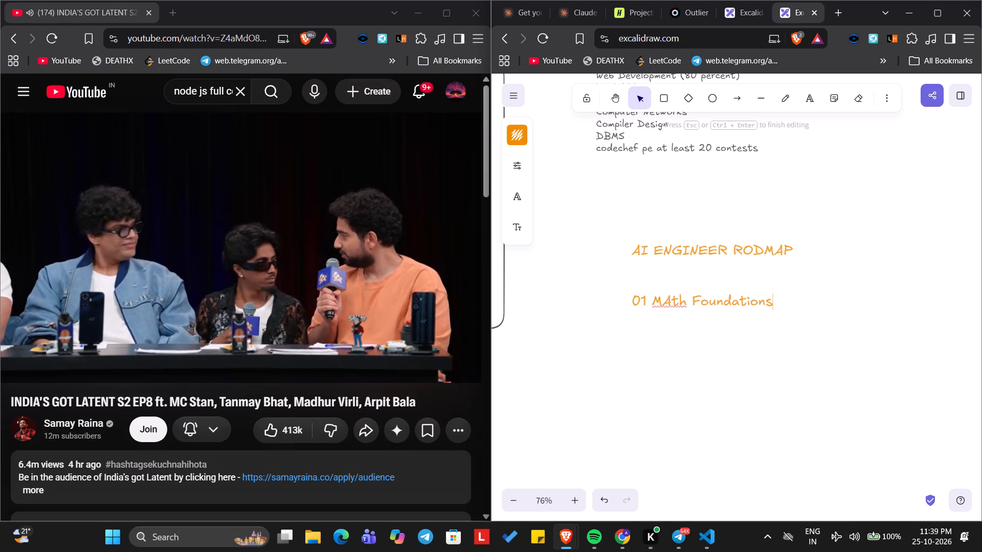
{"action": "left_click", "coordinate": [675, 308]}
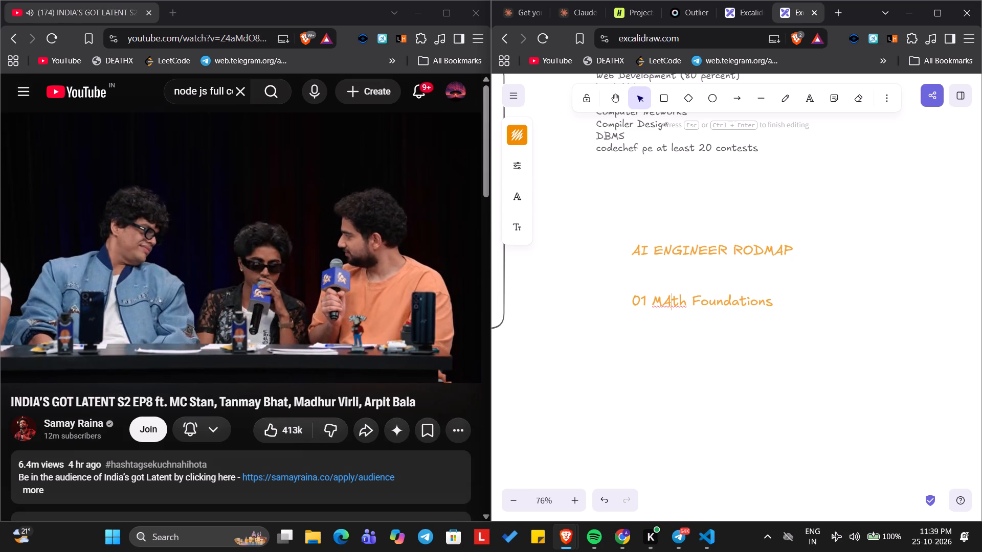
{"action": "key", "text": "BackSpace"}
{"action": "key", "text": "a"}
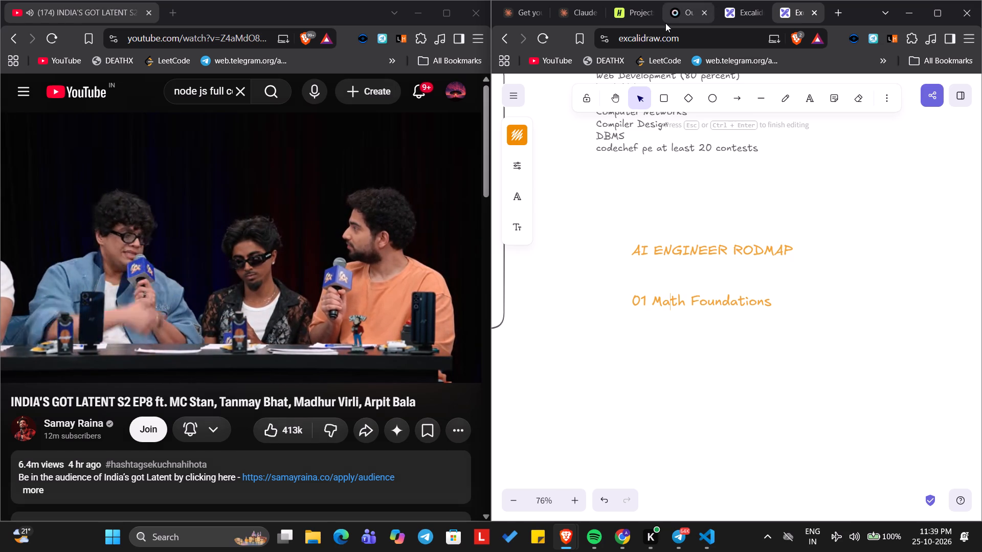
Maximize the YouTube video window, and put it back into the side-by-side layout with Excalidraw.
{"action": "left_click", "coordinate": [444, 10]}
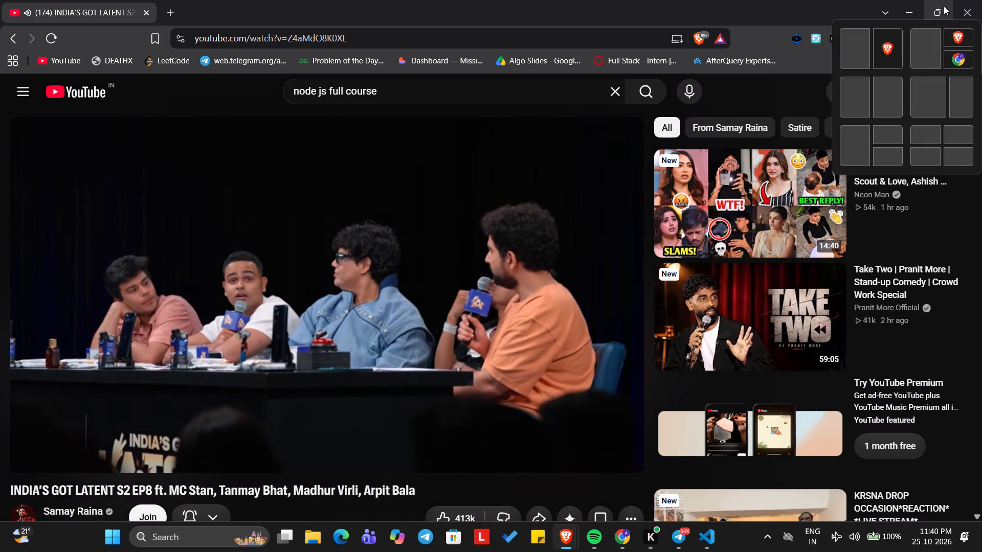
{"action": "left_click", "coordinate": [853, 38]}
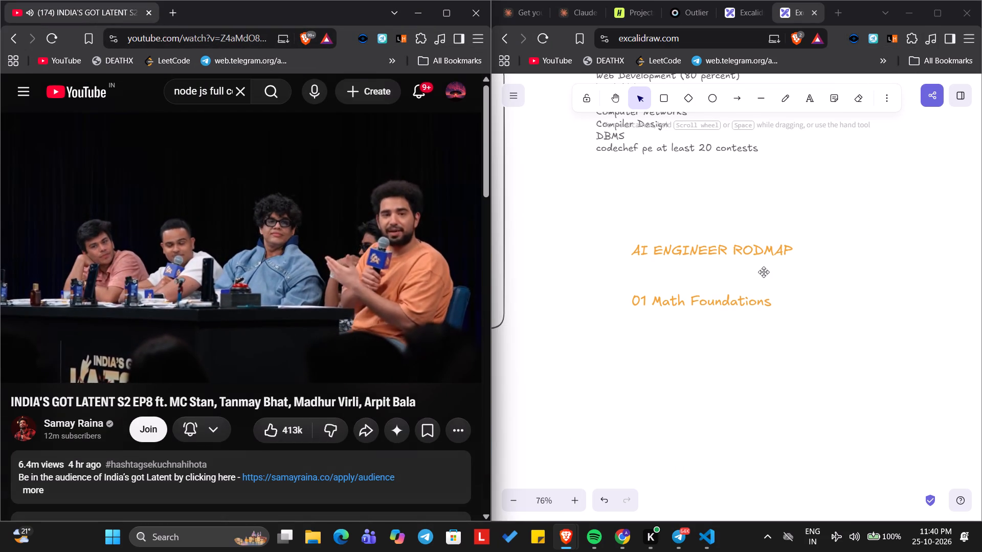
Reopen the roadmap text for editing and add the line "02 Programming" below "01 Math Foundations", leaving two blank lines between them.
{"action": "left_click", "coordinate": [790, 305]}
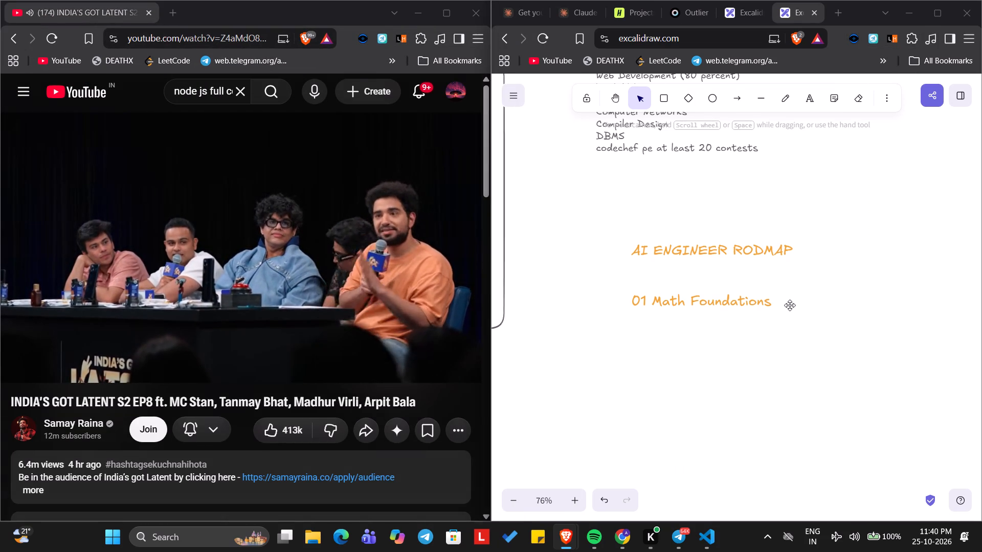
{"action": "left_click", "coordinate": [667, 347]}
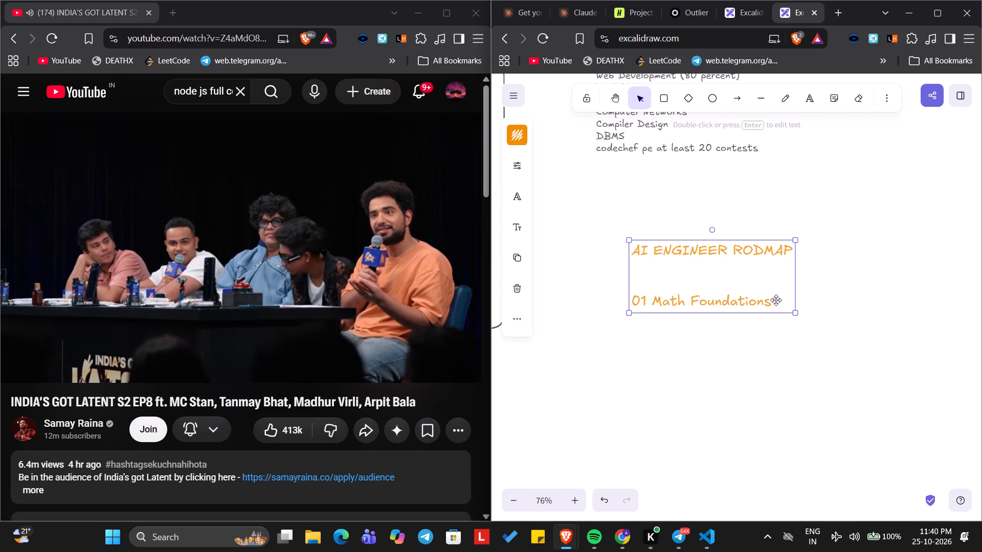
{"action": "left_click", "coordinate": [776, 300]}
{"action": "left_click", "coordinate": [776, 300]}
{"action": "key", "text": "Return"}
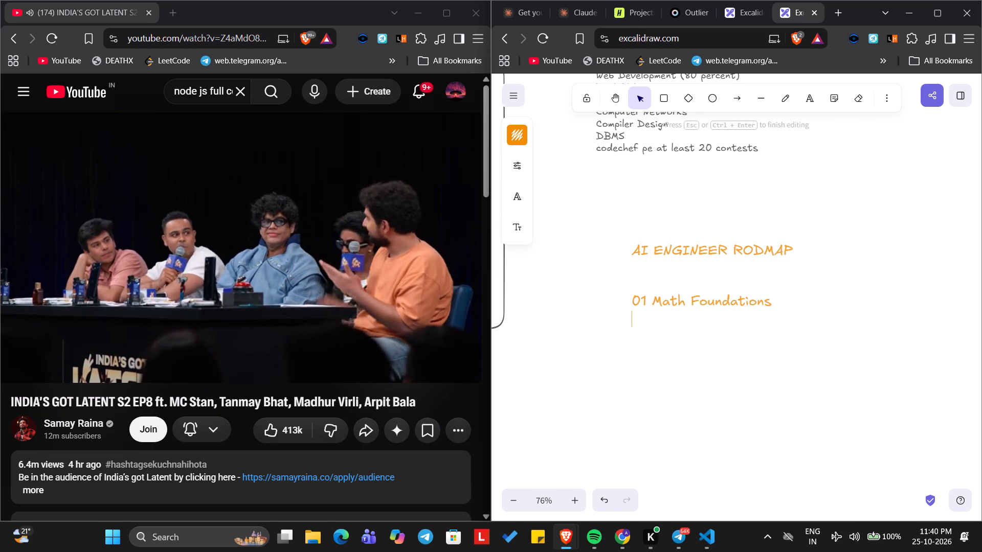
{"action": "key", "text": "Return"}
{"action": "key", "text": "Return"}
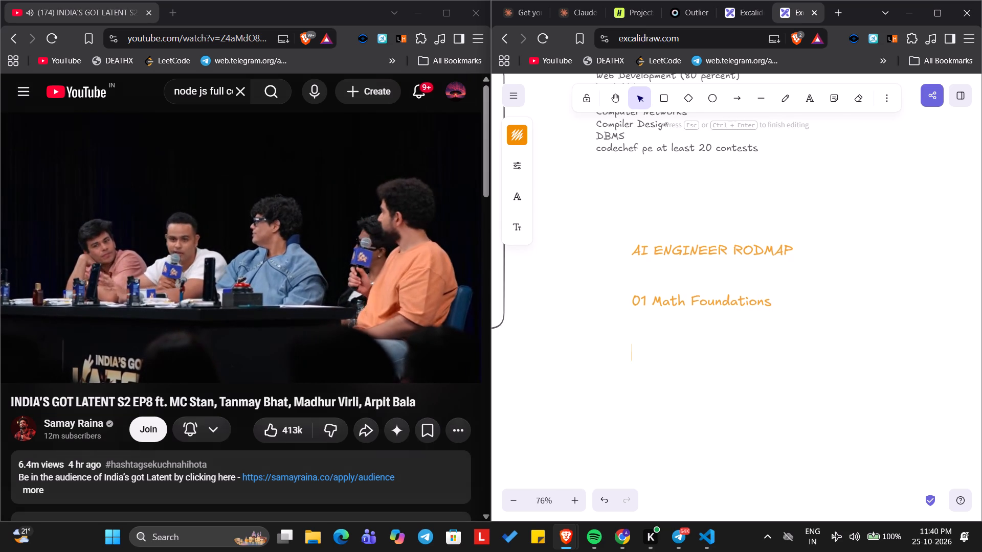
{"action": "key", "text": "shift+parenright"}
{"action": "key", "text": "BackSpace"}
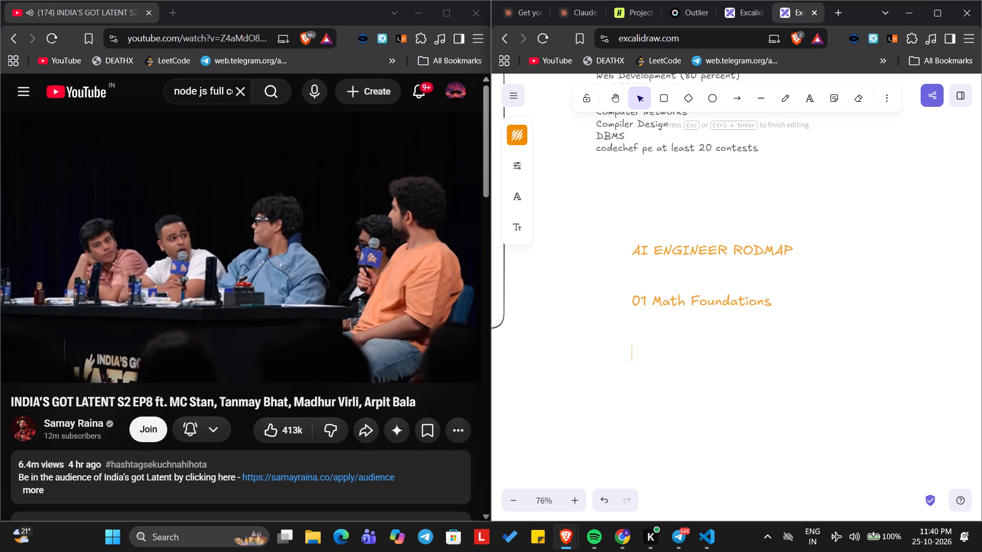
{"action": "type", "text": "02"}
{"action": "key", "text": "space"}
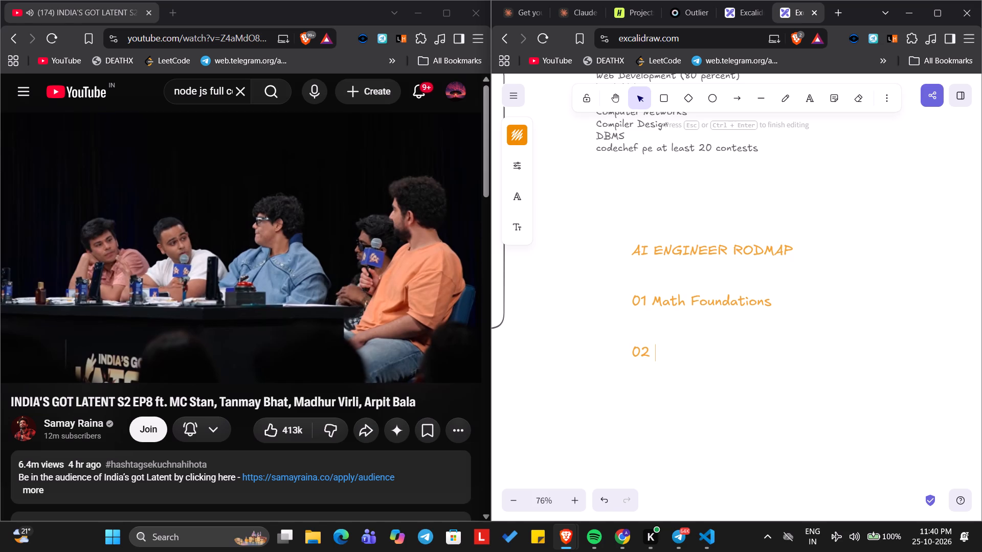
{"action": "key", "text": "shift+p"}
{"action": "type", "text": "rogramming"}
Add the line "03 Data Handling" below "02 Programming", leaving two blank lines between them.
{"action": "key", "text": "Return"}
{"action": "key", "text": "Return"}
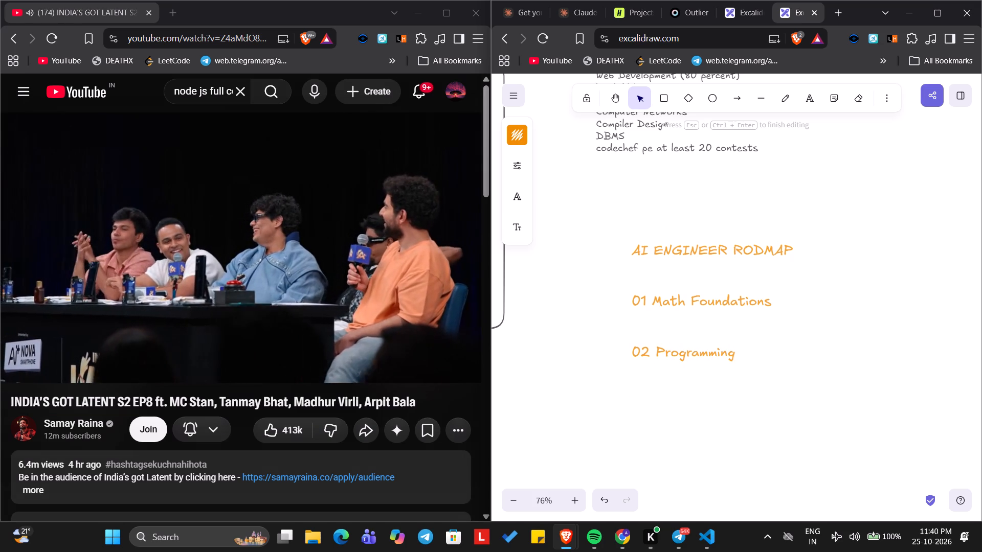
{"action": "key", "text": "Return"}
{"action": "type", "text": "03"}
{"action": "key", "text": "BackSpace"}
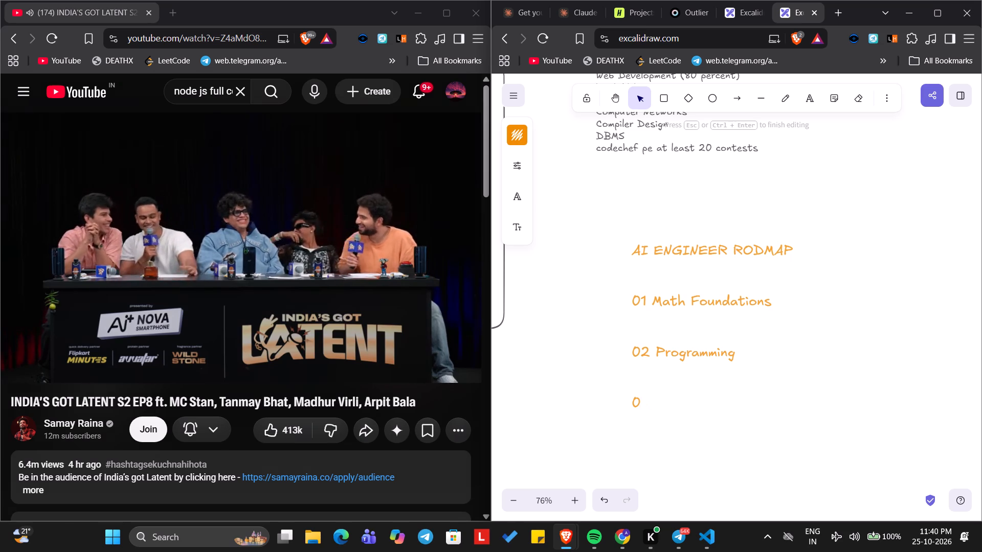
{"action": "key", "text": "BackSpace"}
{"action": "key", "text": "BackSpace"}
{"action": "type", "text": "03"}
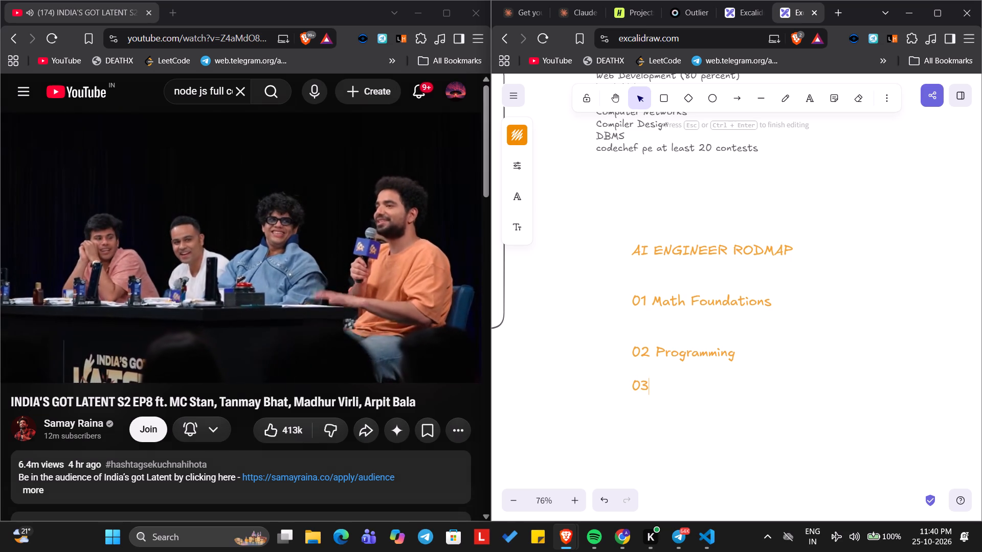
{"action": "key", "text": "BackSpace"}
{"action": "key", "text": "BackSpace"}
{"action": "key", "text": "Return"}
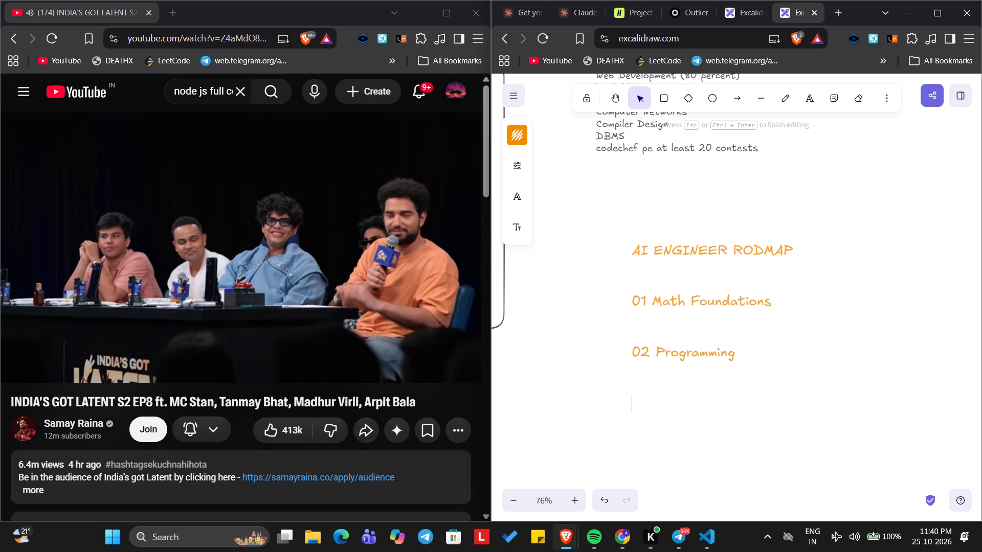
{"action": "type", "text": "03"}
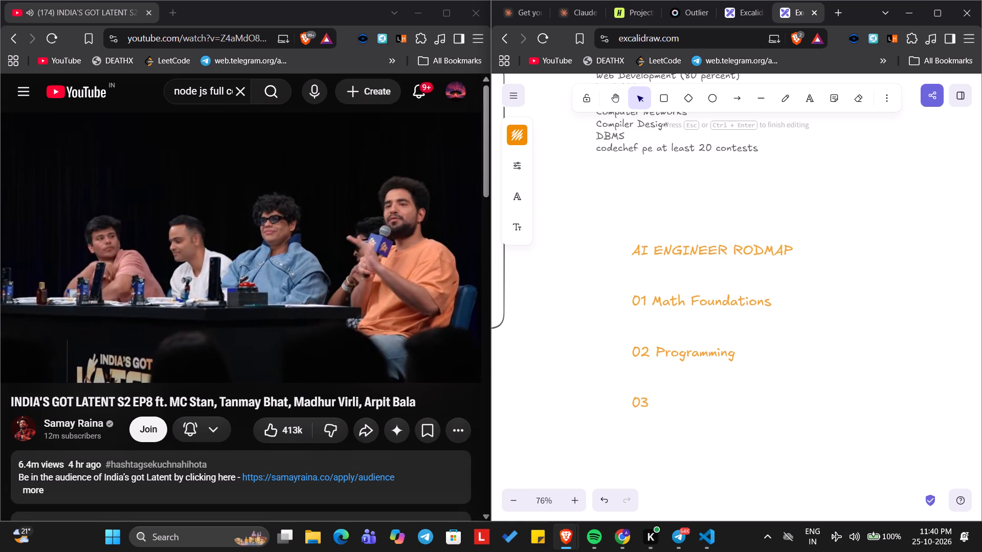
{"action": "key", "text": "space"}
{"action": "type", "text": "Data"}
{"action": "key", "text": "space"}
{"action": "type", "text": "Handling"}
Add the line "04 Machine Learning" below "03 Data Handling", leaving two blank lines between them.
{"action": "key", "text": "Return"}
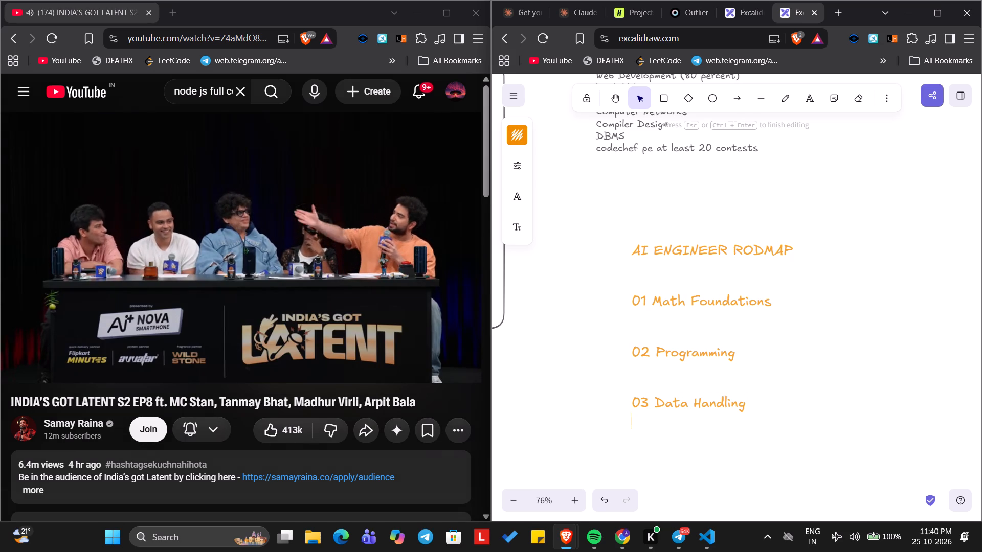
{"action": "key", "text": "Return"}
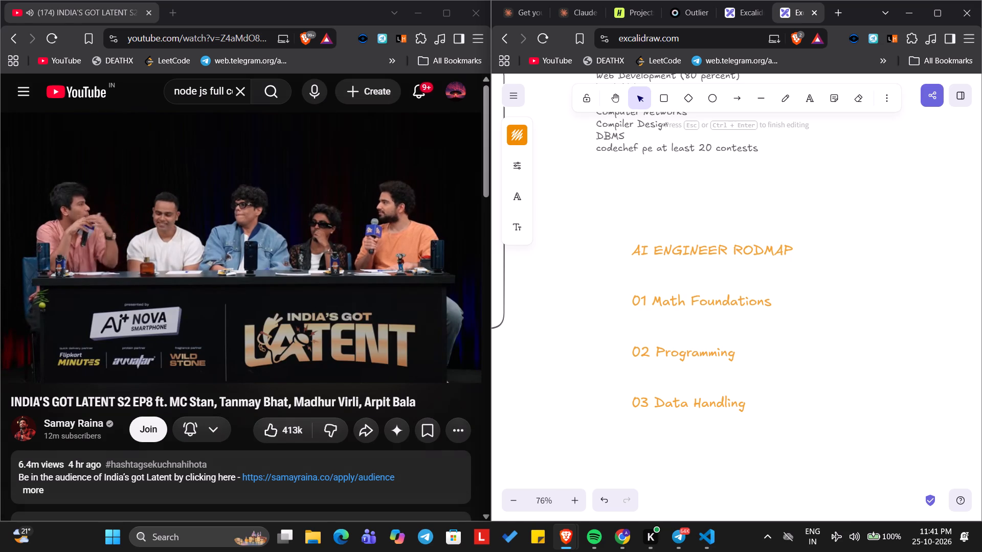
{"action": "type", "text": "04"}
{"action": "key", "text": "BackSpace"}
{"action": "key", "text": "BackSpace"}
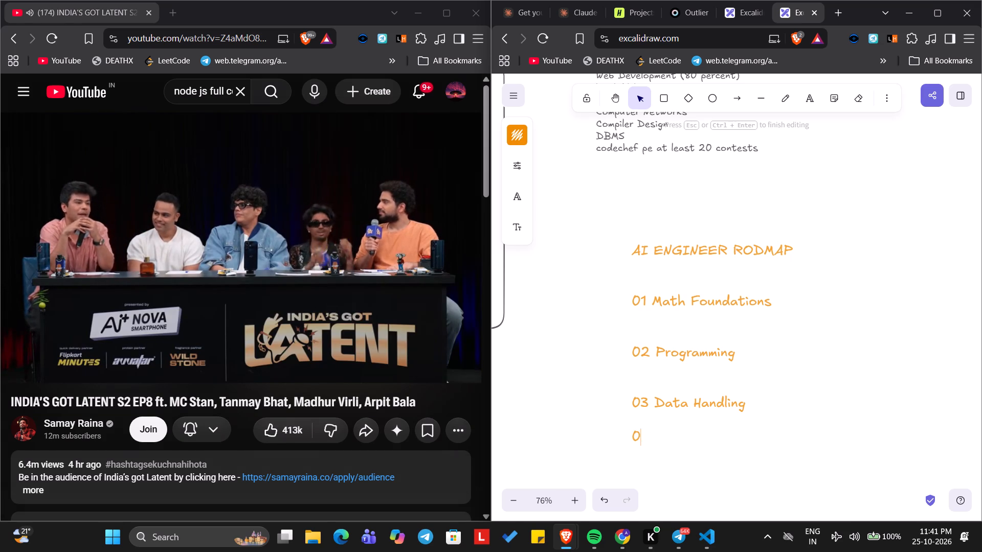
{"action": "key", "text": "Return"}
{"action": "type", "text": "04"}
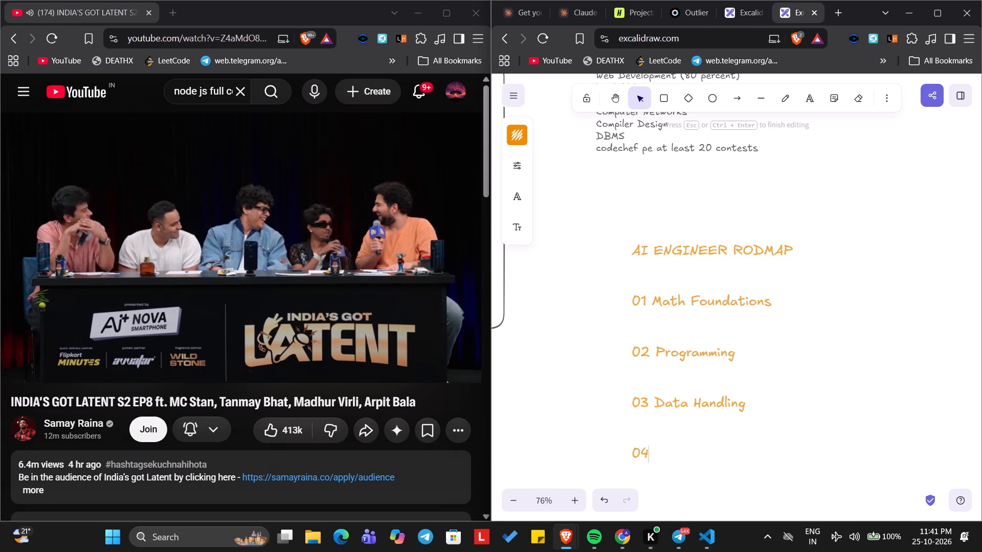
{"action": "key", "text": "BackSpace"}
{"action": "key", "text": "BackSpace"}
{"action": "key", "text": "BackSpace"}
{"action": "type", "text": "04"}
{"action": "key", "text": "BackSpace"}
{"action": "key", "text": "BackSpace"}
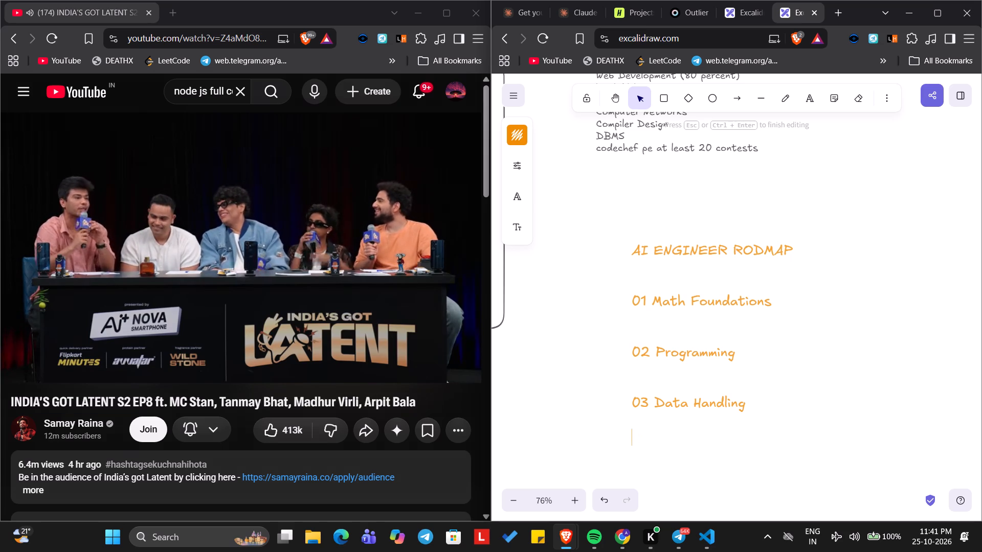
{"action": "key", "text": "BackSpace"}
{"action": "key", "text": "Return"}
{"action": "key", "text": "Return"}
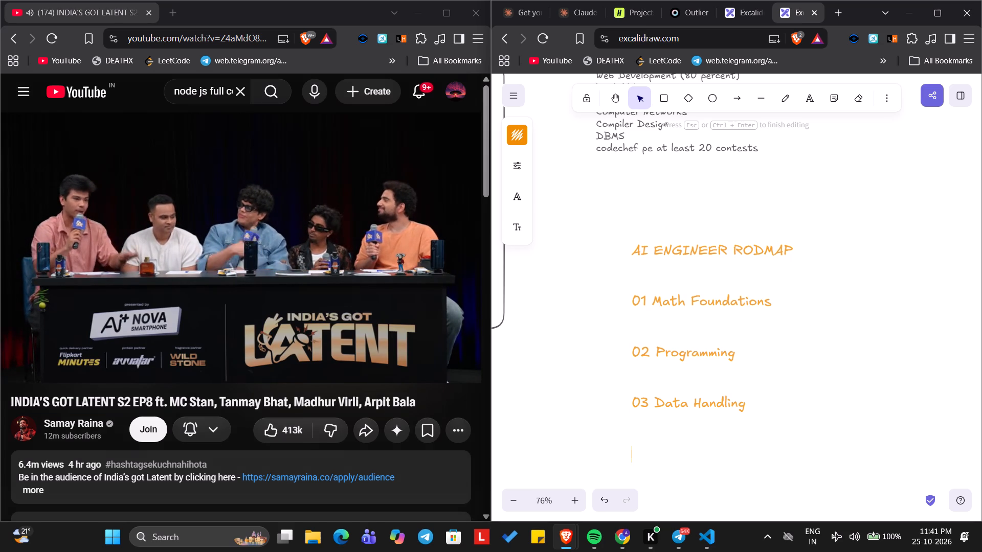
{"action": "type", "text": "04"}
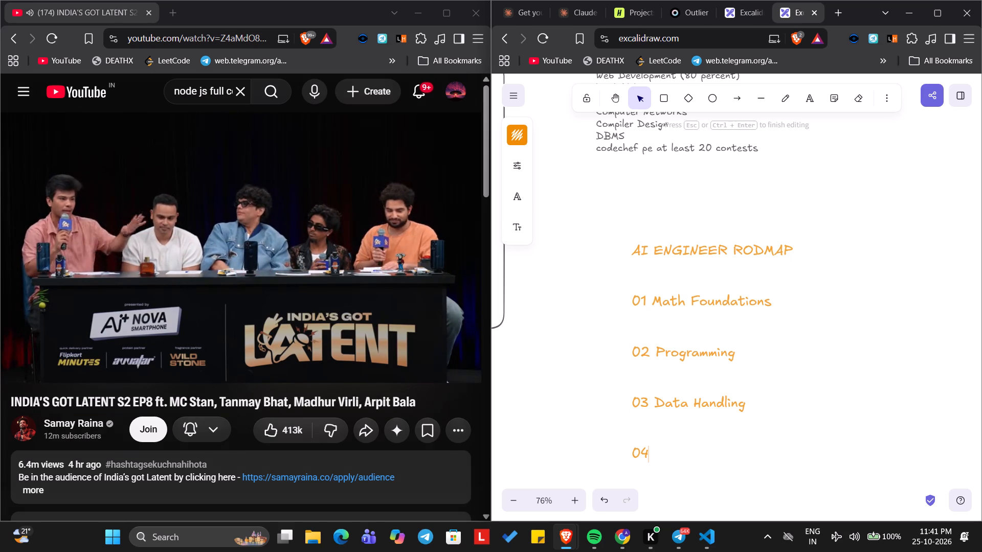
{"action": "key", "text": "space"}
{"action": "type", "text": "Mach9"}
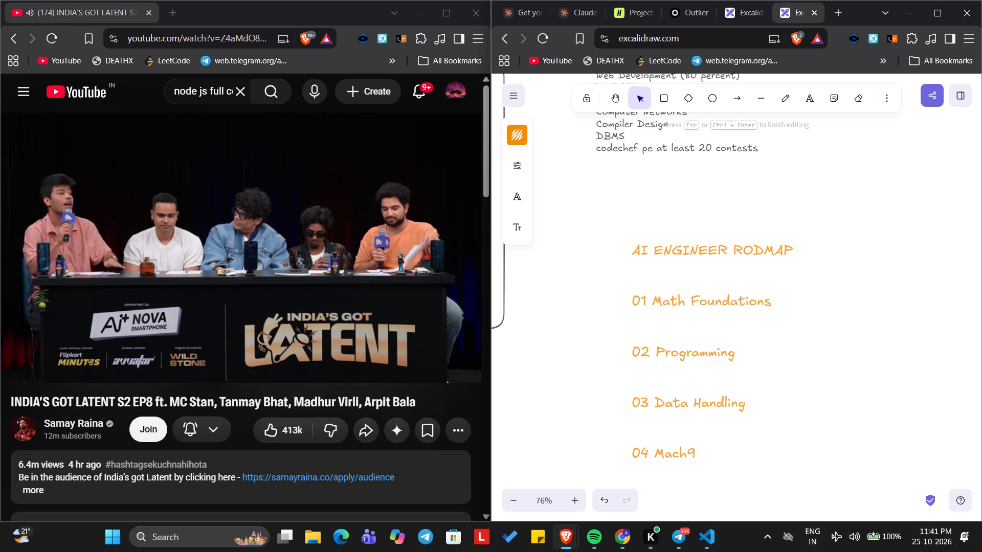
{"action": "key", "text": "BackSpace"}
{"action": "type", "text": "ine Learning"}
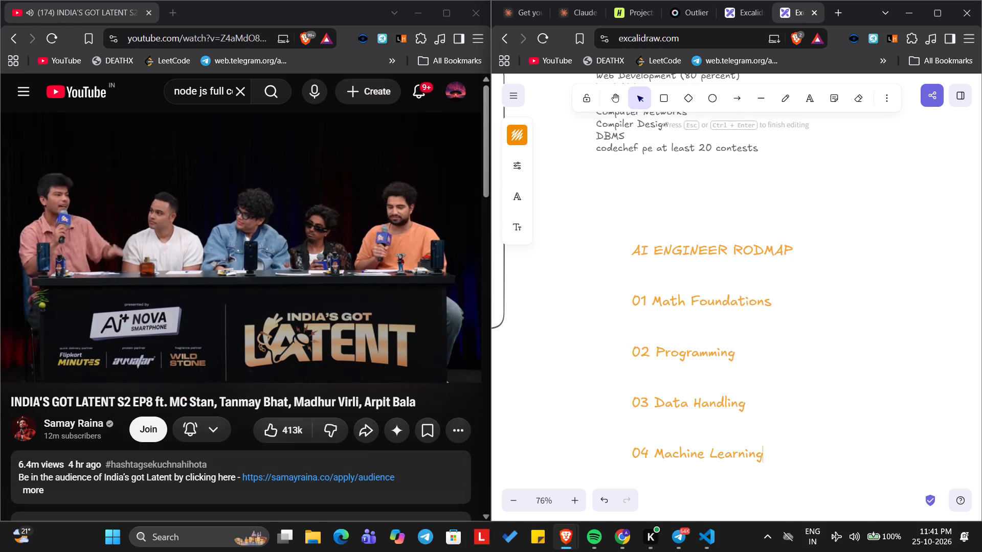
Start the next roadmap entry with the number "05", two blank lines below "04 Machine Learning".
{"action": "key", "text": "Return"}
{"action": "key", "text": "Return"}
{"action": "scroll", "coordinate": [784, 342], "scroll_direction": "down", "scroll_amount": 1}
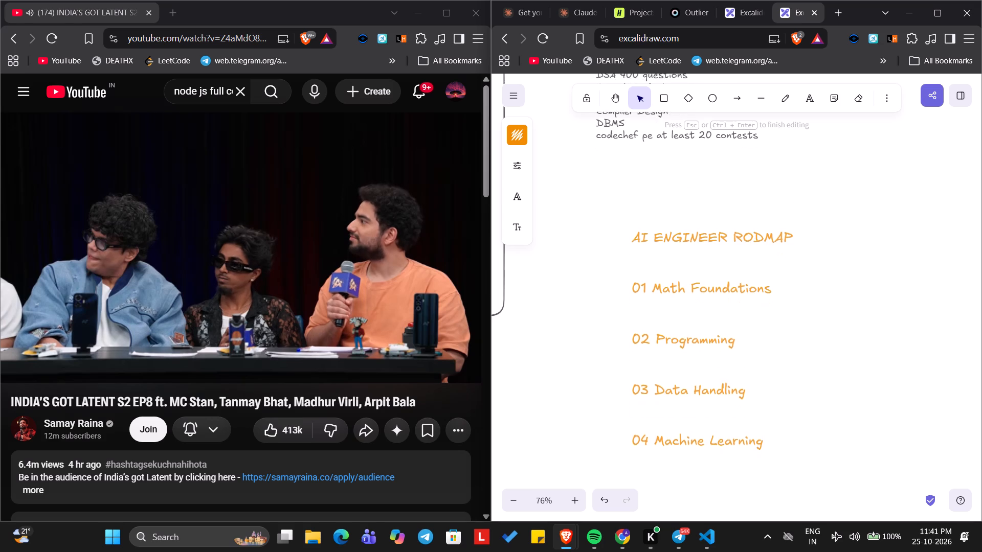
{"action": "scroll", "coordinate": [784, 342], "scroll_direction": "down", "scroll_amount": 1}
{"action": "key", "text": "Return"}
{"action": "type", "text": "05"}
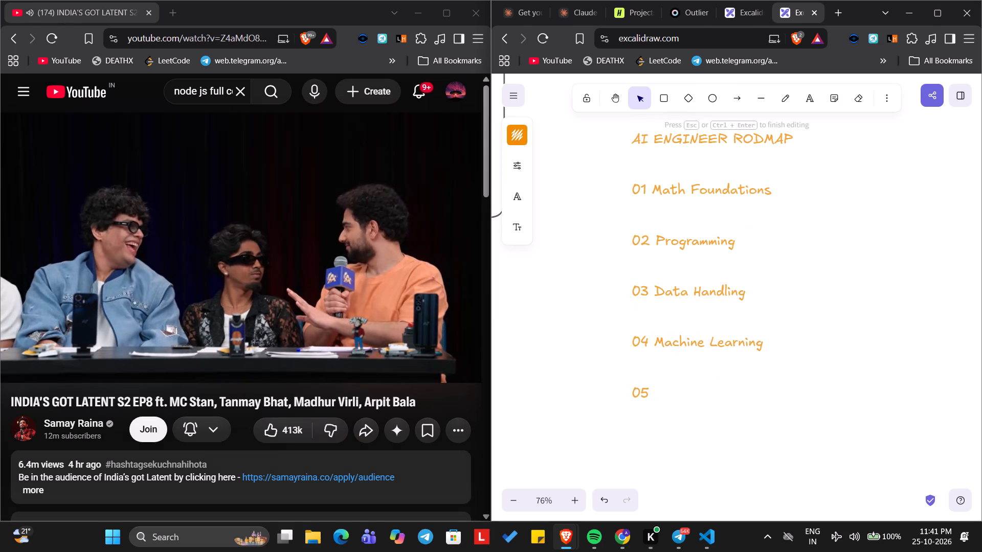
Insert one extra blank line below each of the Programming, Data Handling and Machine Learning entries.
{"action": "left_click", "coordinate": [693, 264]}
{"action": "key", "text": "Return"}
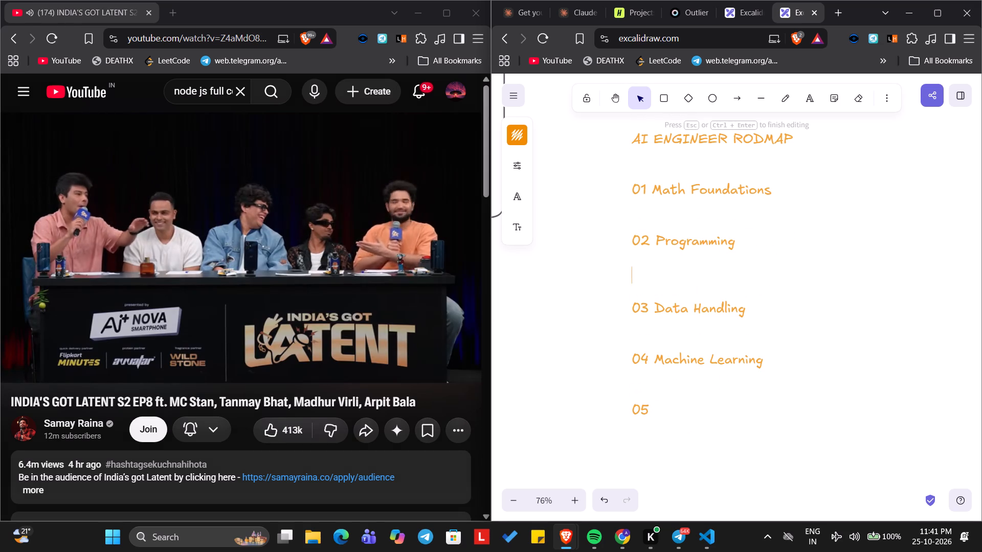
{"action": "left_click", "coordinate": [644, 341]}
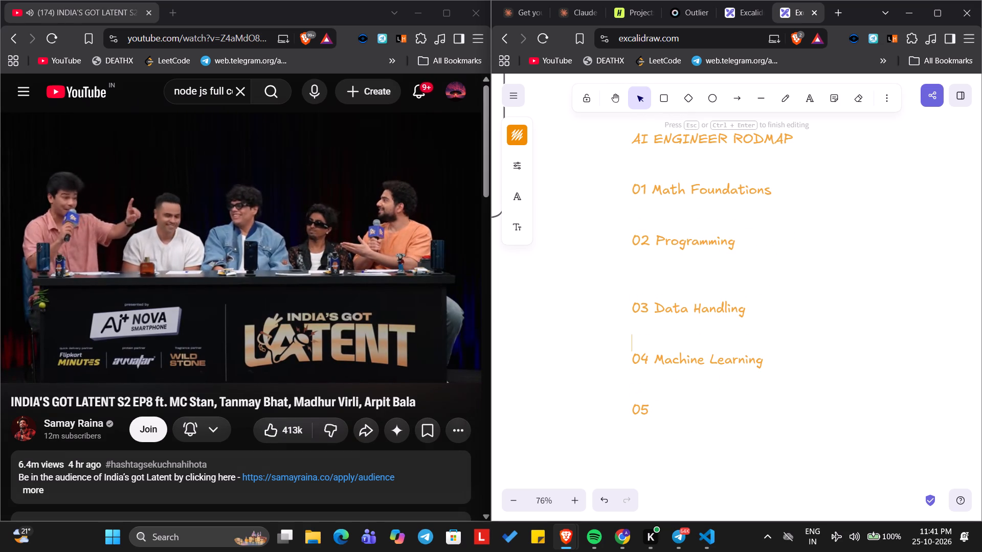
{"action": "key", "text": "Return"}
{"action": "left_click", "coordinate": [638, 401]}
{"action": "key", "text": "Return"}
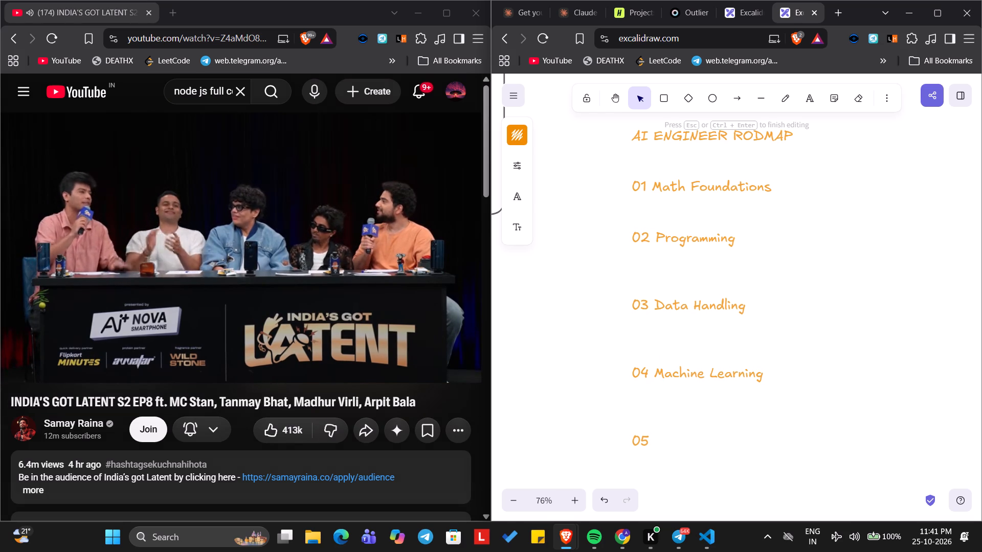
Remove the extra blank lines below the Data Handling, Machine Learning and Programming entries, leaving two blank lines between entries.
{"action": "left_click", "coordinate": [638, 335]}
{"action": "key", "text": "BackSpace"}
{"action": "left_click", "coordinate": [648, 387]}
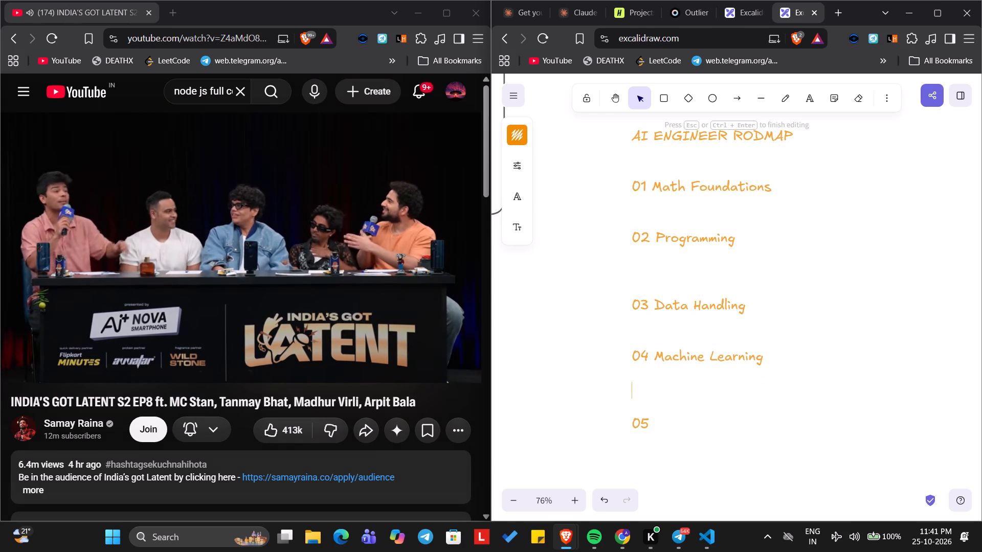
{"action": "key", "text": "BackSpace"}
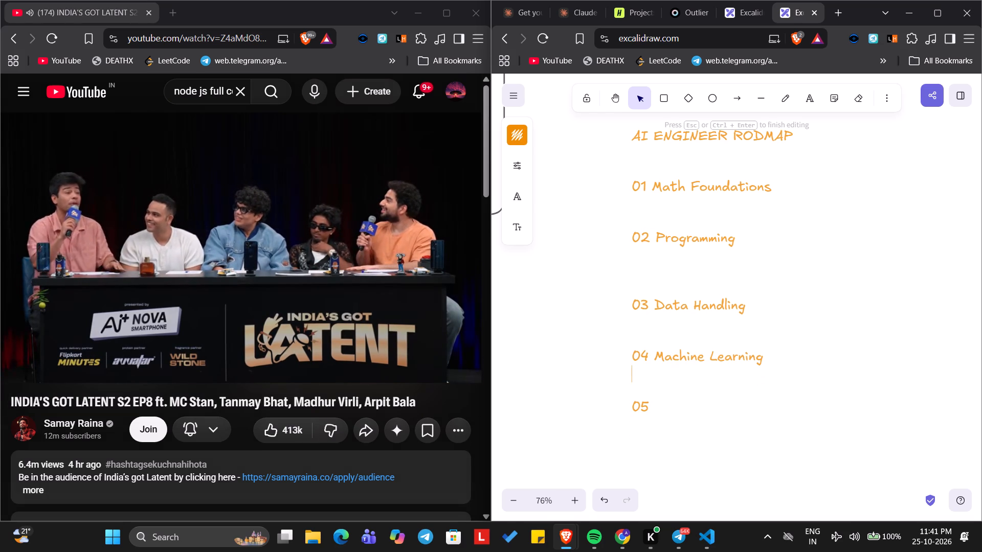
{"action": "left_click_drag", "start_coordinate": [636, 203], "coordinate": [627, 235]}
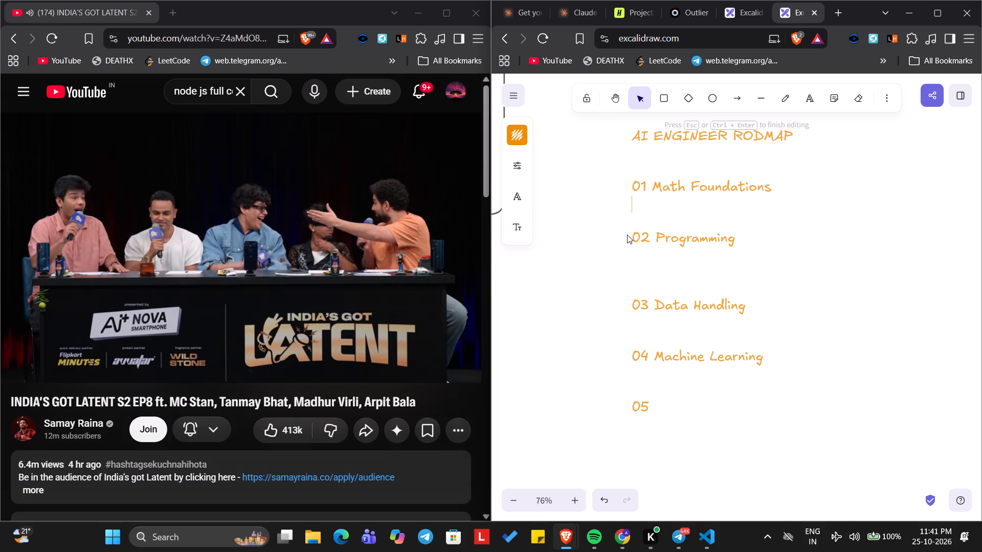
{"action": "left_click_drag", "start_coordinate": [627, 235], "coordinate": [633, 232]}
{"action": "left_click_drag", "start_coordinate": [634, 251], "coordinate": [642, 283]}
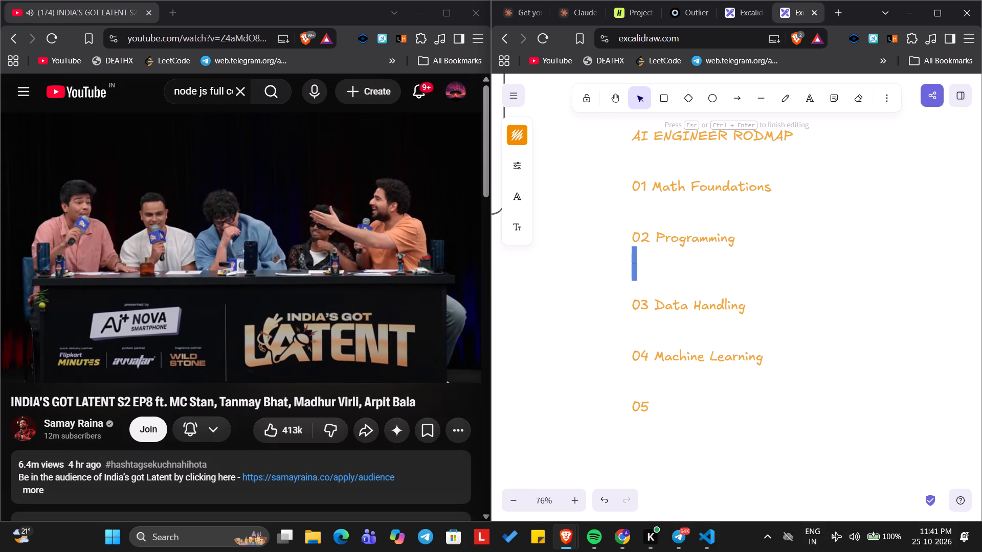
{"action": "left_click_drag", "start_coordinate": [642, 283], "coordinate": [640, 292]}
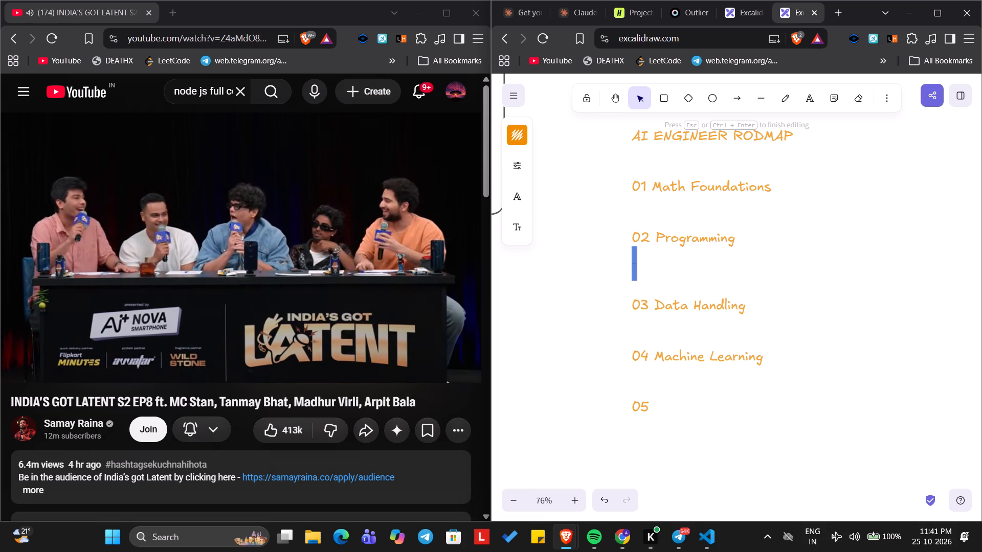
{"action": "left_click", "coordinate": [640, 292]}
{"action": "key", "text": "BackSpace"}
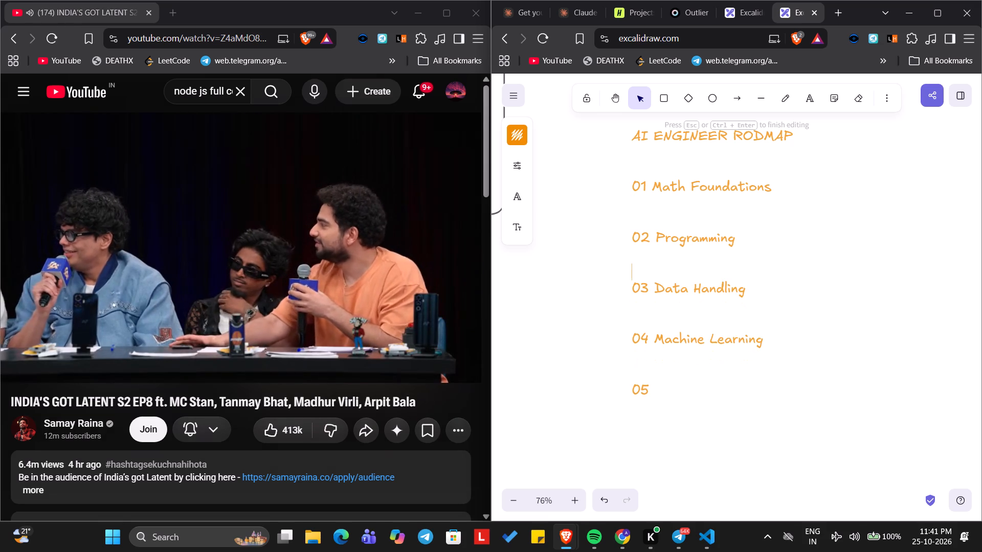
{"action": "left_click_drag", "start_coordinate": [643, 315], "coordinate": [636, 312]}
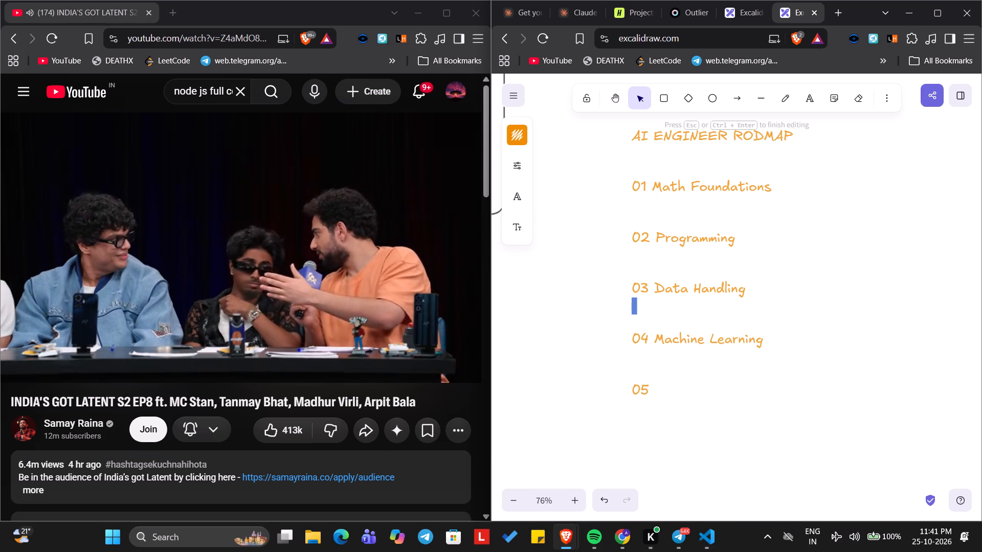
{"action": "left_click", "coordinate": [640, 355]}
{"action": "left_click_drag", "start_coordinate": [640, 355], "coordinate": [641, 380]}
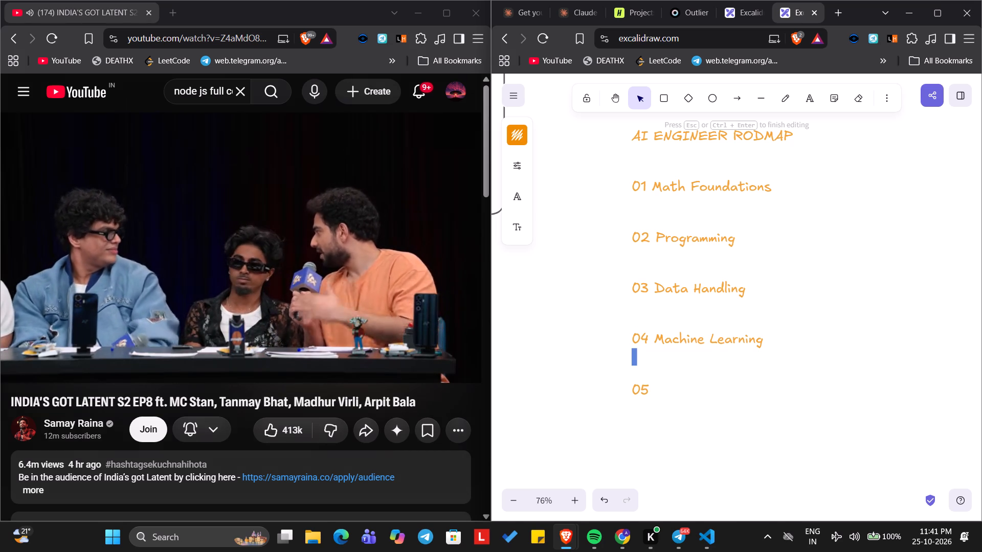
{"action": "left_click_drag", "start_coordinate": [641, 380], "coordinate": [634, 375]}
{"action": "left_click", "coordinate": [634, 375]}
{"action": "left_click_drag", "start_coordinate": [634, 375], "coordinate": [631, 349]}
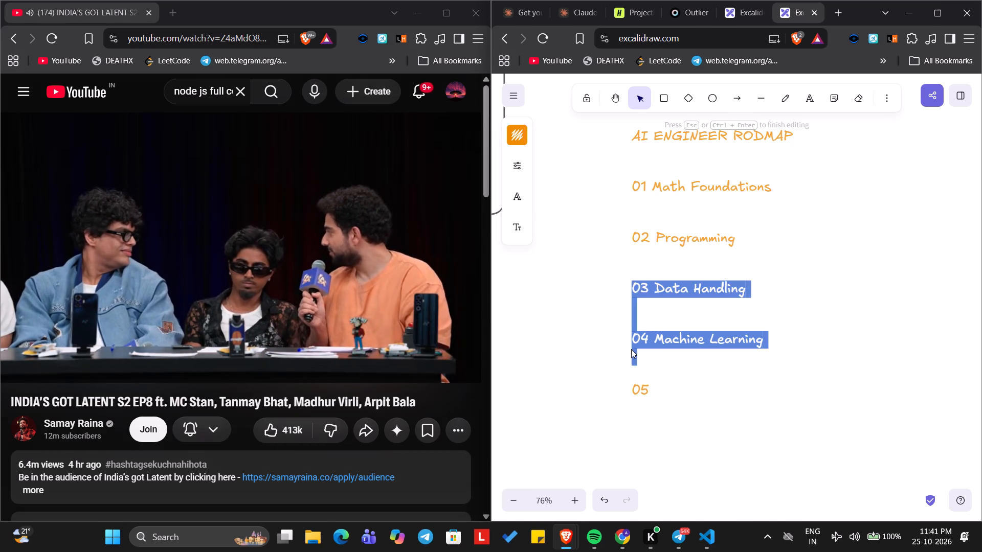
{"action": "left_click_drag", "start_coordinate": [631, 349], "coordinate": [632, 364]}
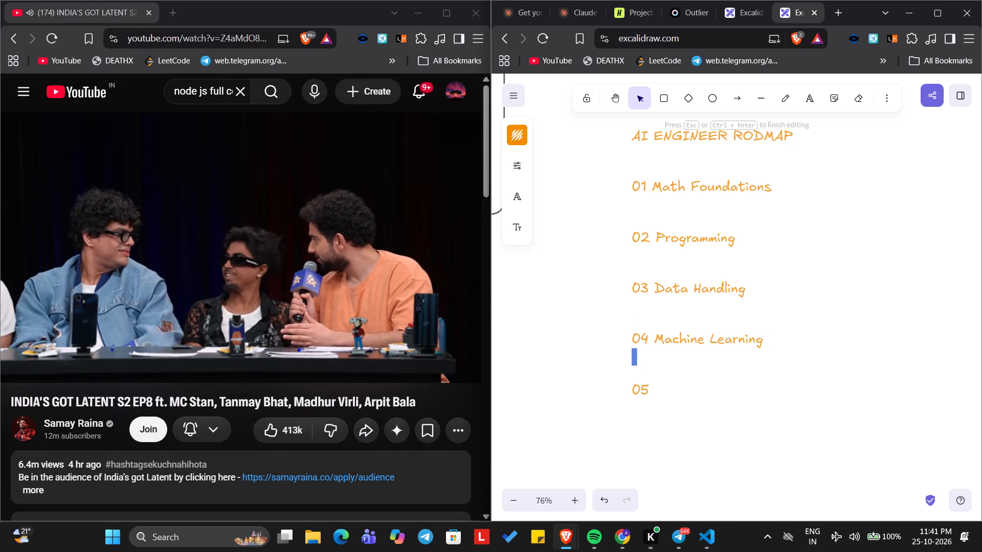
Complete the "05" entry of the roadmap text so it reads "05 Deep Learning".
{"action": "left_click", "coordinate": [659, 392]}
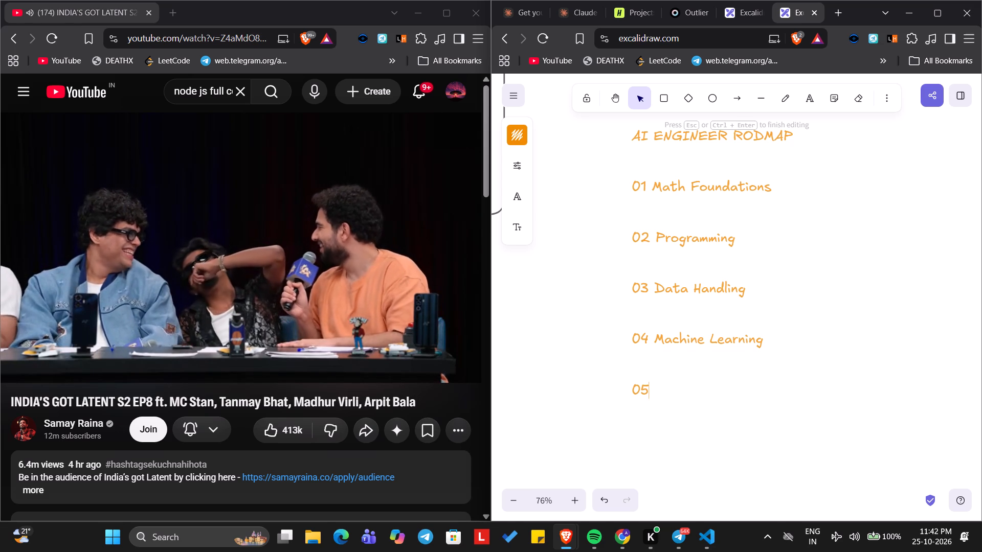
{"action": "key", "text": "space"}
{"action": "type", "text": "Deep Learo"}
{"action": "key", "text": "BackSpace"}
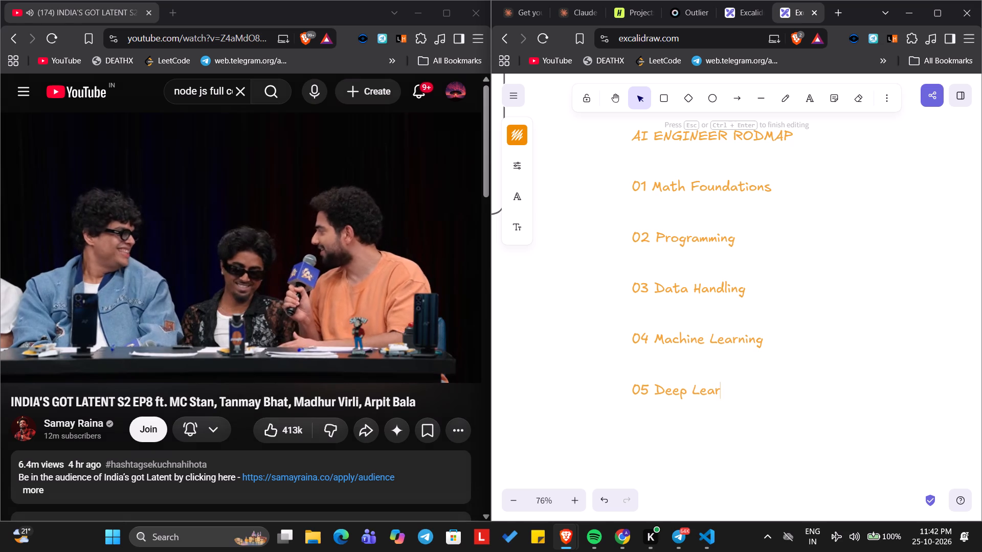
{"action": "type", "text": "ning"}
Add the line "06 Building with LLMs" below "05 Deep Learning", leaving two blank lines between them.
{"action": "key", "text": "Return"}
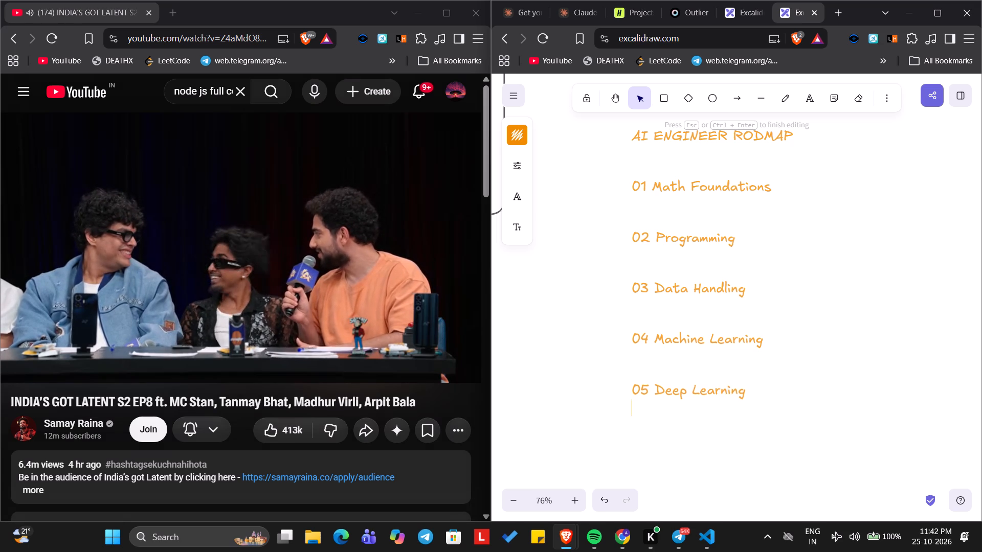
{"action": "key", "text": "Return"}
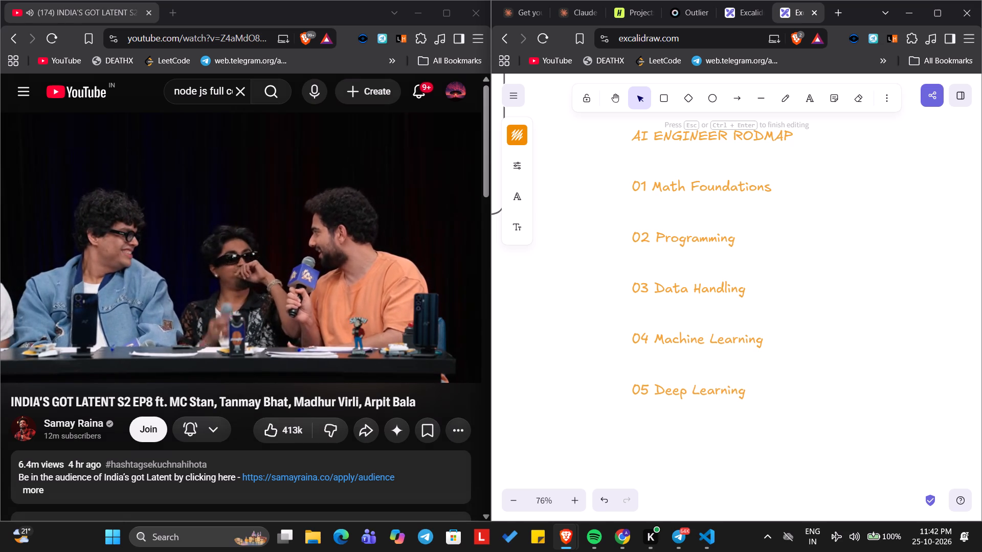
{"action": "key", "text": "Return"}
{"action": "type", "text": "06"}
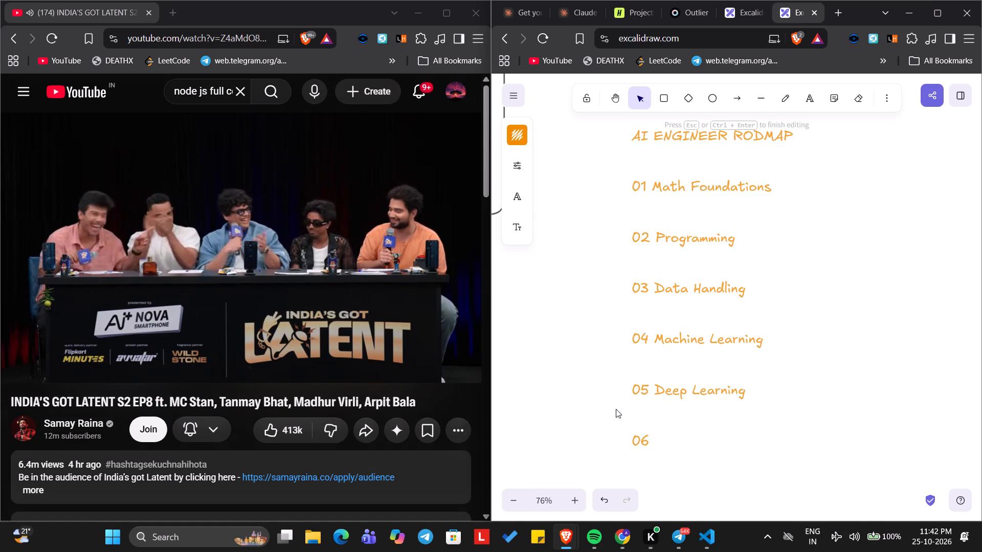
{"action": "left_click_drag", "start_coordinate": [636, 399], "coordinate": [639, 421]}
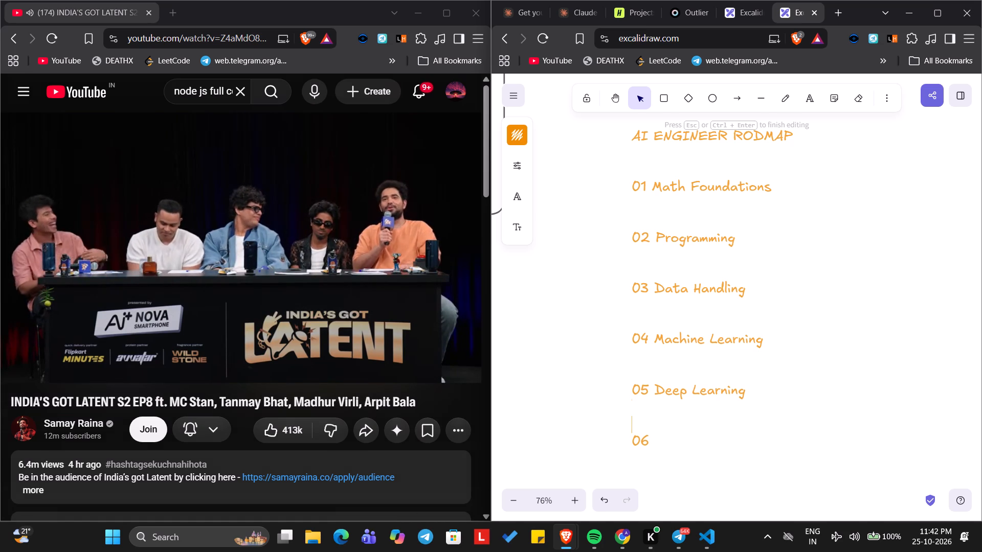
{"action": "left_click_drag", "start_coordinate": [639, 421], "coordinate": [639, 425]}
{"action": "left_click", "coordinate": [654, 439]}
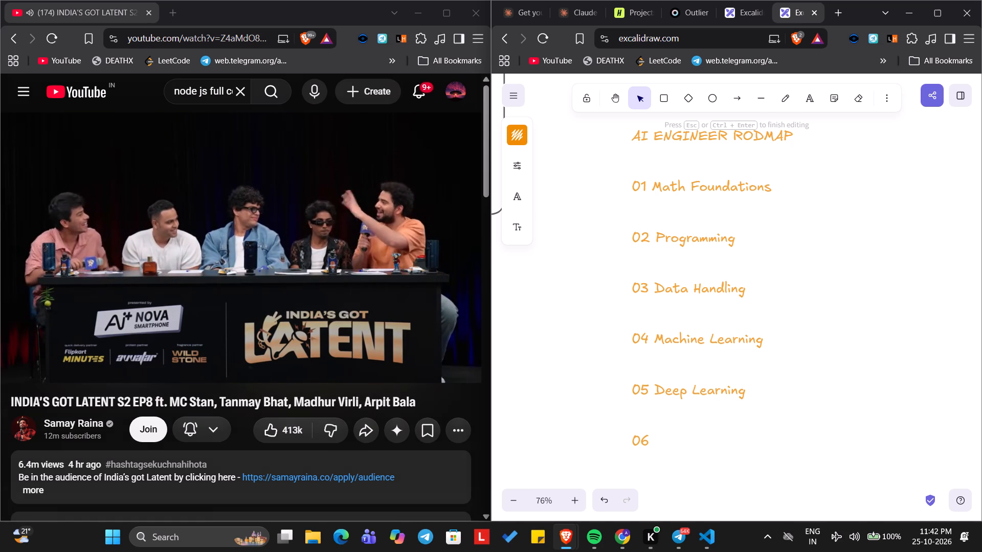
{"action": "key", "text": "space"}
{"action": "type", "text": "Building L"}
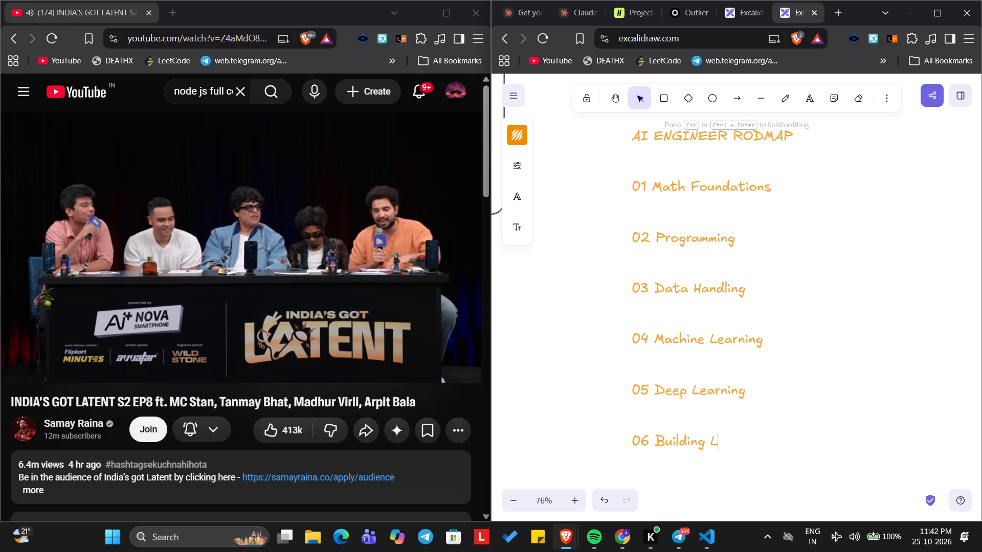
{"action": "key", "text": "BackSpace"}
{"action": "type", "text": "wir"}
{"action": "scroll", "coordinate": [654, 439], "scroll_direction": "up", "scroll_amount": 1}
{"action": "key", "text": "BackSpace"}
{"action": "type", "text": "th LLMs"}
Start the next roadmap entry with the number "07", two blank lines below "06 Building with LLMs".
{"action": "key", "text": "Return"}
{"action": "key", "text": "Return"}
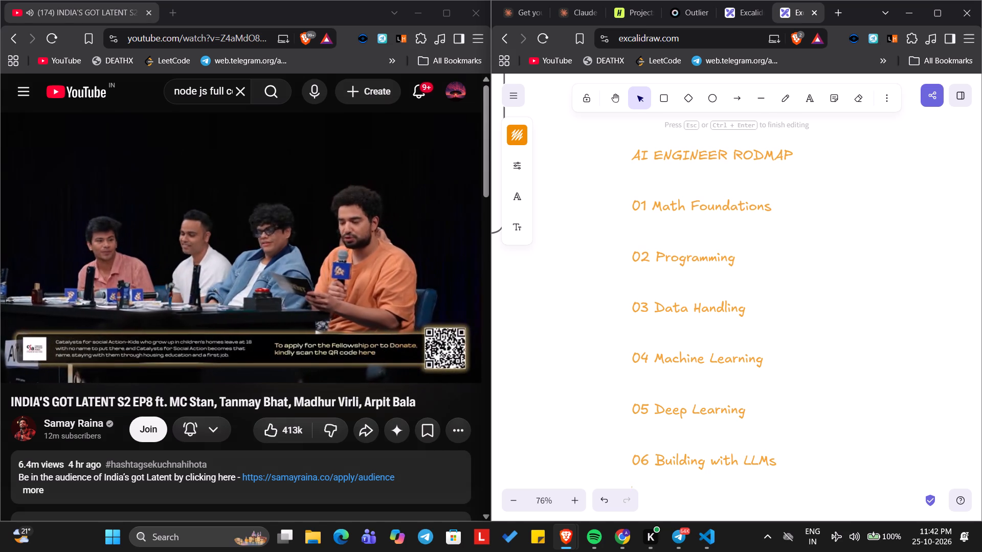
{"action": "scroll", "coordinate": [654, 439], "scroll_direction": "down", "scroll_amount": 2}
{"action": "key", "text": "Return"}
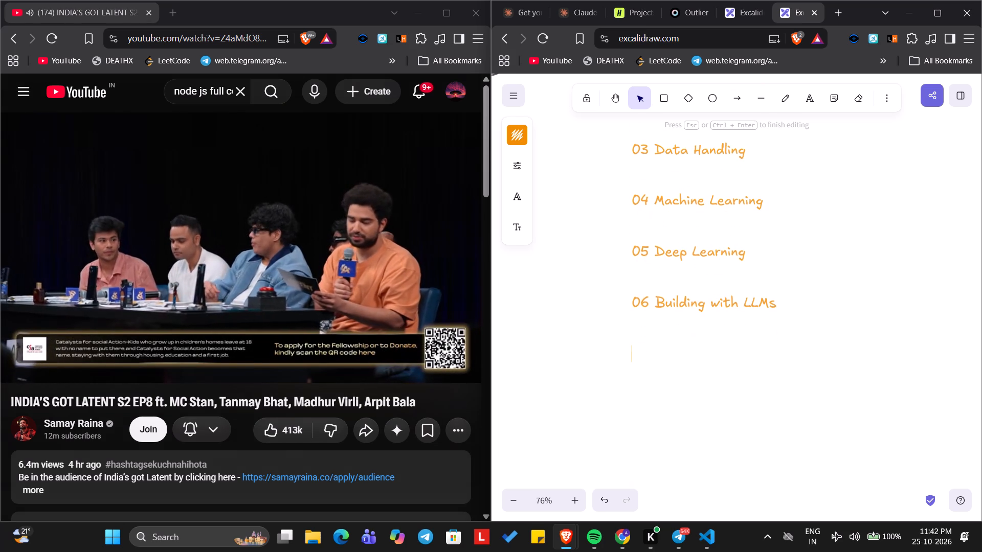
{"action": "type", "text": "07"}
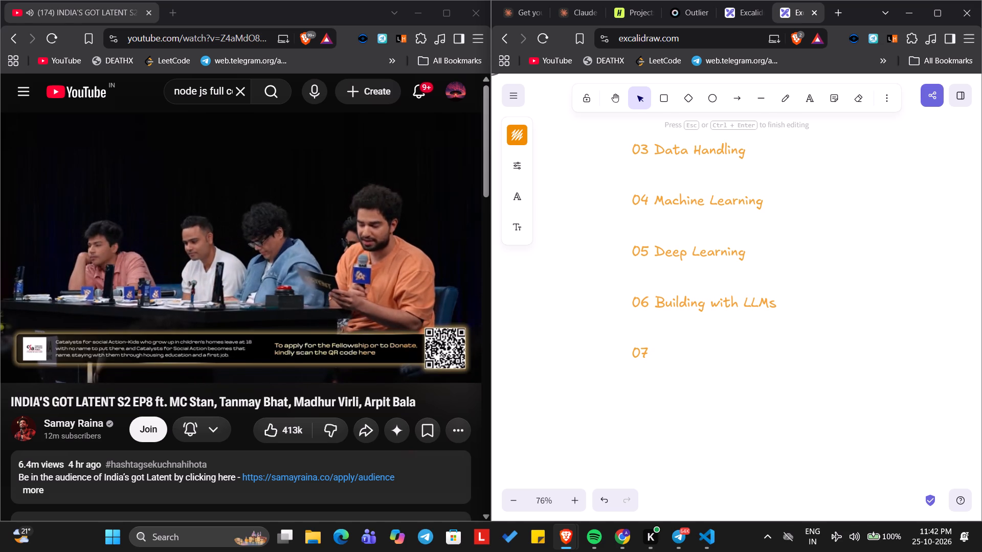
Move the text "Building with LLMs" from entry 06 to entry 07, keeping the number "06" in place.
{"action": "left_click_drag", "start_coordinate": [736, 302], "coordinate": [717, 304]}
{"action": "left_click_drag", "start_coordinate": [657, 304], "coordinate": [758, 309]}
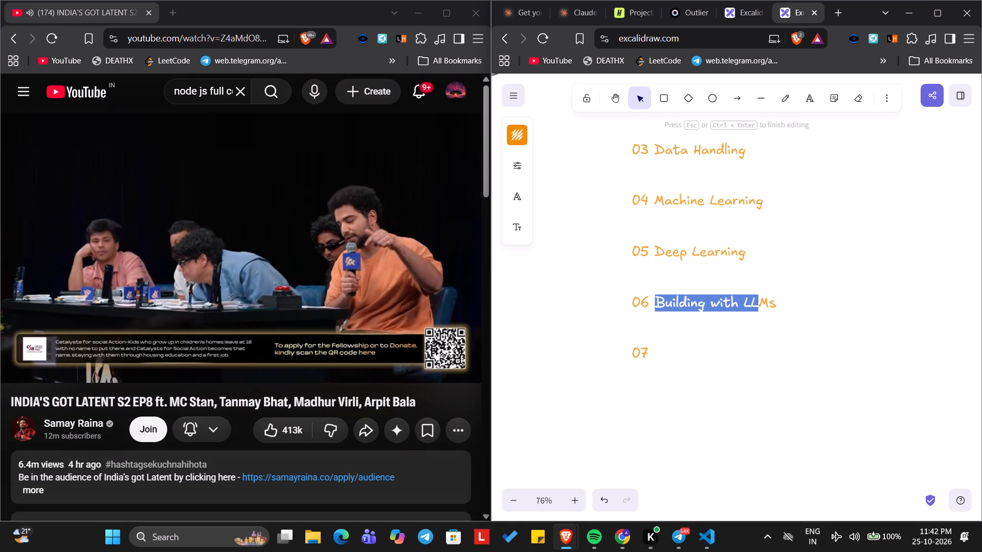
{"action": "left_click_drag", "start_coordinate": [758, 309], "coordinate": [778, 305]}
{"action": "key", "text": "ctrl+x"}
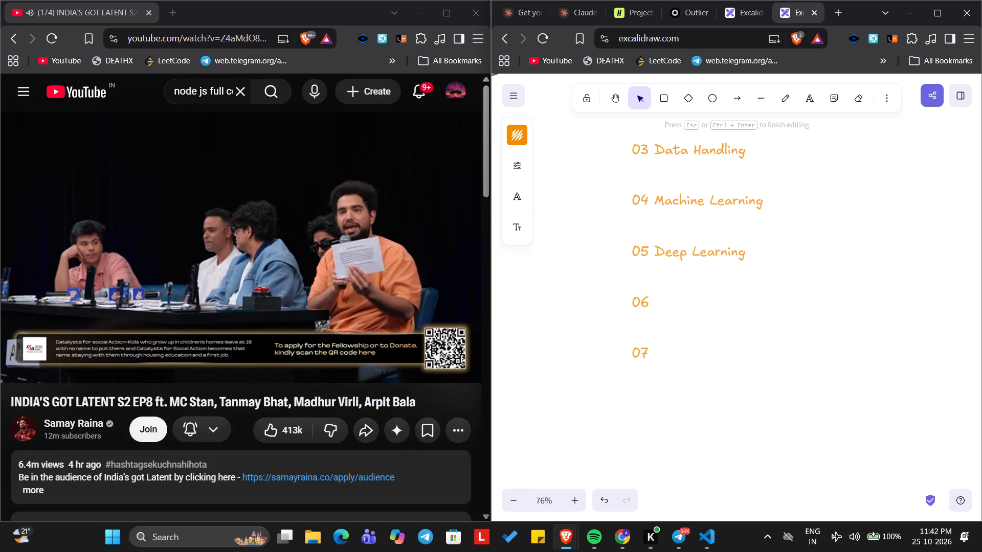
{"action": "left_click", "coordinate": [656, 348]}
{"action": "key", "text": "space"}
{"action": "key", "text": "ctrl+v"}
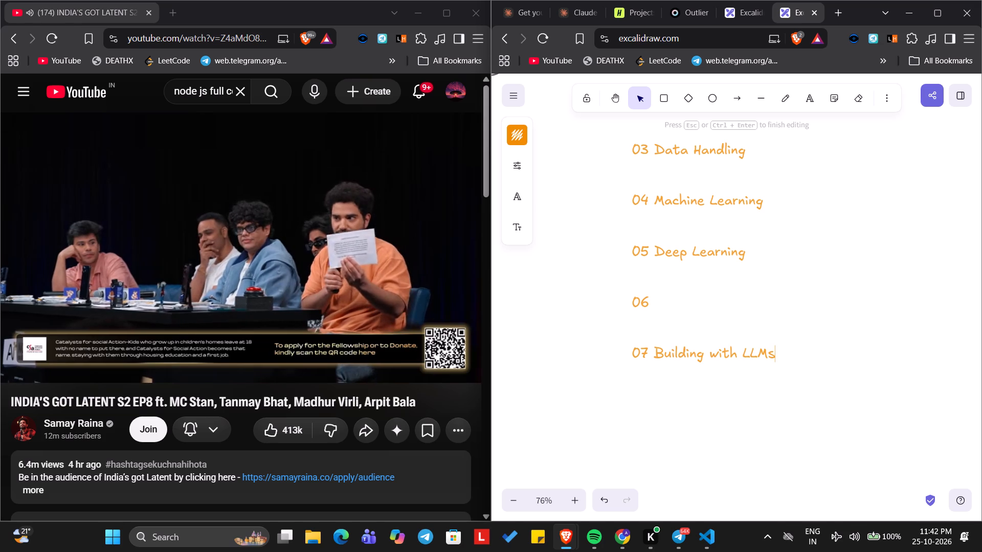
Fill in the emptied entry 06 so it reads "06 Transformers & LLMs".
{"action": "left_click", "coordinate": [661, 298]}
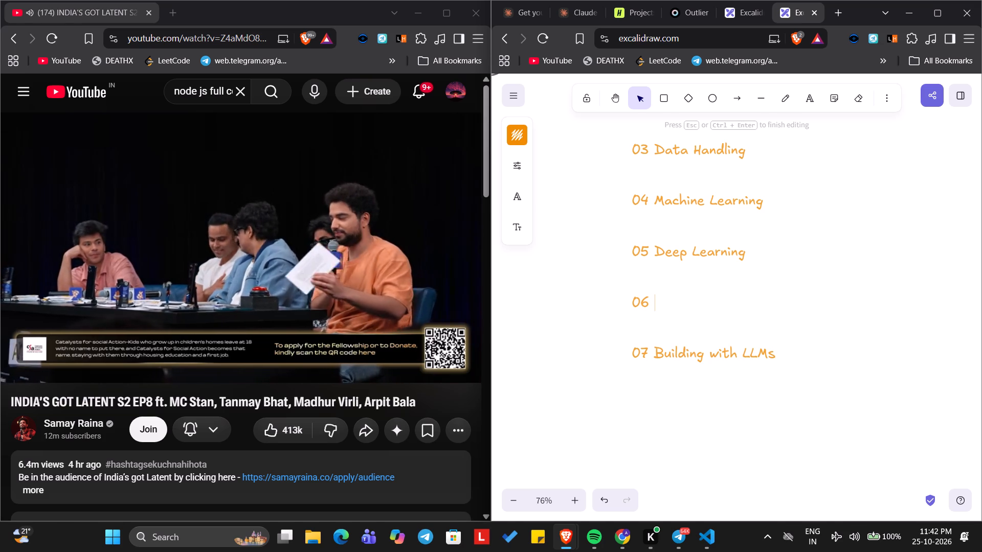
{"action": "type", "text": "Transformwe"}
{"action": "key", "text": "BackSpace"}
{"action": "key", "text": "BackSpace"}
{"action": "type", "text": "ers"}
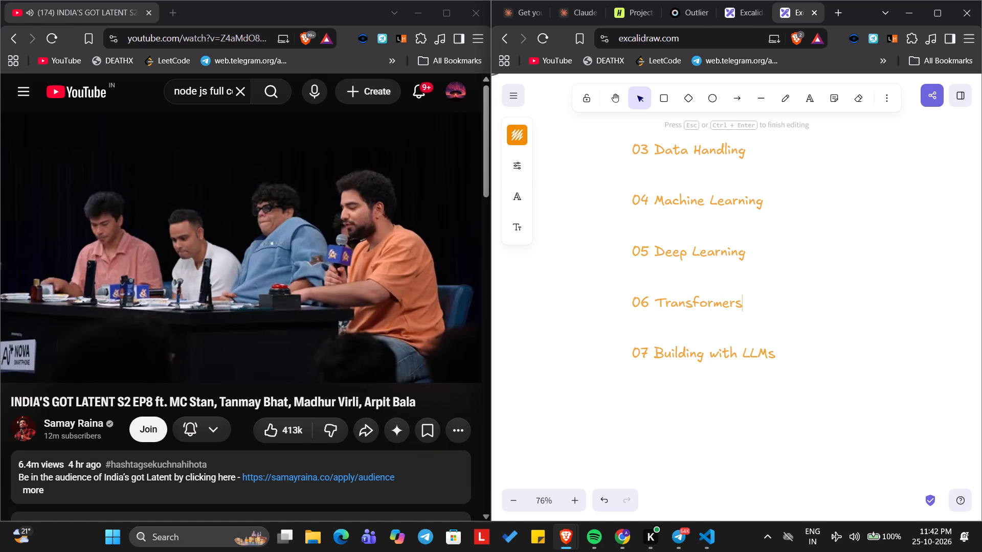
{"action": "key", "text": "space"}
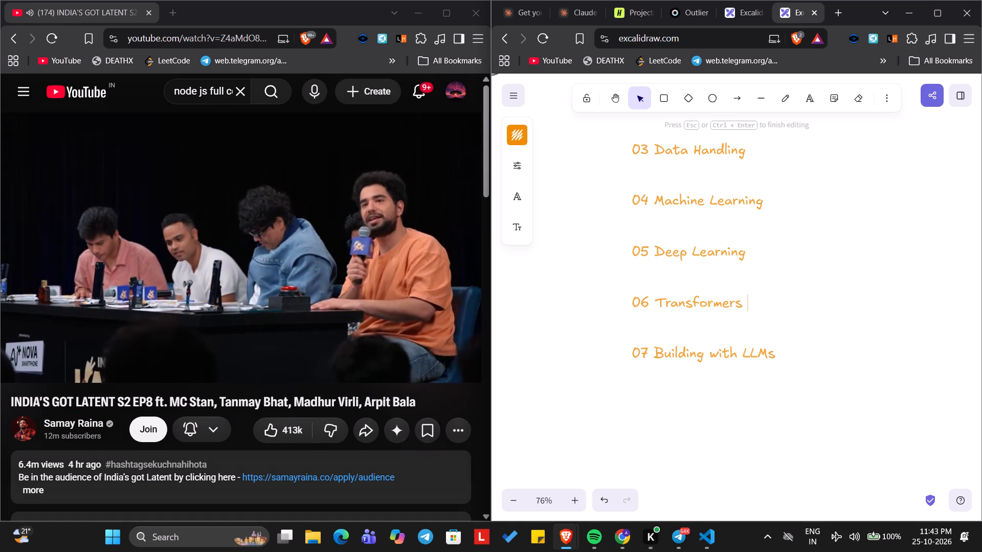
{"action": "key", "text": "shift+v"}
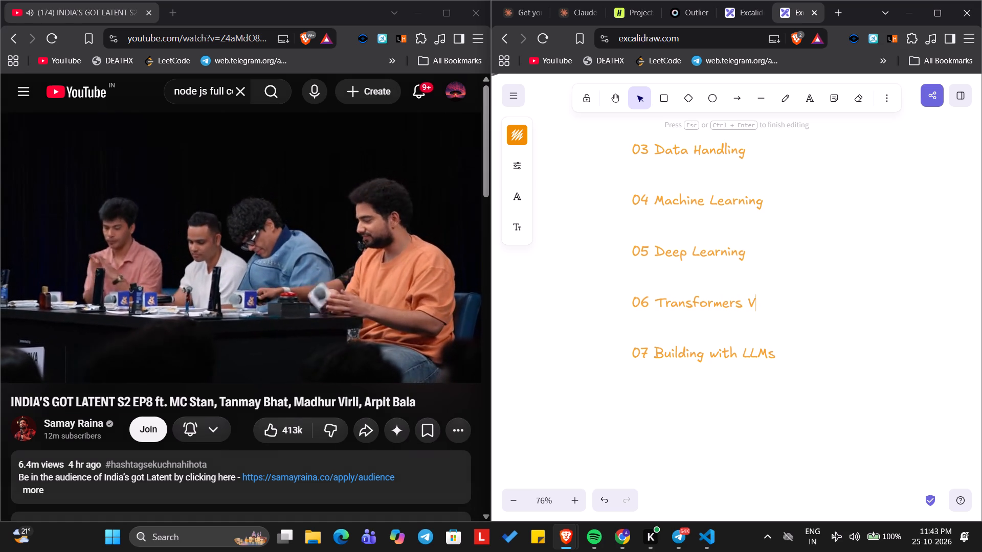
{"action": "key", "text": "shift+BackSpace"}
{"action": "key", "text": "shift+ampersand"}
{"action": "type", "text": "LLMs"}
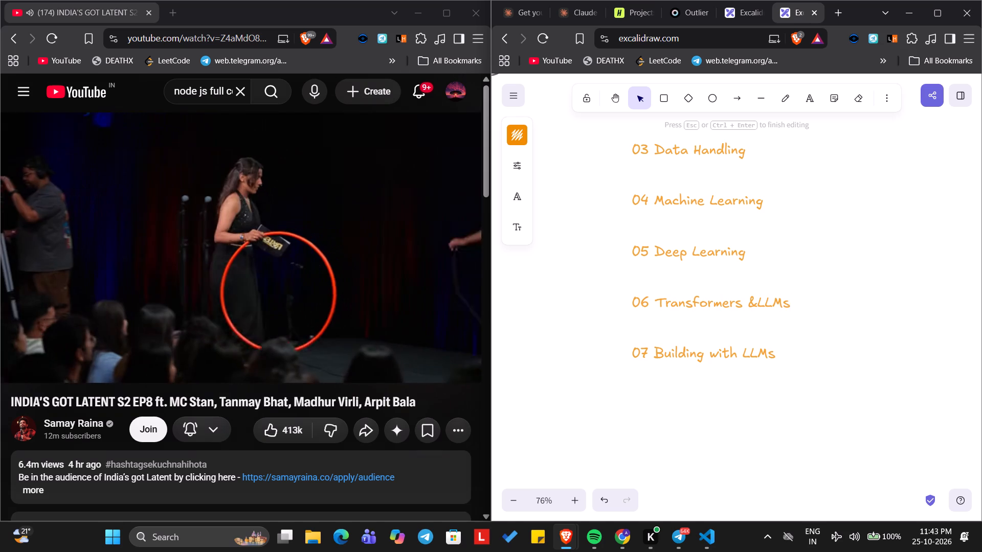
{"action": "key", "text": "Left"}
{"action": "key", "text": "Left"}
{"action": "key", "text": "Left"}
{"action": "key", "text": "Left"}
{"action": "key", "text": "space"}
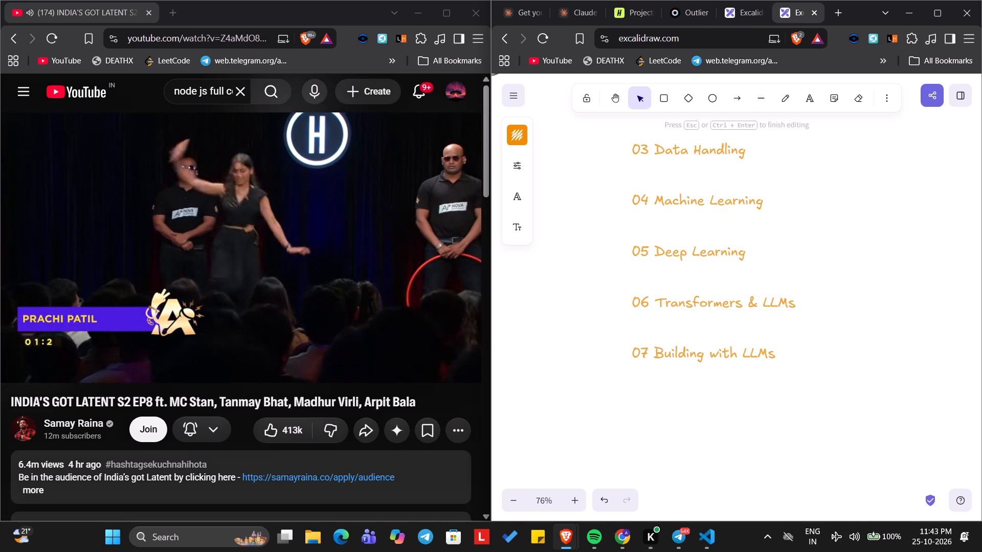
Add the line "08 RAG" below "07 Building with LLMs", leaving two blank lines between them.
{"action": "left_click", "coordinate": [789, 347]}
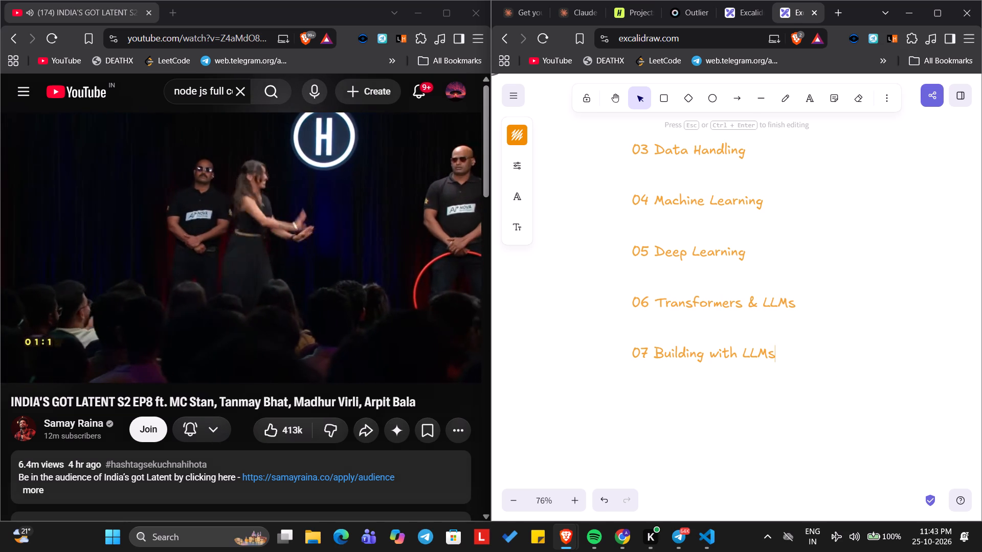
{"action": "key", "text": "Return"}
{"action": "key", "text": "Return"}
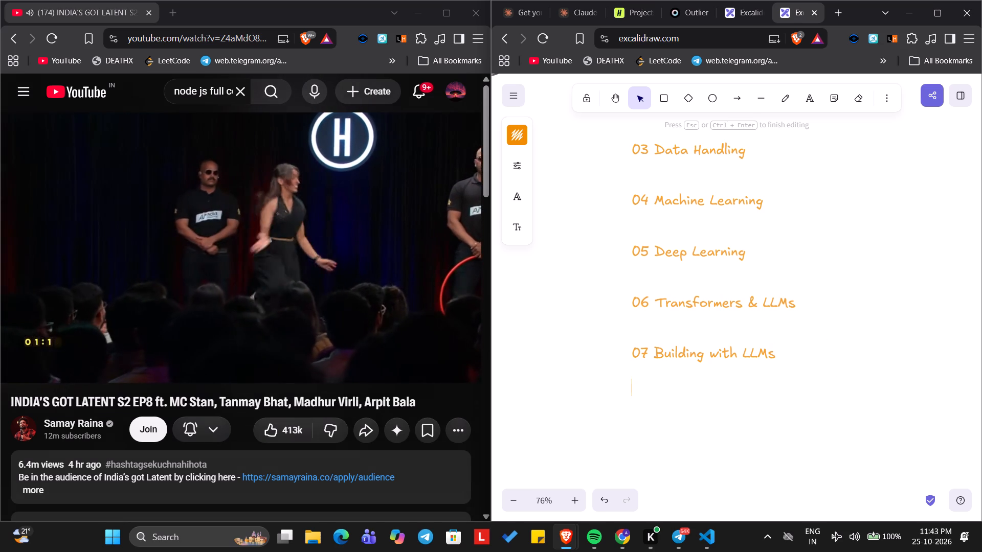
{"action": "key", "text": "Return"}
{"action": "key", "text": "0"}
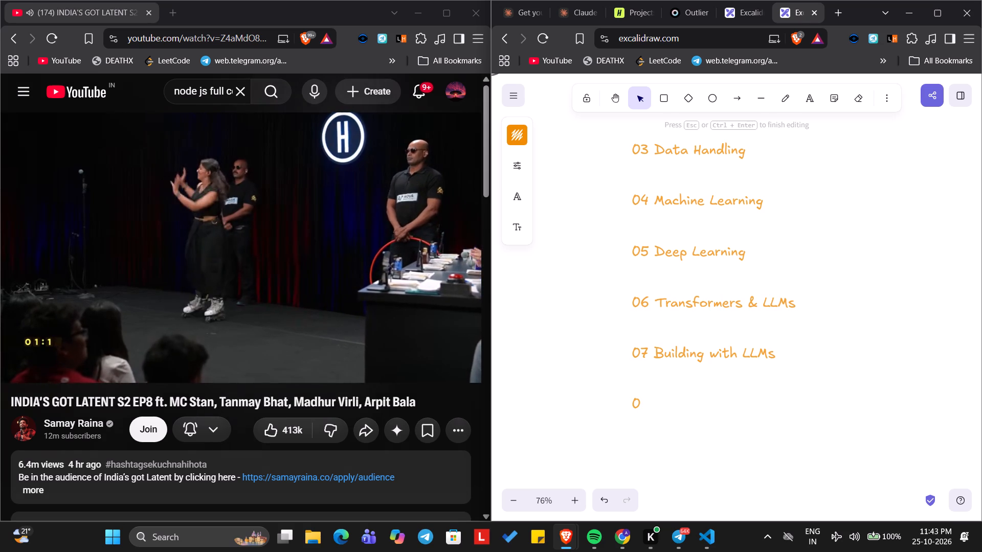
{"action": "key", "text": "8"}
{"action": "key", "text": "Return"}
{"action": "key", "text": "BackSpace"}
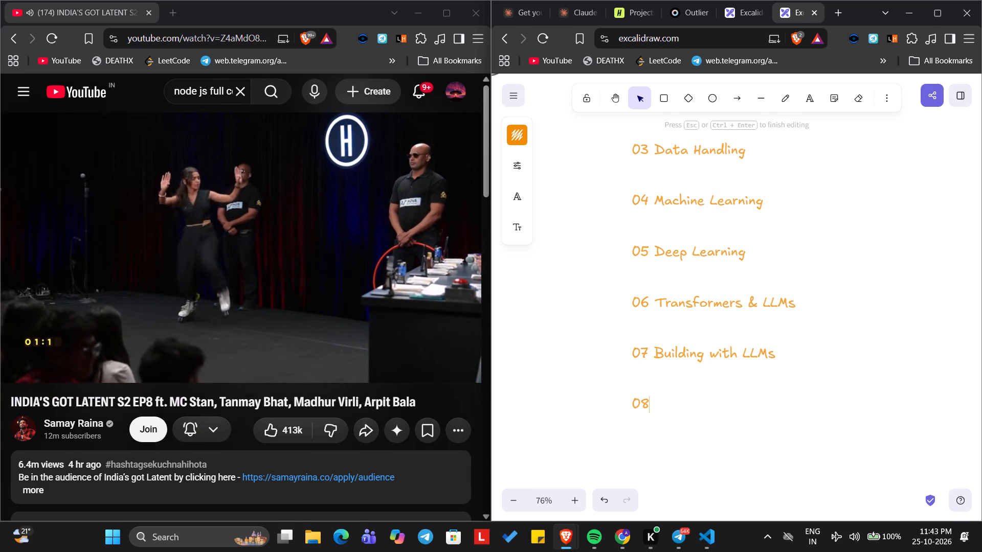
{"action": "key", "text": "space"}
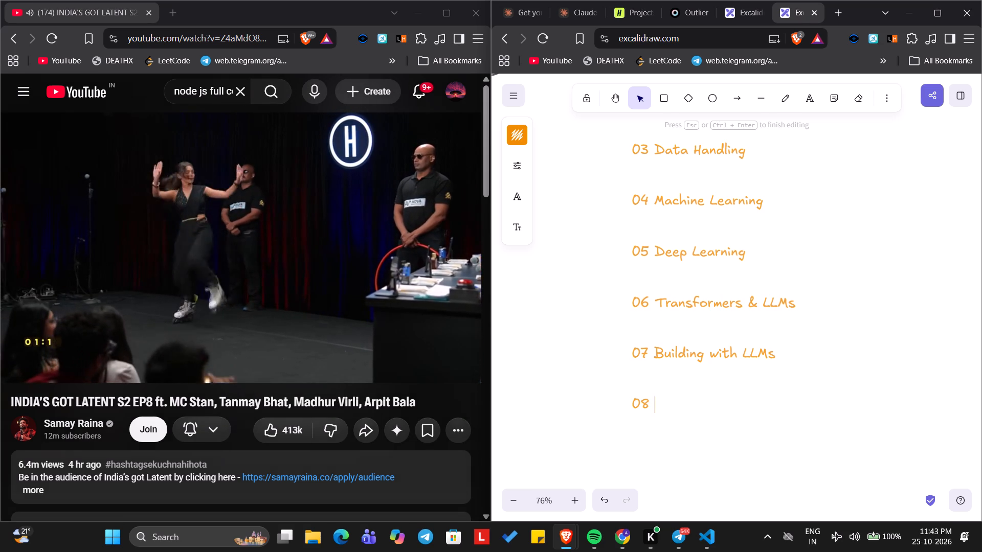
{"action": "type", "text": "RAG"}
Add the line "09 AI Agents" below "08 RAG", leaving two blank lines between them.
{"action": "key", "text": "Return"}
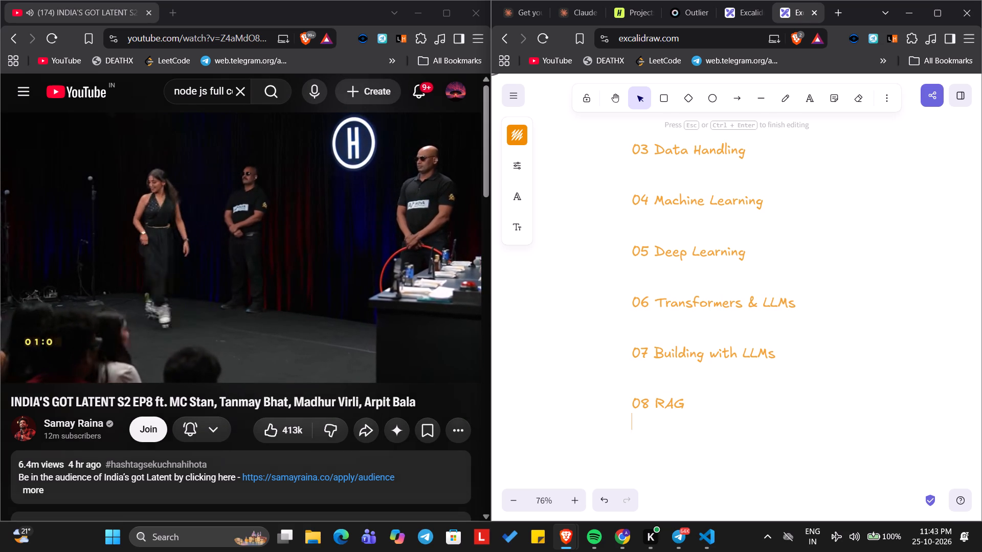
{"action": "key", "text": "Return"}
{"action": "key", "text": "Return"}
{"action": "type", "text": "09"}
{"action": "key", "text": "space"}
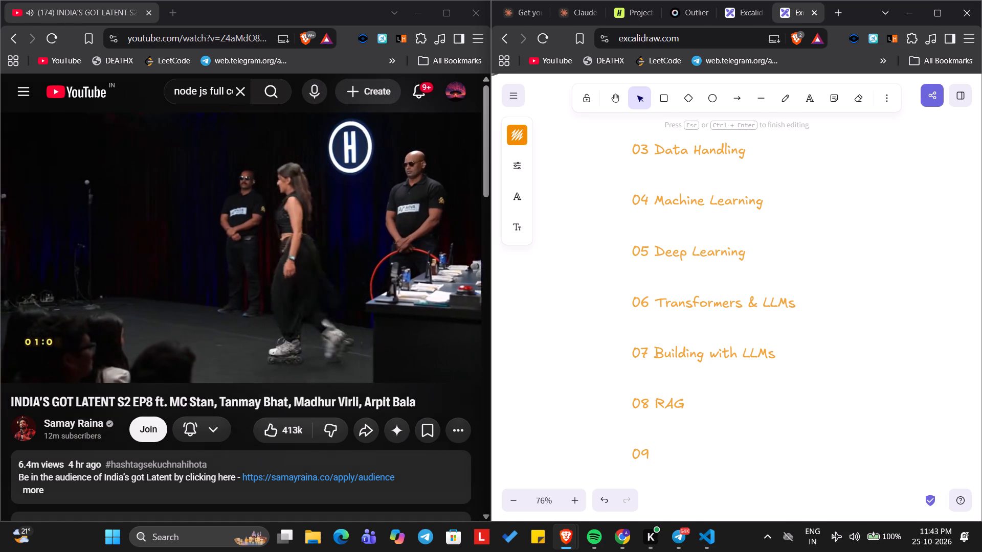
{"action": "type", "text": "AI Agenst"}
{"action": "key", "text": "BackSpace"}
{"action": "key", "text": "BackSpace"}
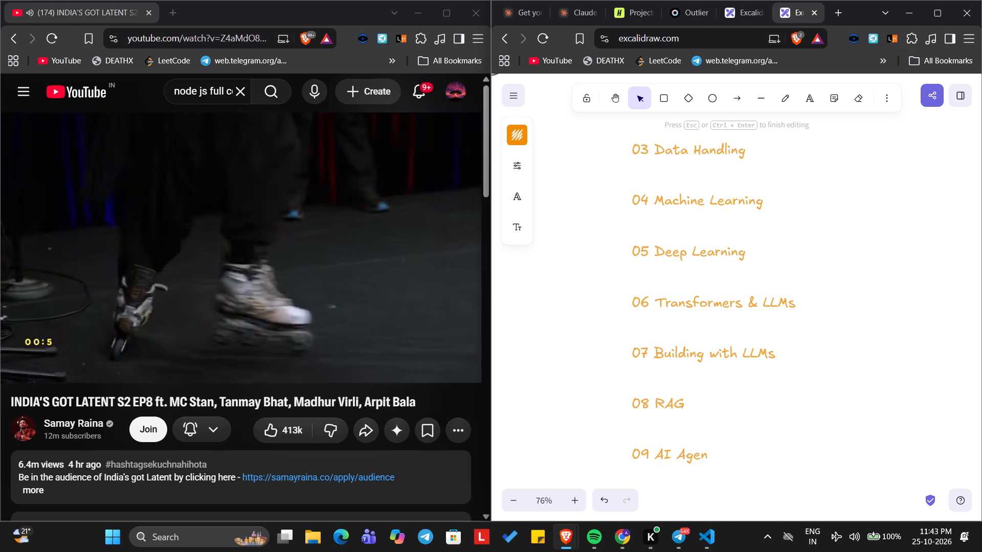
{"action": "type", "text": "ts"}
Start the tenth entry as "10 Fine", two blank lines below "09 AI Agents".
{"action": "key", "text": "Return"}
{"action": "key", "text": "Return"}
{"action": "key", "text": "Return"}
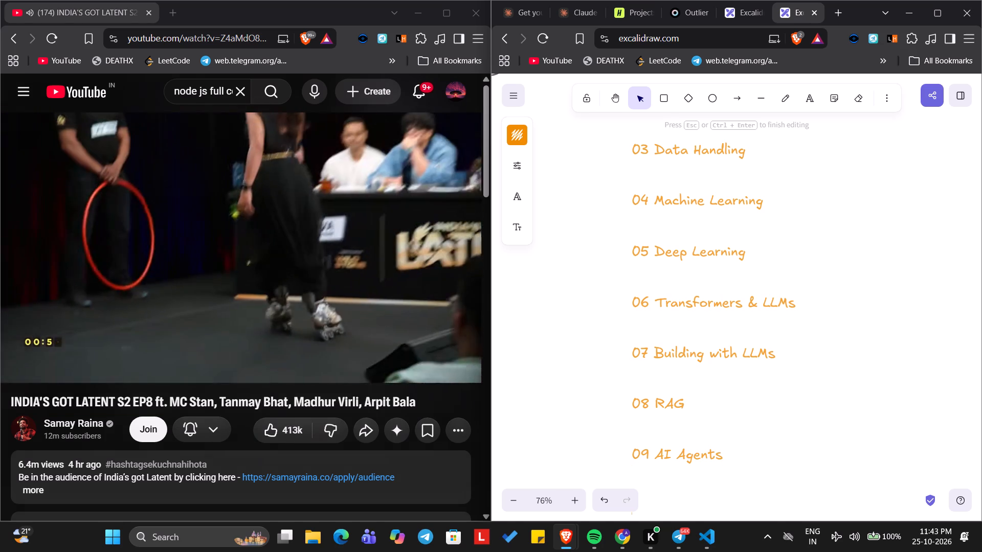
{"action": "type", "text": "10"}
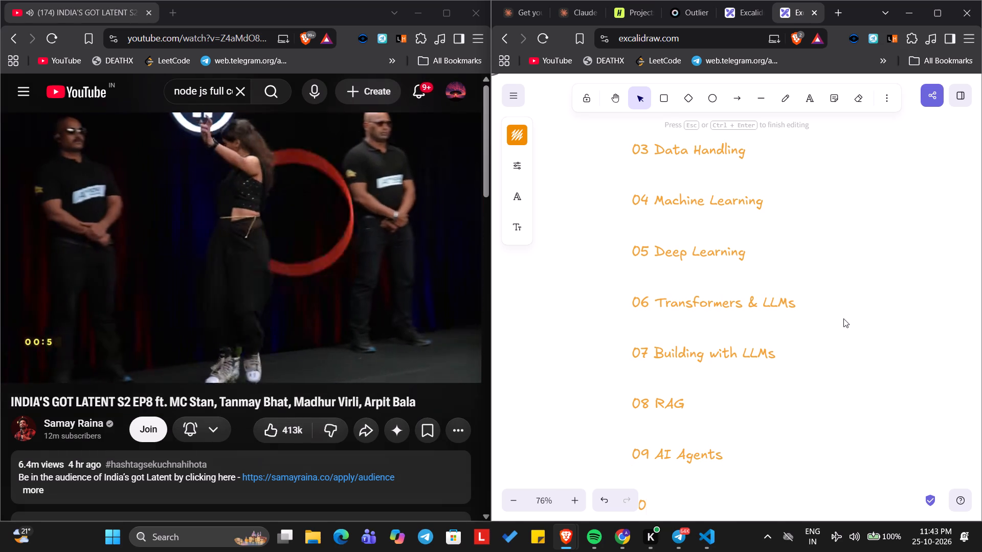
{"action": "scroll", "coordinate": [879, 323], "scroll_direction": "down", "scroll_amount": 3}
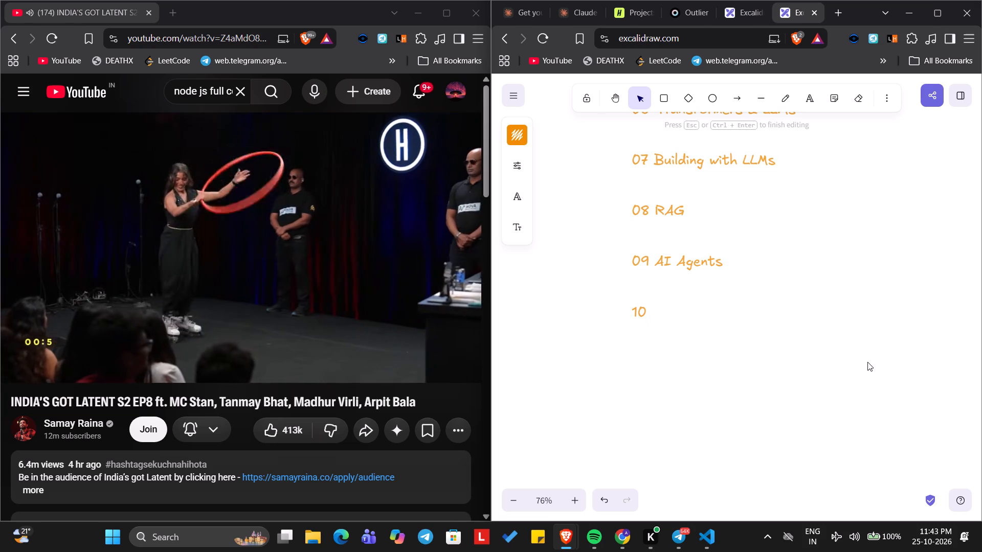
{"action": "key", "text": "space"}
{"action": "type", "text": "Fine"}
{"action": "key", "text": "space"}
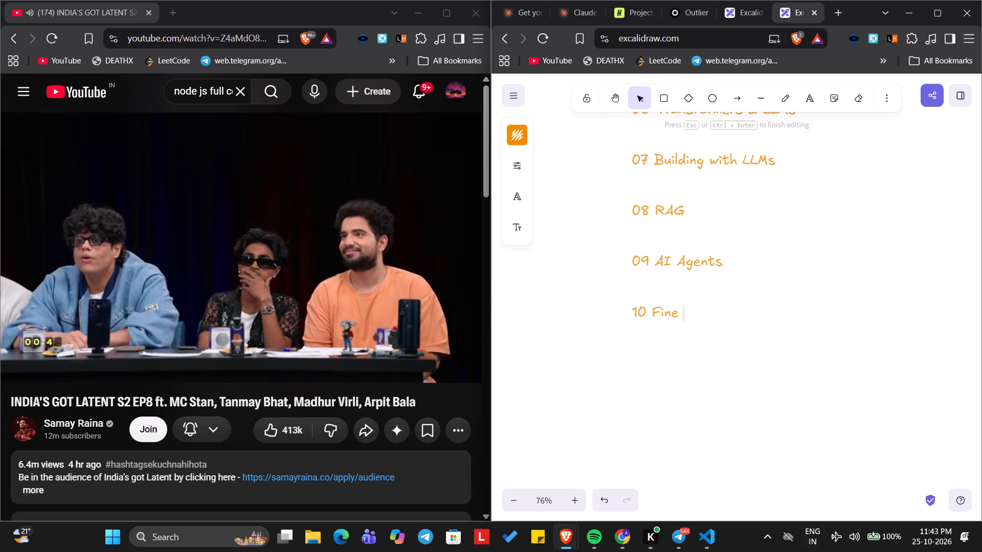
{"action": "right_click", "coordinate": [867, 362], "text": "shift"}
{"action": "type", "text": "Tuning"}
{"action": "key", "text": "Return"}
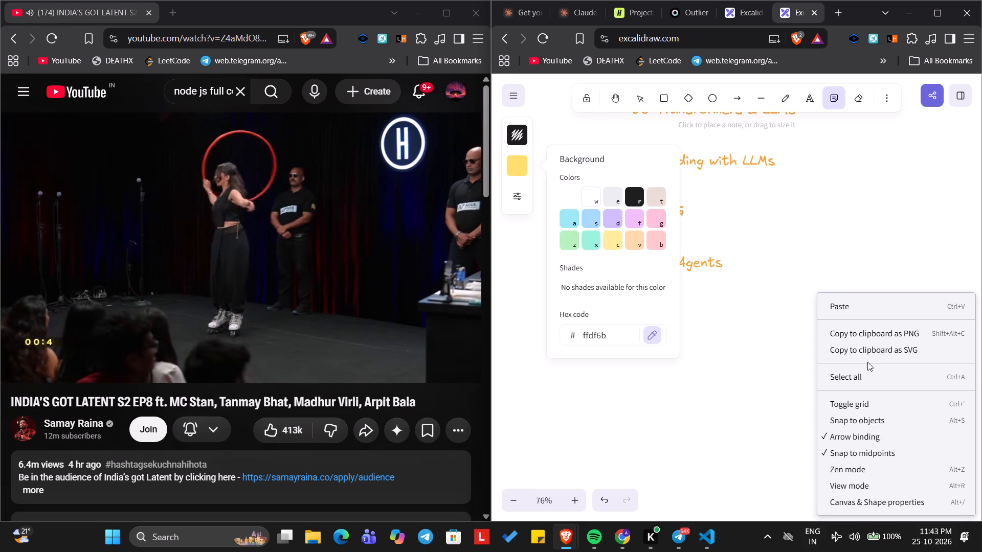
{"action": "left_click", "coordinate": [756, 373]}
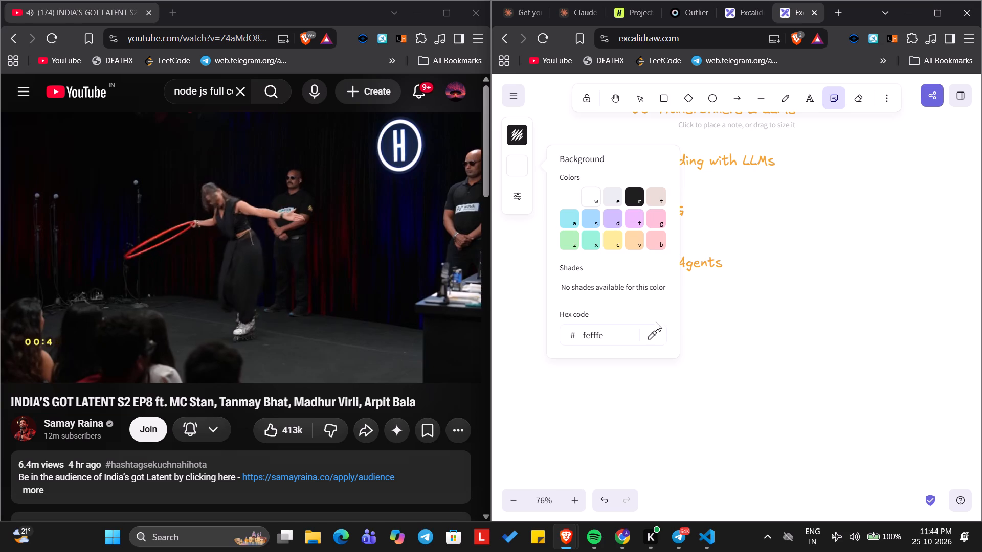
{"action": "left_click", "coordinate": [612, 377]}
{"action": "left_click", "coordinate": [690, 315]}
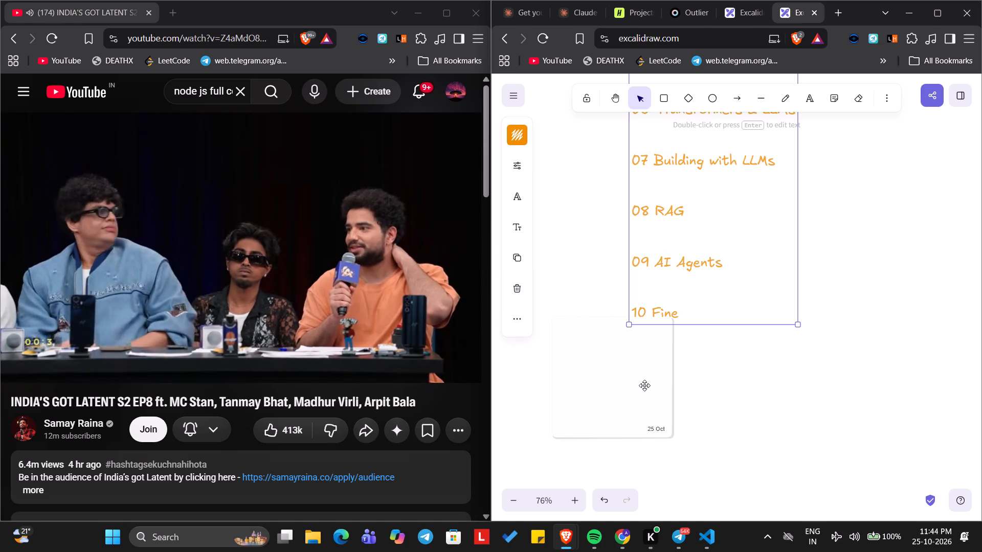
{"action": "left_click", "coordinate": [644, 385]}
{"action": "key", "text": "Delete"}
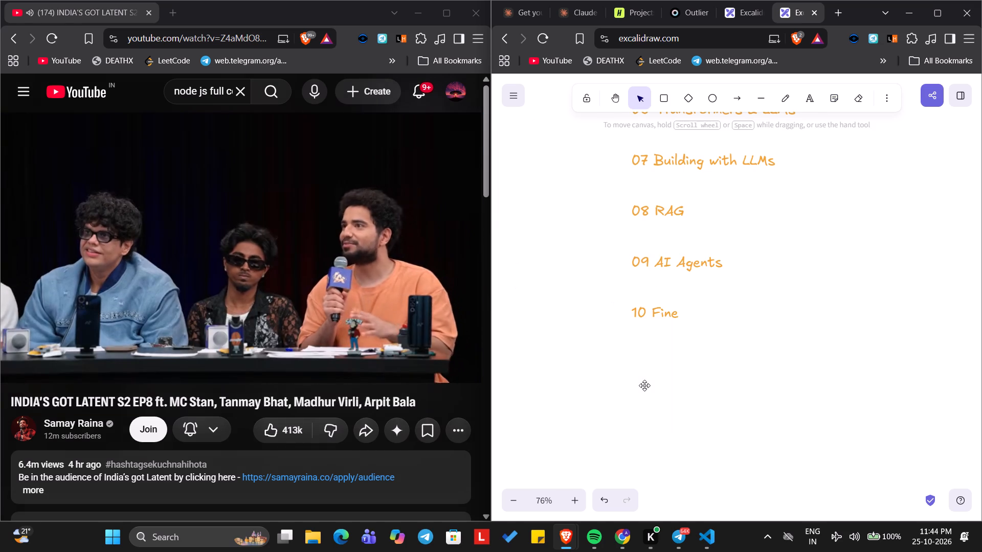
Complete the tenth entry of the roadmap text so it reads "10 Fine Tuning".
{"action": "double_click", "coordinate": [681, 315]}
{"action": "left_click", "coordinate": [681, 315]}
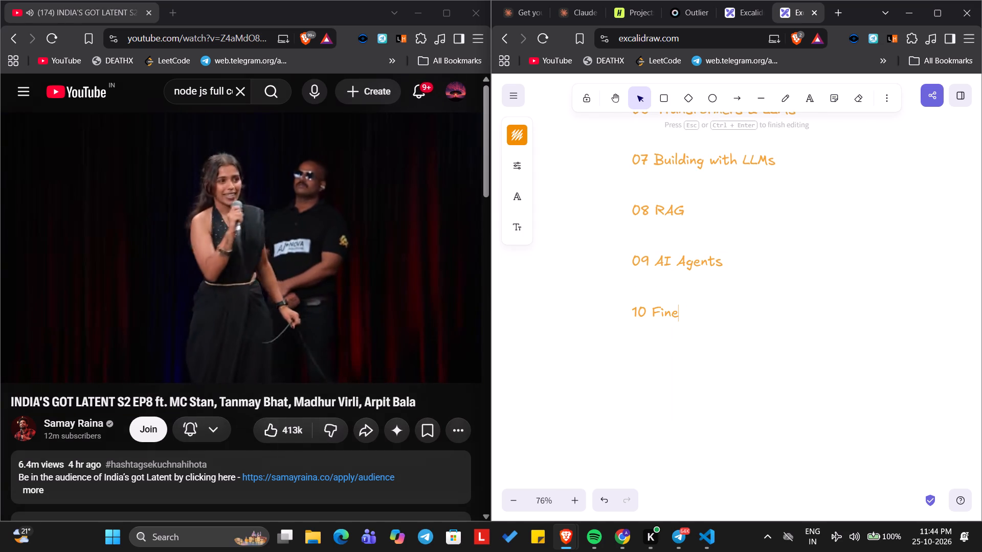
{"action": "key", "text": "space"}
{"action": "type", "text": "Tunig"}
{"action": "key", "text": "BackSpace"}
{"action": "type", "text": "ng"}
Add the line "11 Deployment & MLOps" below "10 Fine Tuning", leaving two blank lines between them.
{"action": "key", "text": "Return"}
{"action": "key", "text": "Return"}
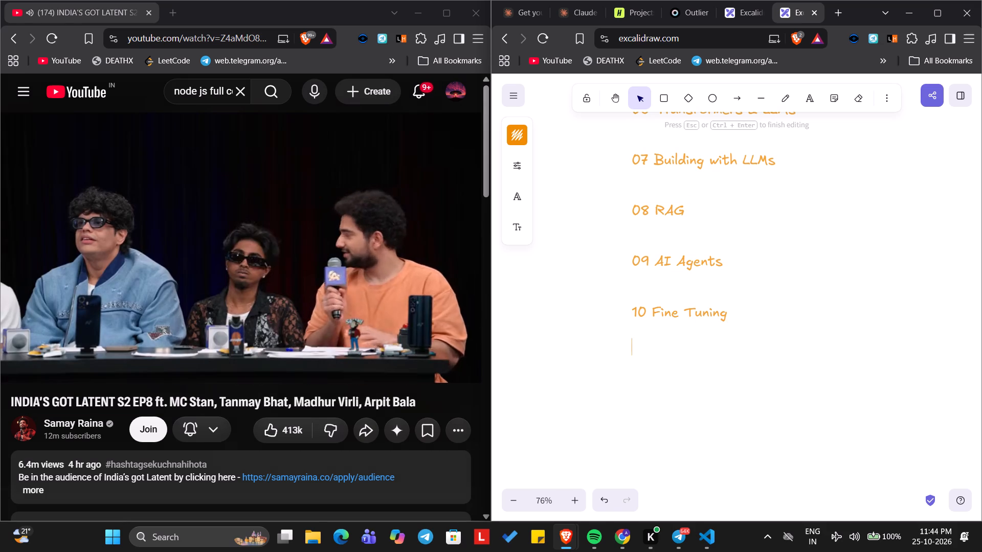
{"action": "key", "text": "Return"}
{"action": "type", "text": "11"}
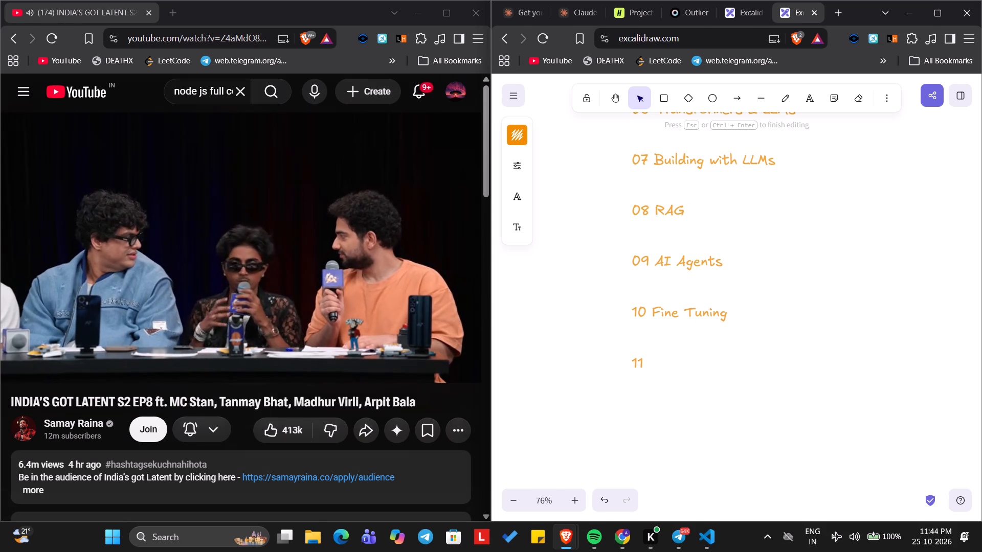
{"action": "key", "text": "space"}
{"action": "type", "text": "Dep"}
{"action": "type", "text": "loyment"}
{"action": "key", "text": "space"}
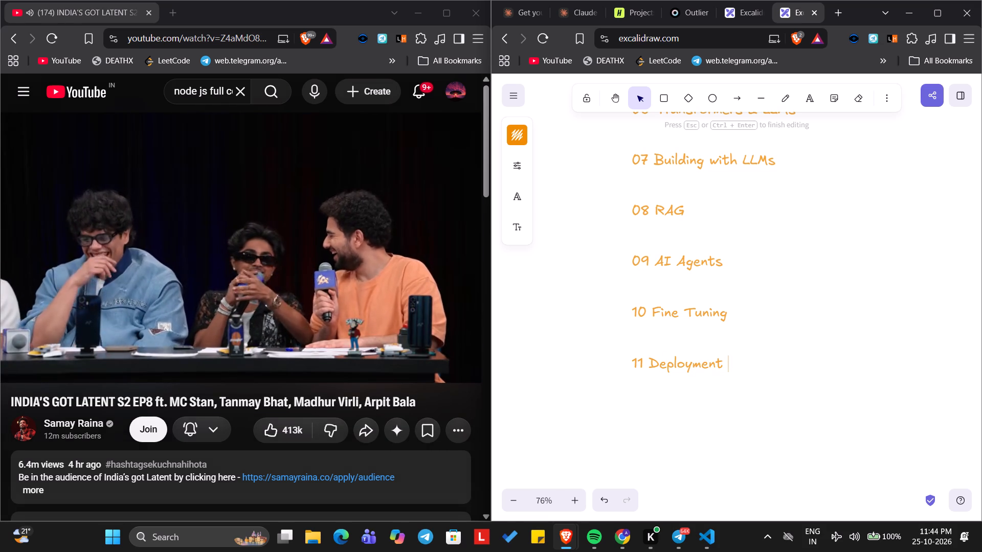
{"action": "type", "text": "& MLO"}
{"action": "key", "text": "shift+p"}
{"action": "key", "text": "s"}
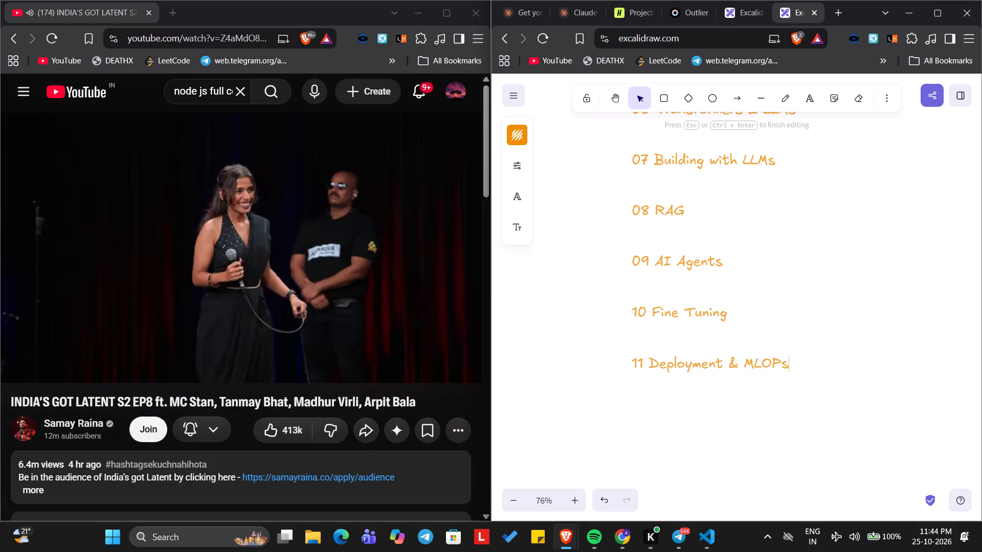
{"action": "key", "text": "BackSpace"}
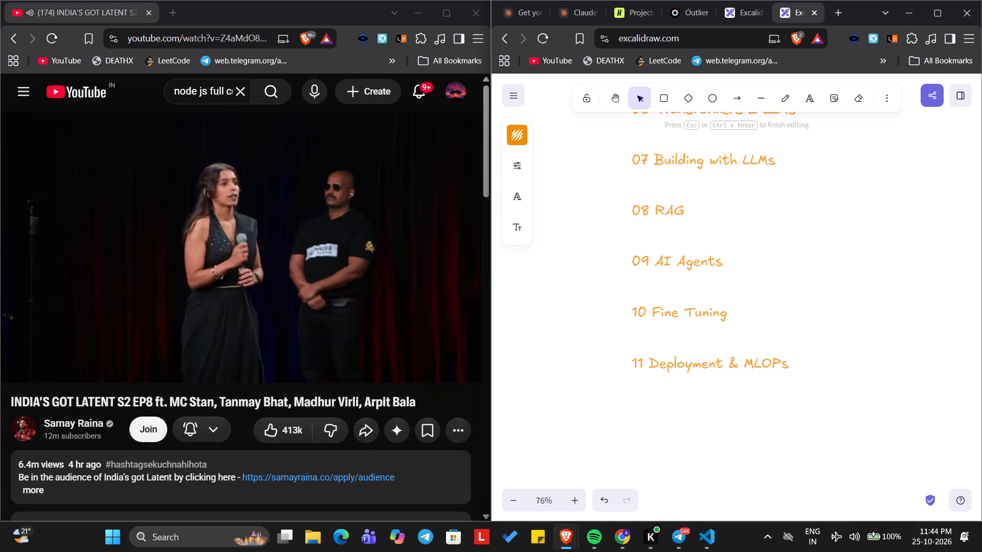
{"action": "key", "text": "BackSpace"}
{"action": "type", "text": "ps"}
Add the line "12 Evaluation & Safety" below "11 Deployment & MLOps", leaving two blank lines between them.
{"action": "key", "text": "Return"}
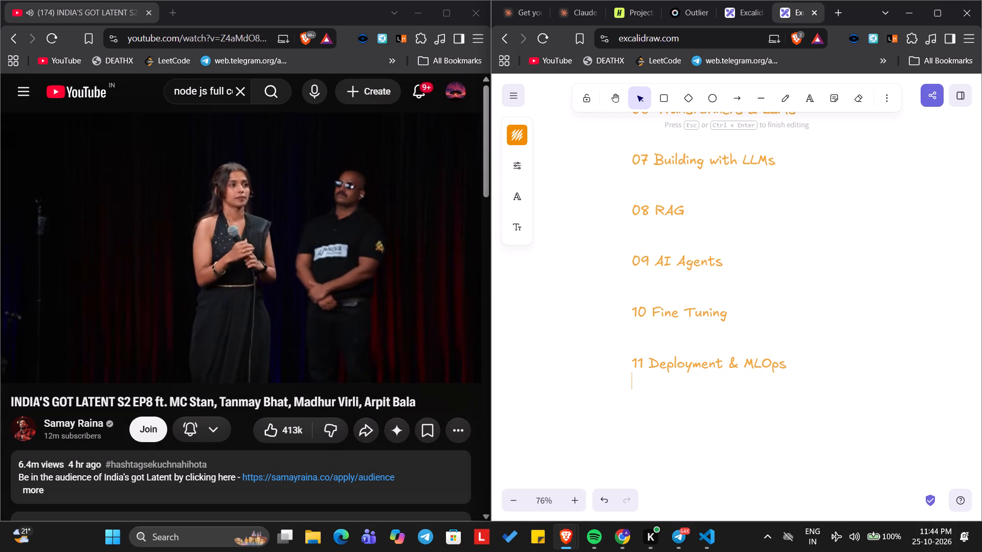
{"action": "key", "text": "Return"}
{"action": "key", "text": "Return"}
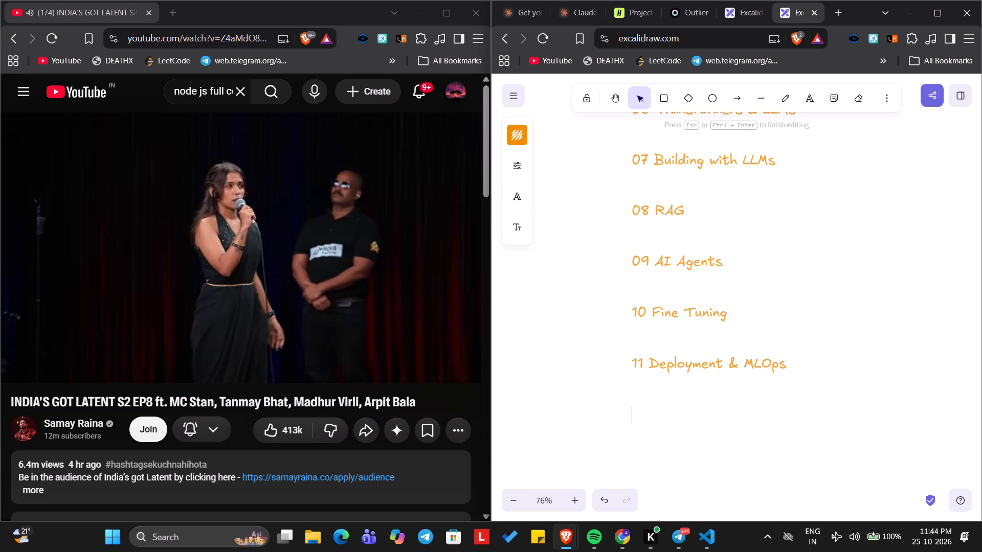
{"action": "type", "text": "12"}
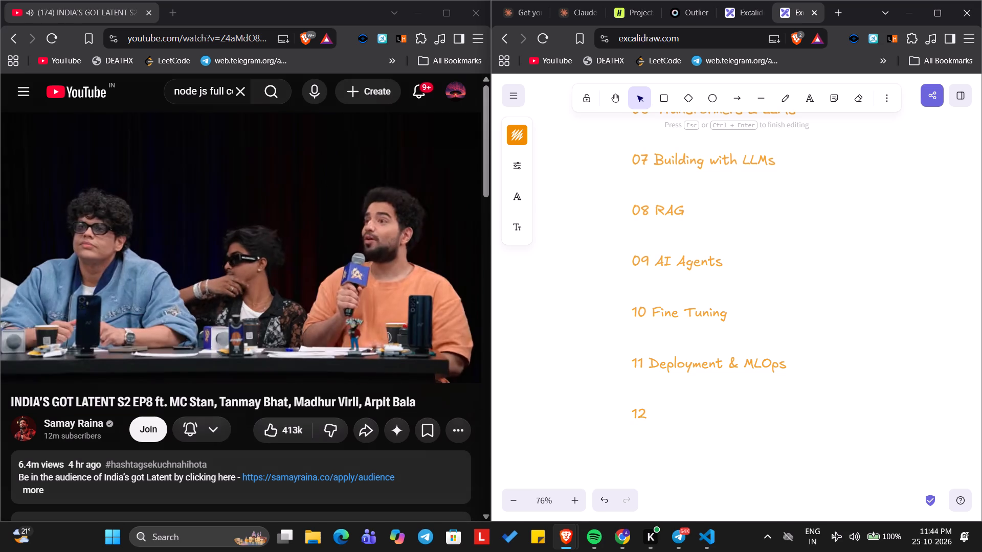
{"action": "key", "text": "space"}
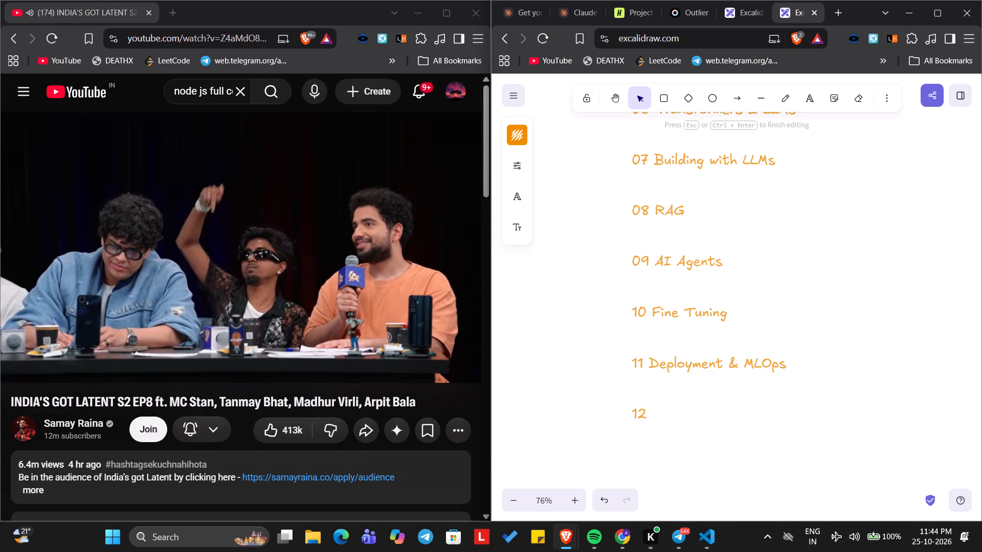
{"action": "key", "text": "shift+e"}
{"action": "type", "text": "val"}
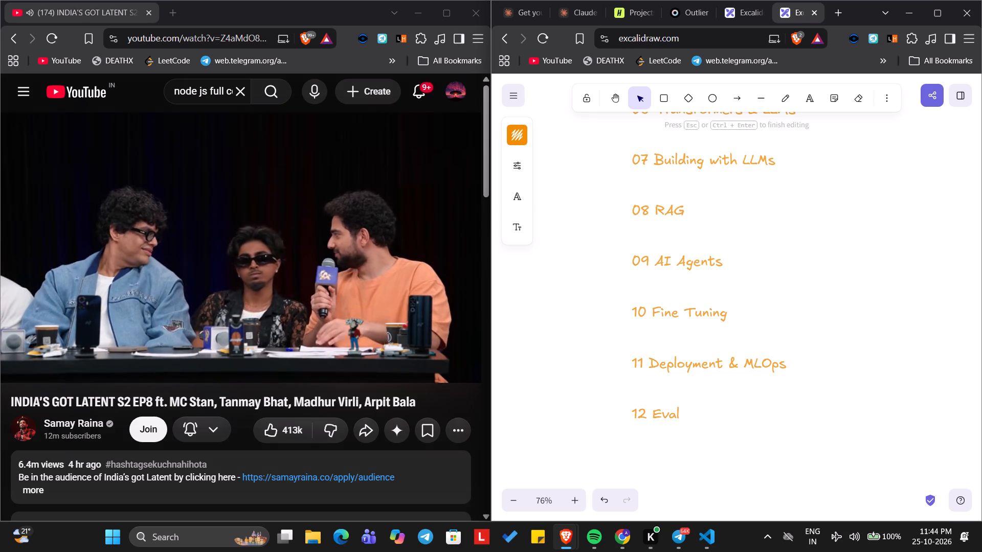
{"action": "type", "text": "uation"}
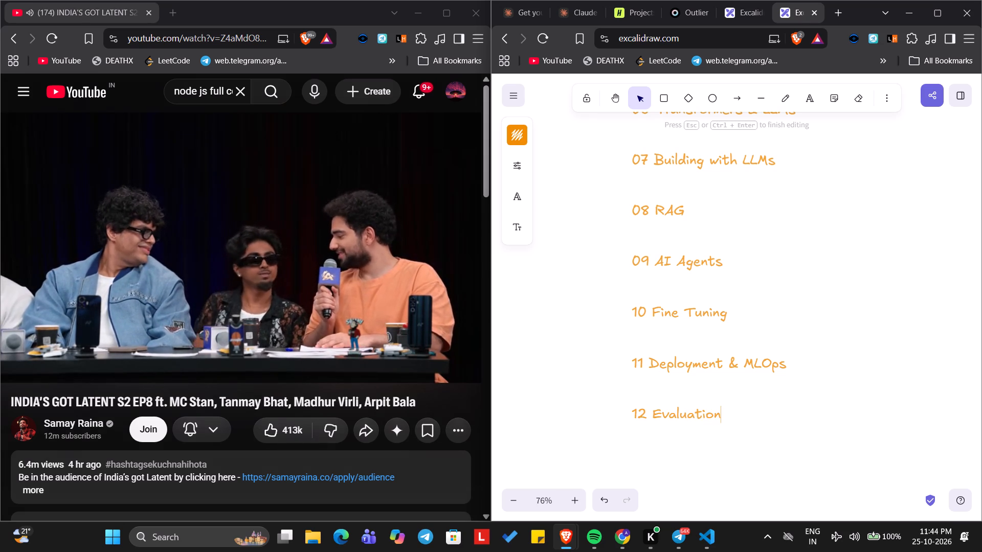
{"action": "key", "text": "space"}
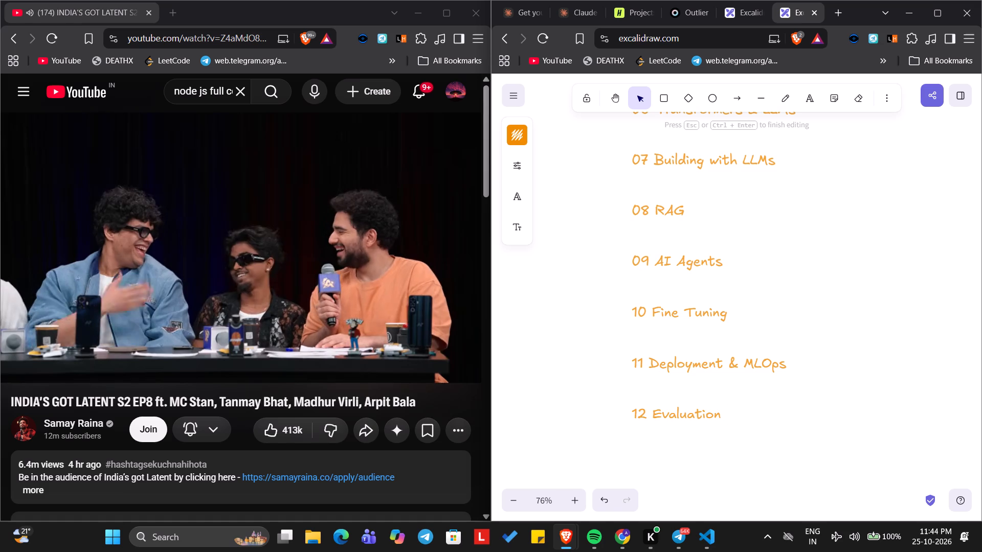
{"action": "type", "text": "&"}
{"action": "key", "text": "space"}
{"action": "type", "text": "Safet"}
{"action": "key", "text": "y"}
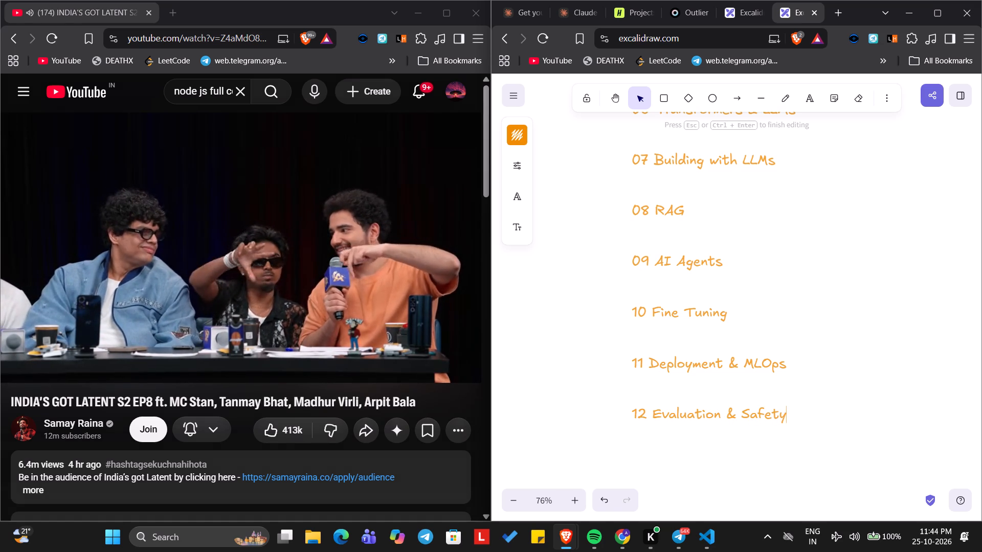
Add the line "13 Choose a Specialization" below "12 Evaluation & Safety", leaving two blank lines between them.
{"action": "key", "text": "Return"}
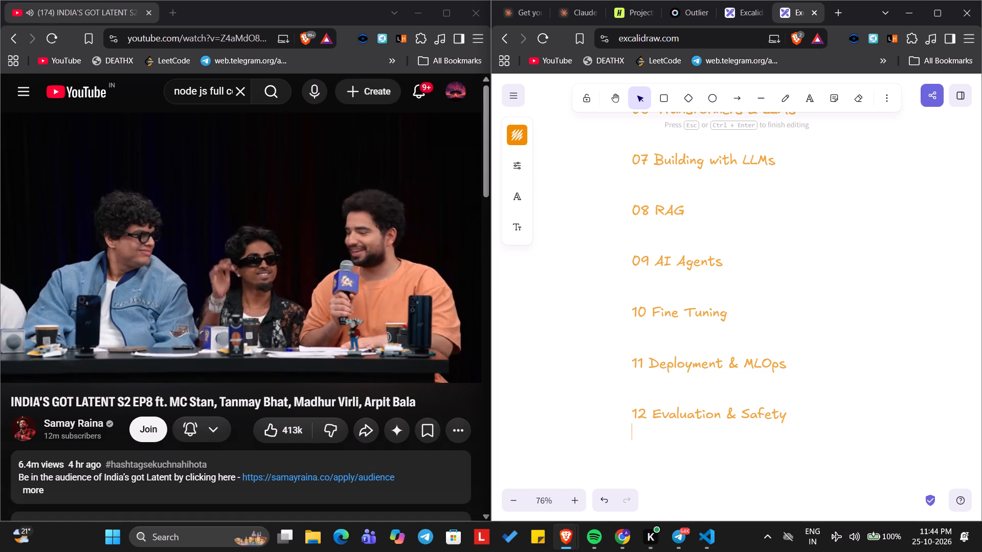
{"action": "key", "text": "Return"}
{"action": "key", "text": "Return"}
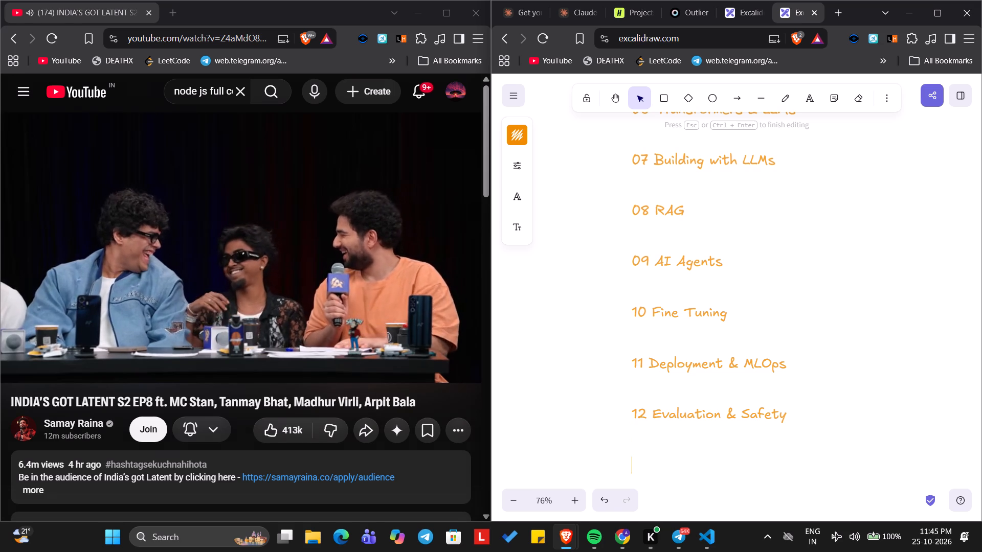
{"action": "type", "text": "13"}
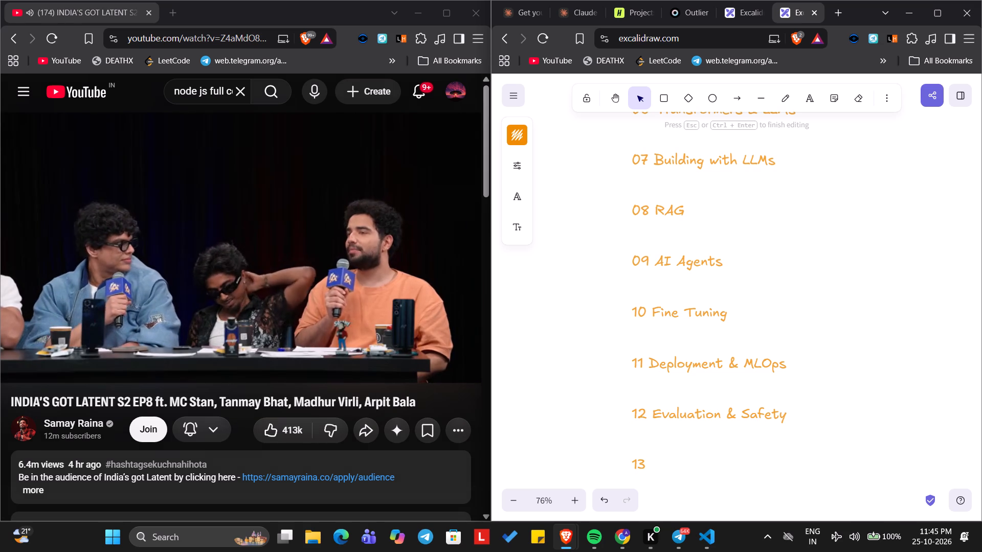
{"action": "scroll", "coordinate": [682, 478], "scroll_direction": "down", "scroll_amount": 1}
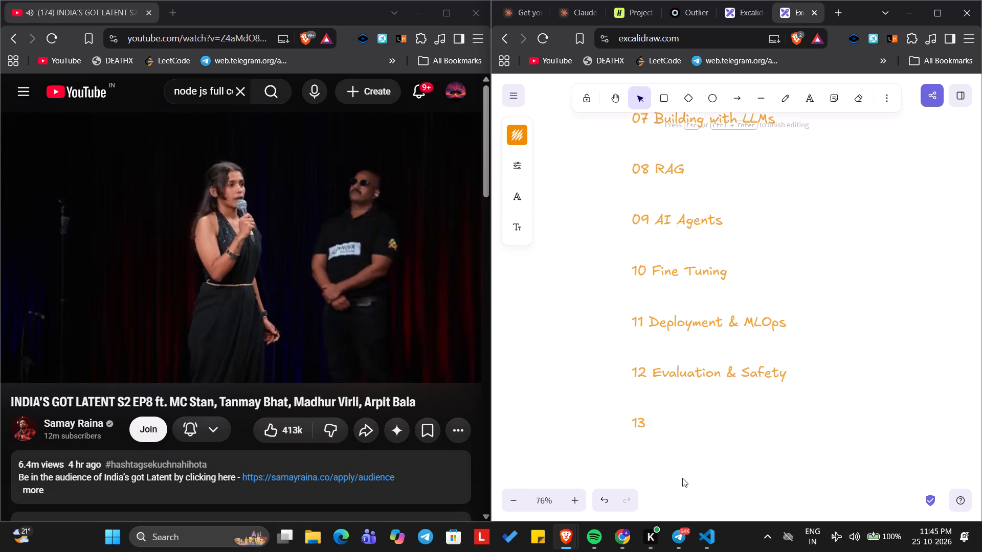
{"action": "scroll", "coordinate": [682, 478], "scroll_direction": "down", "scroll_amount": 1}
{"action": "key", "text": "space"}
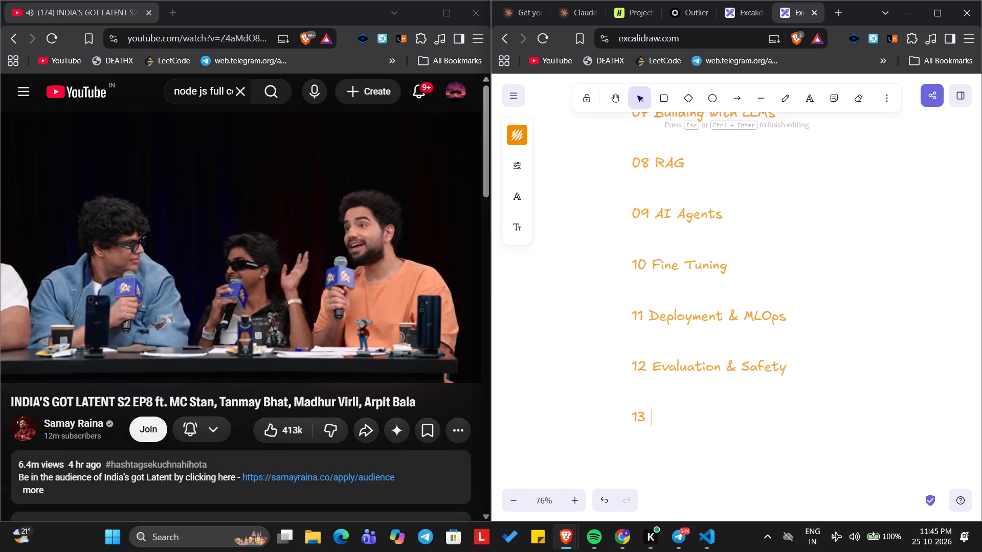
{"action": "type", "text": "Choose a"}
{"action": "key", "text": "space"}
{"action": "type", "text": "Specialization"}
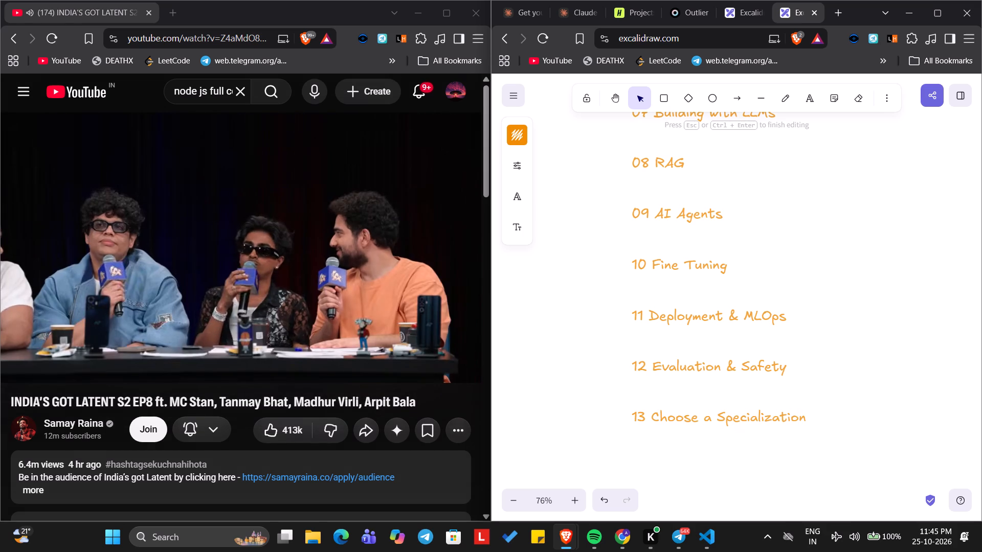
Add the line "14 Practice" below "13 Choose a Specialization", leaving two blank lines between them.
{"action": "left_click", "coordinate": [658, 397]}
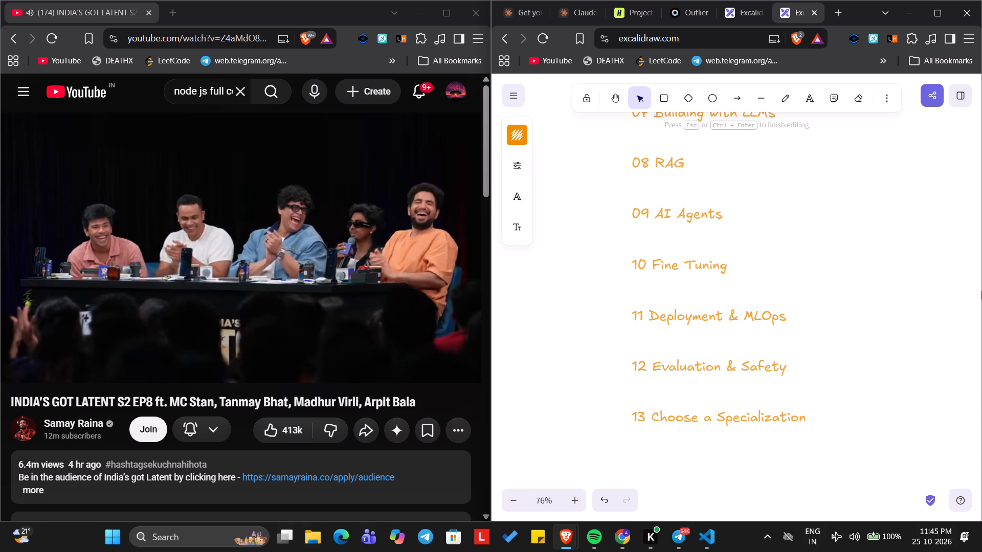
{"action": "scroll", "coordinate": [815, 173], "scroll_direction": "down", "scroll_amount": 1}
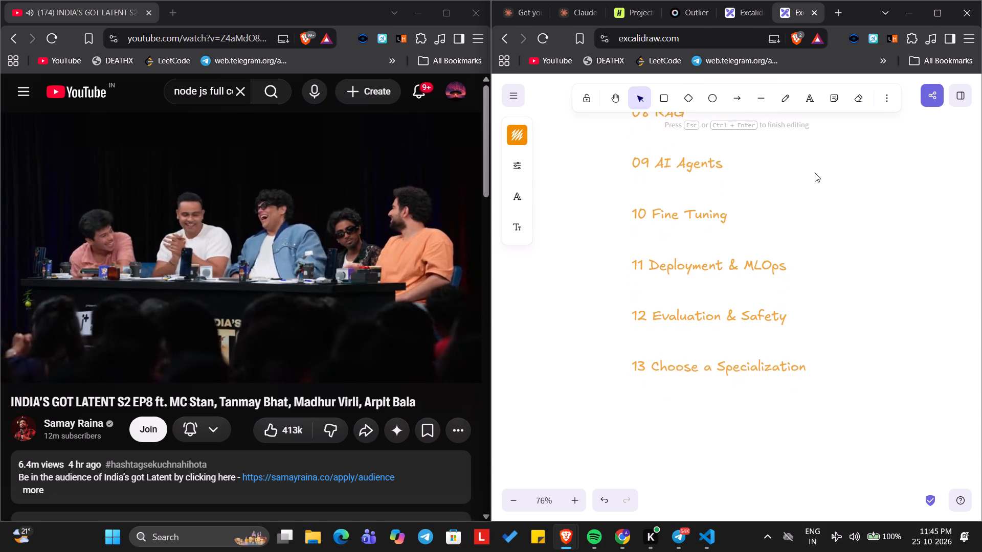
{"action": "scroll", "coordinate": [815, 173], "scroll_direction": "down", "scroll_amount": 1}
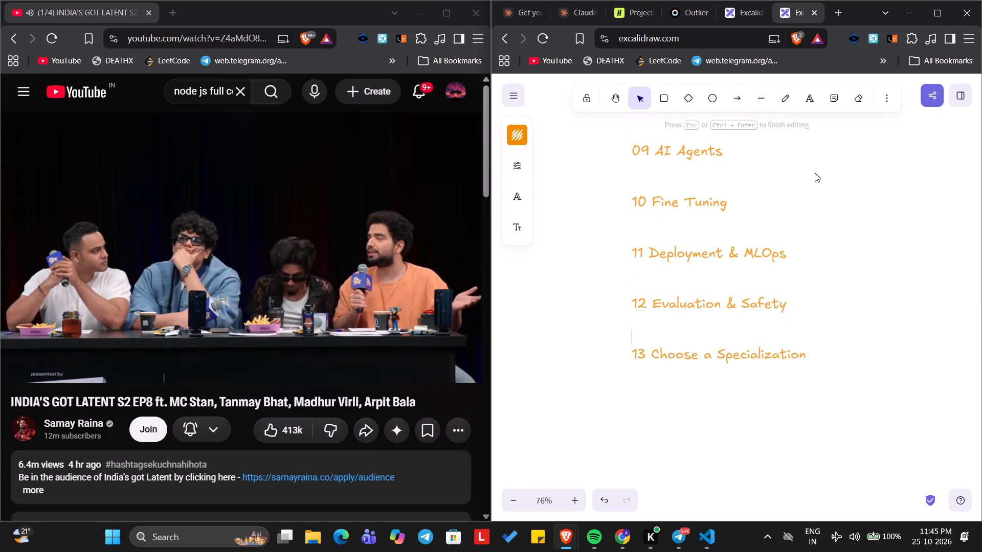
{"action": "left_click", "coordinate": [814, 344]}
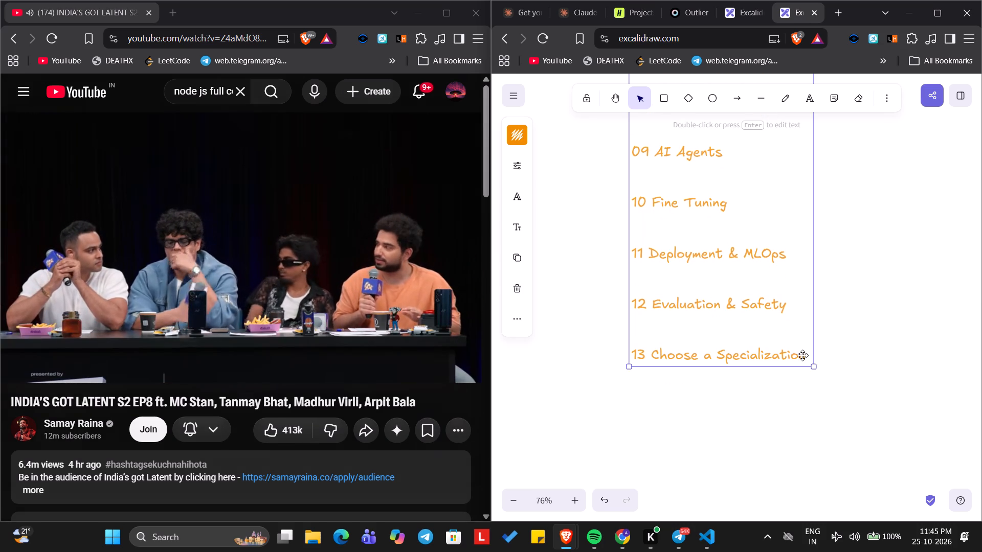
{"action": "left_click", "coordinate": [802, 354]}
{"action": "key", "text": "Return"}
{"action": "key", "text": "Return"}
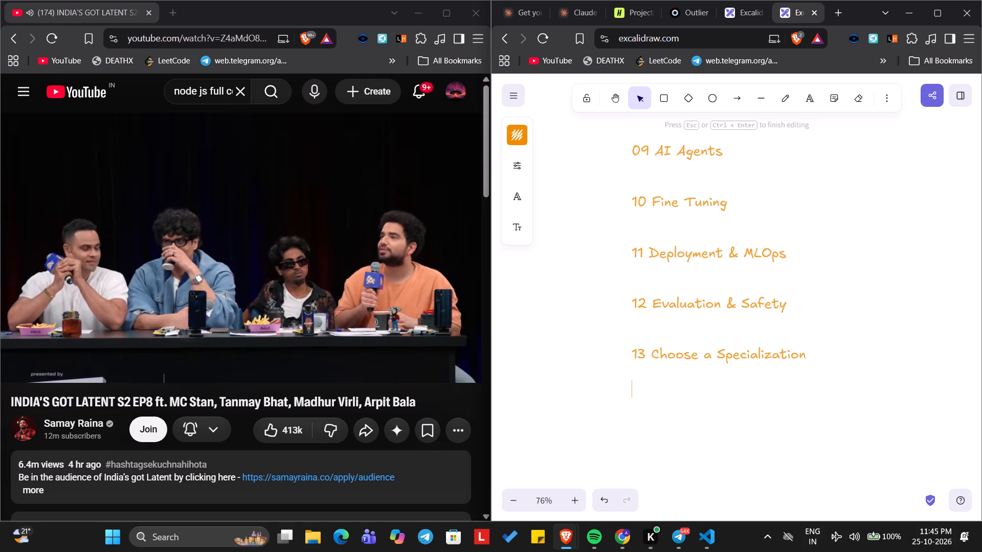
{"action": "key", "text": "Return"}
{"action": "type", "text": "14"}
{"action": "key", "text": "space"}
{"action": "type", "text": "Practice"}
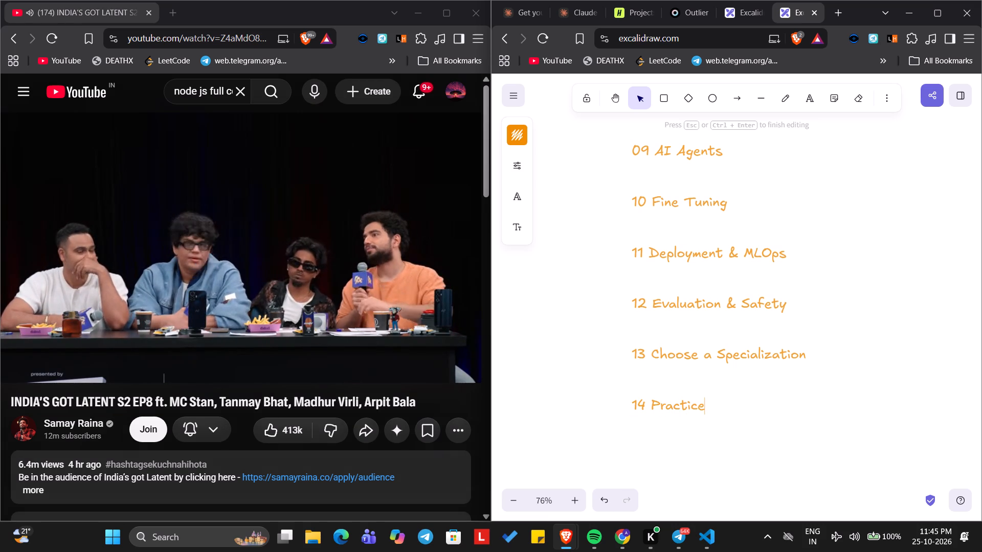
Add the line "15 Career" below "14 Practice", leaving two blank lines between them.
{"action": "key", "text": "Return"}
{"action": "key", "text": "Return"}
{"action": "key", "text": "Return"}
{"action": "type", "text": "15"}
{"action": "key", "text": "space"}
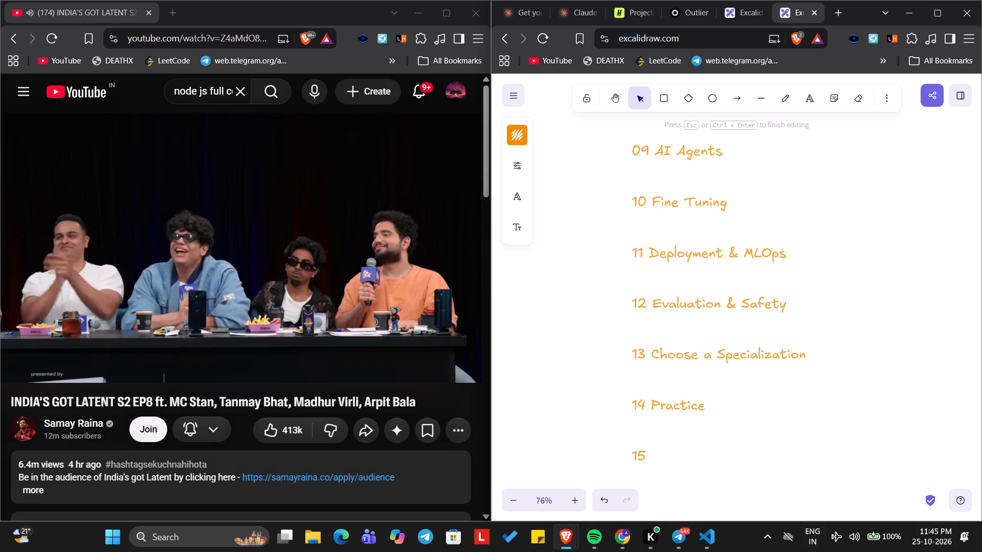
{"action": "type", "text": "Career"}
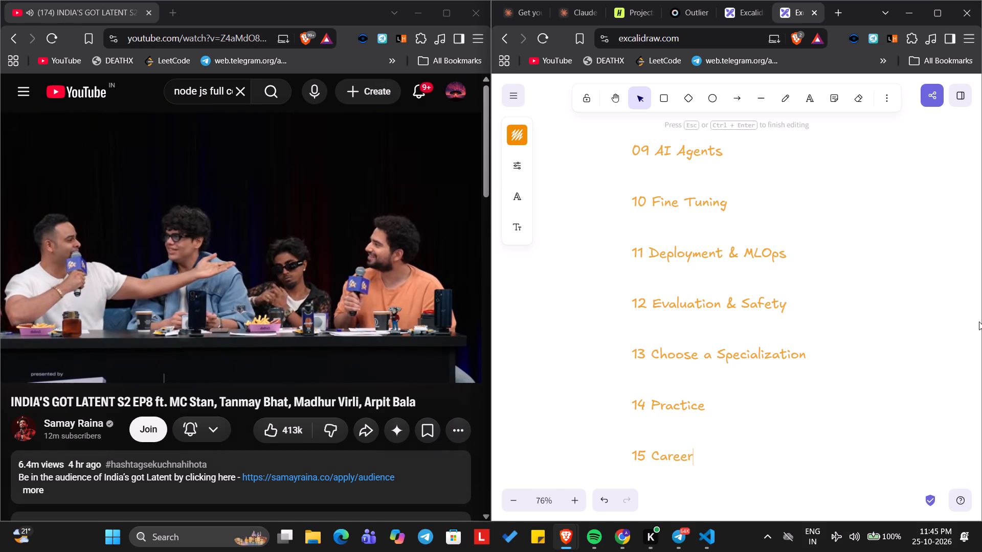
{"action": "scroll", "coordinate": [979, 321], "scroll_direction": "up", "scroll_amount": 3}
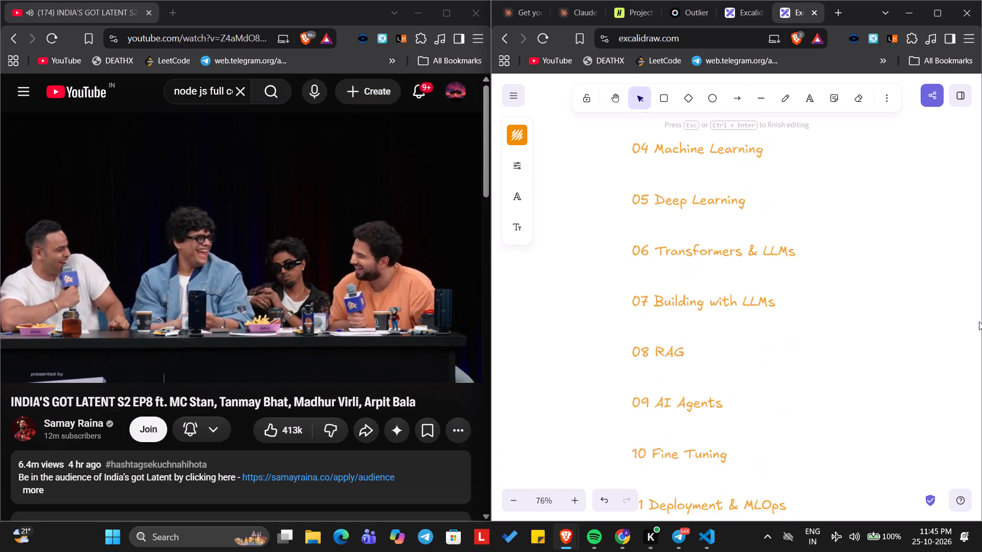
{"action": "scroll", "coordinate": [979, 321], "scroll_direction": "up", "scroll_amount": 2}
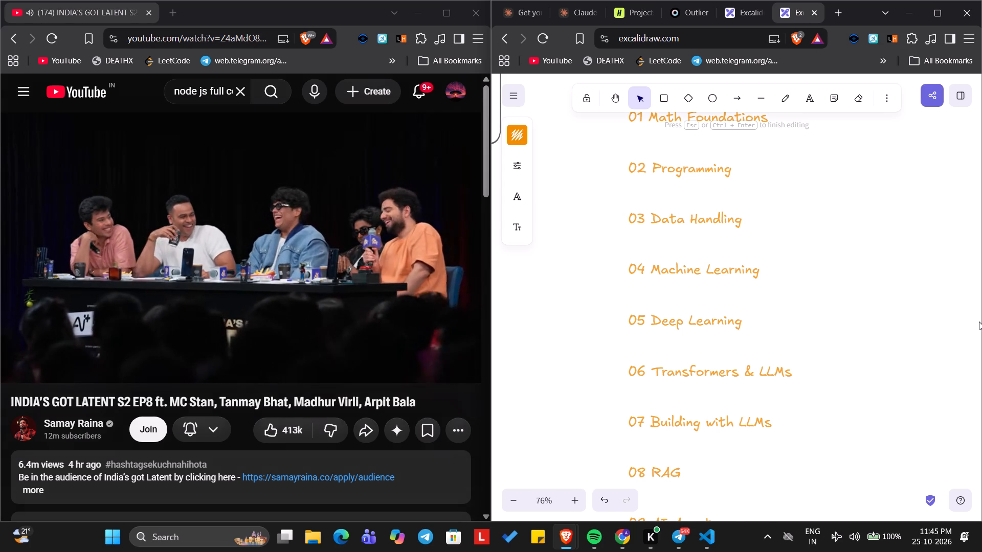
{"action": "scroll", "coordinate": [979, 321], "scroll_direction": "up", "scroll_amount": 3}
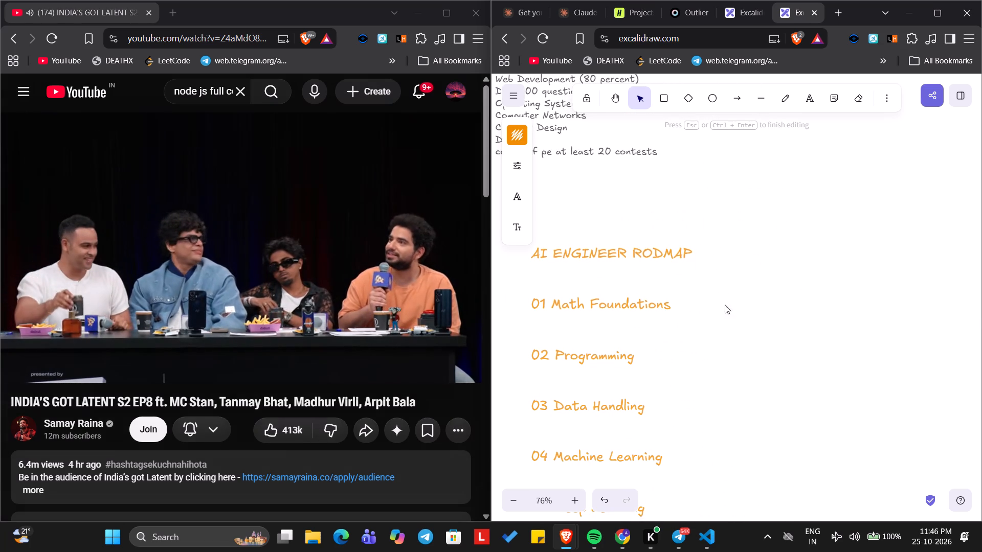
Start a new text beside the roadmap title and set its stroke colour to purple, 9c36b5.
{"action": "left_click", "coordinate": [814, 93]}
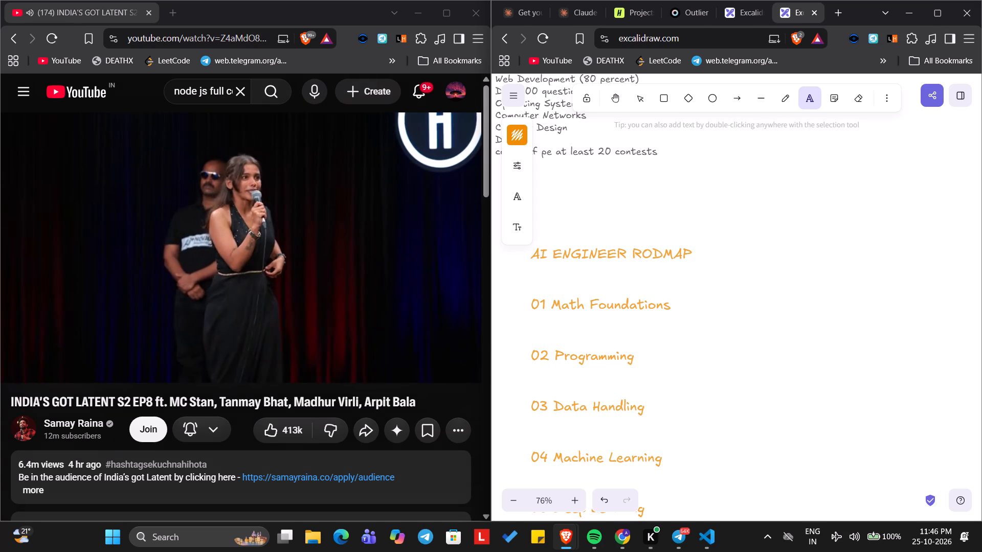
{"action": "left_click", "coordinate": [792, 264]}
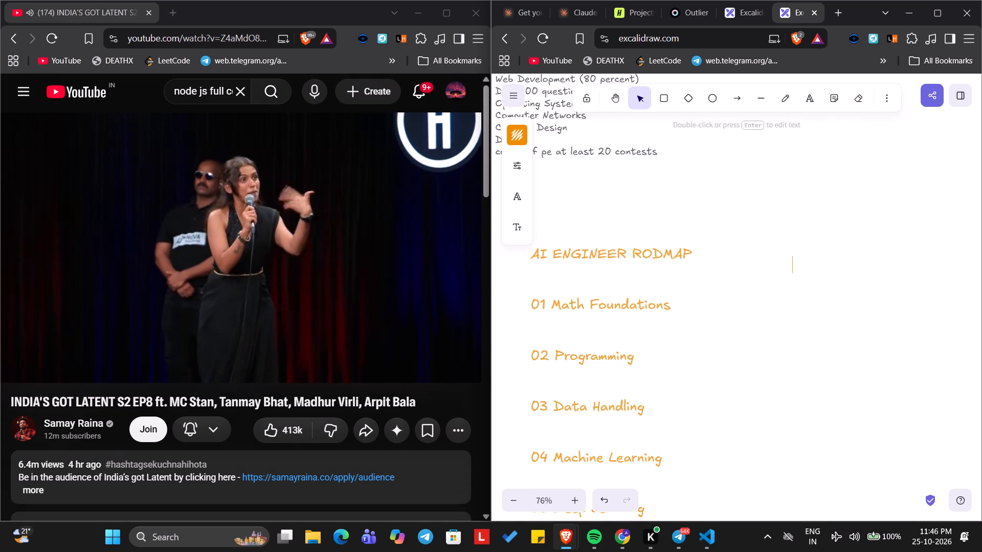
{"action": "type", "text": "Linear"}
{"action": "key", "text": "space"}
{"action": "key", "text": "BackSpace"}
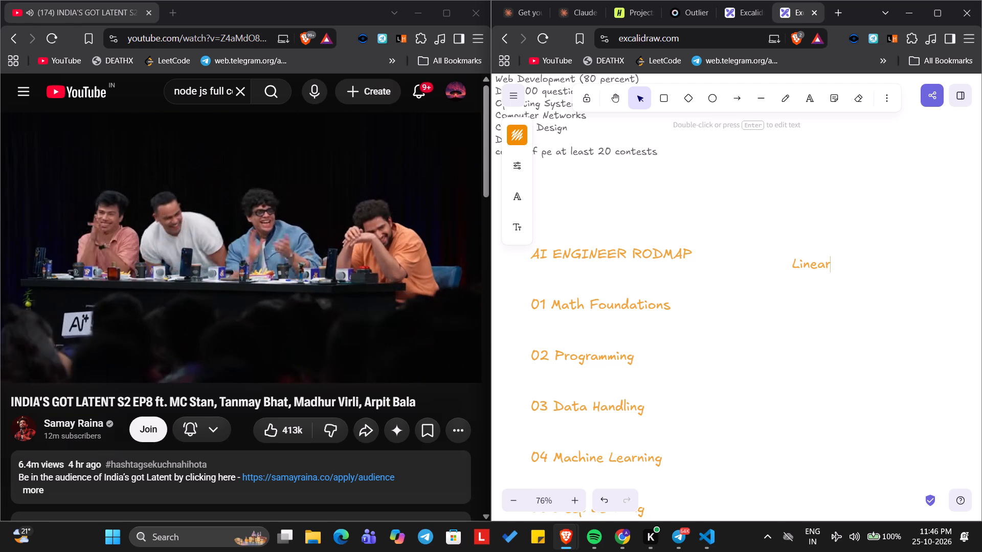
{"action": "key", "text": "BackSpace"}
{"action": "key", "text": "BackSpace"}
{"action": "key", "text": "BackSpace"}
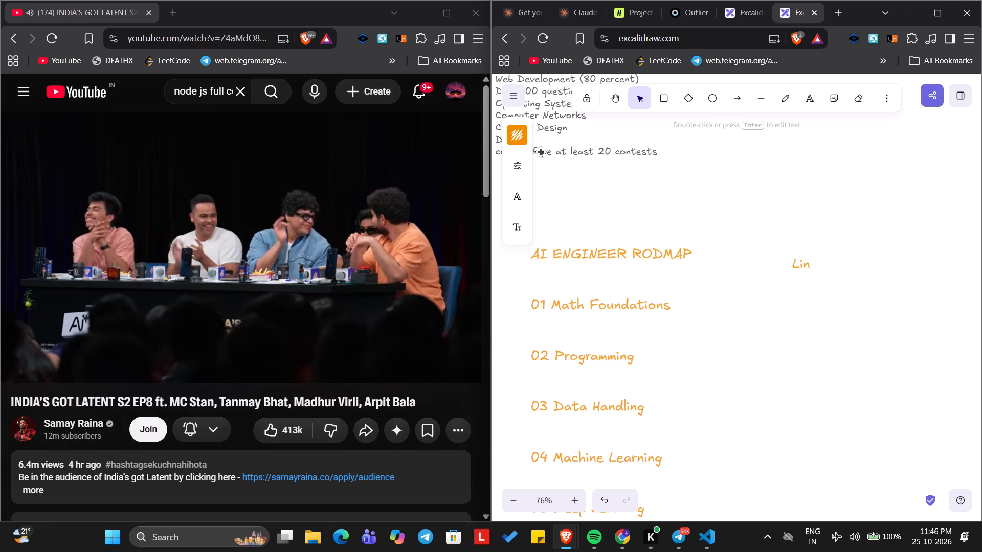
{"action": "left_click", "coordinate": [513, 137]}
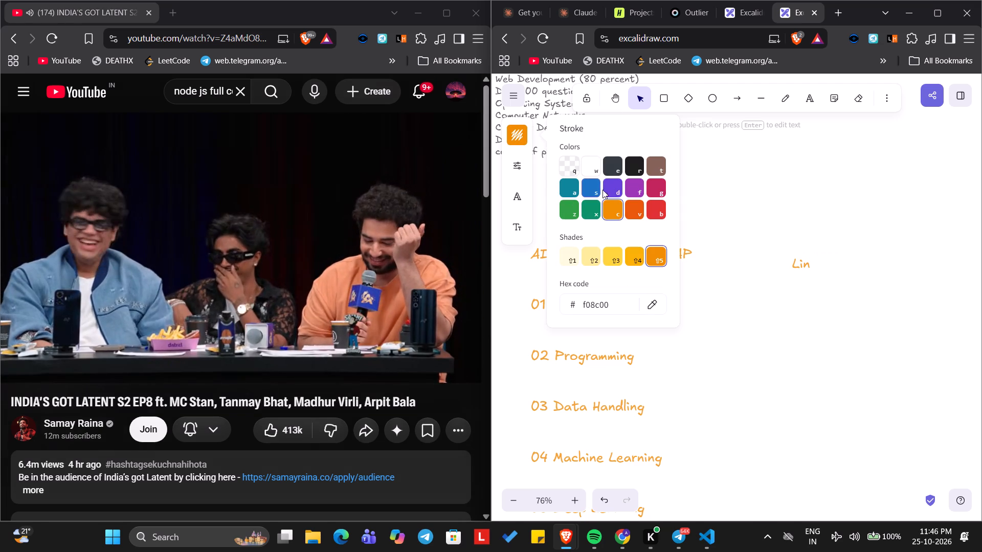
{"action": "left_click", "coordinate": [635, 184]}
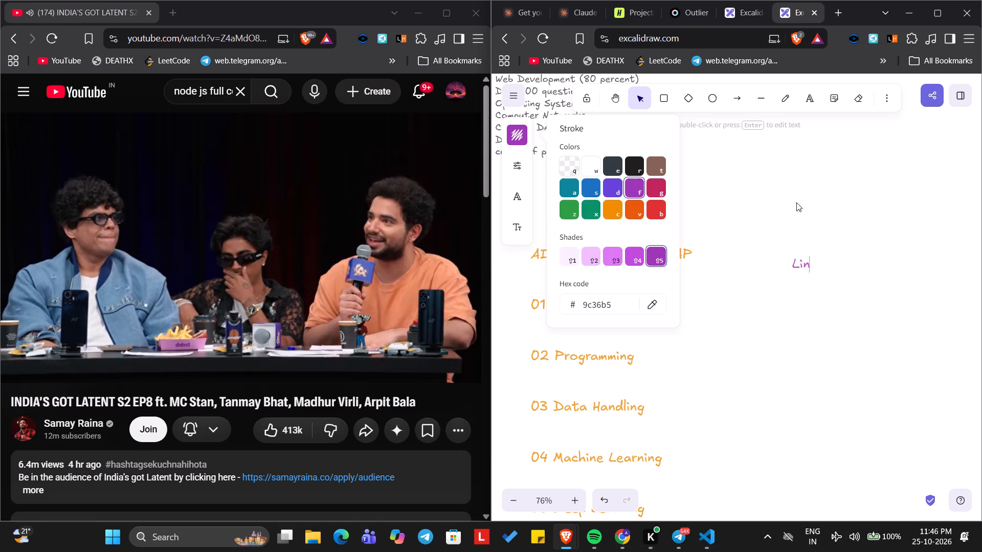
Replace the partial entry in the purple text with "Linear Algebra".
{"action": "key", "text": "BackSpace"}
{"action": "key", "text": "BackSpace"}
{"action": "key", "text": "BackSpace"}
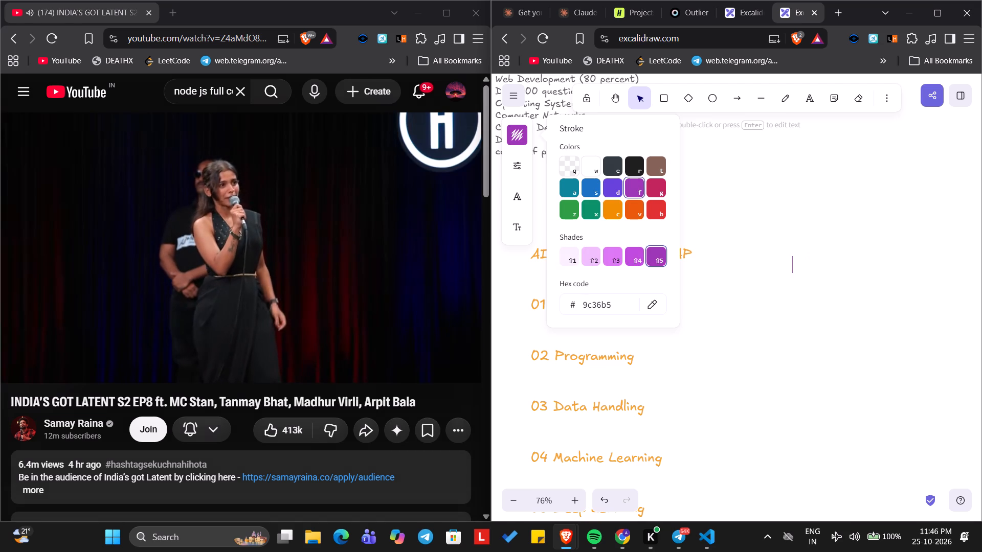
{"action": "type", "text": "Linear Al"}
{"action": "type", "text": "zebra"}
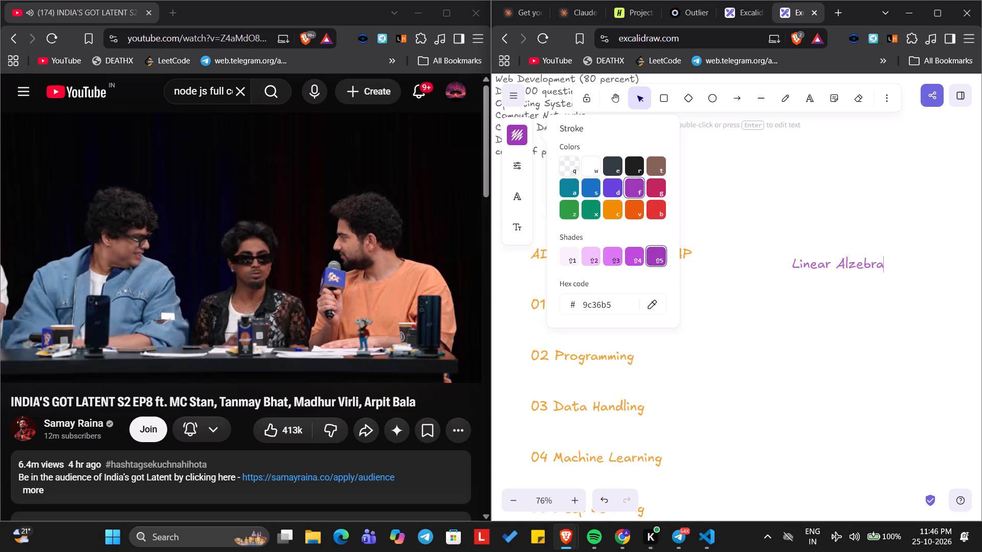
{"action": "left_click", "coordinate": [858, 269]}
{"action": "key", "text": "BackSpace"}
{"action": "key", "text": "g"}
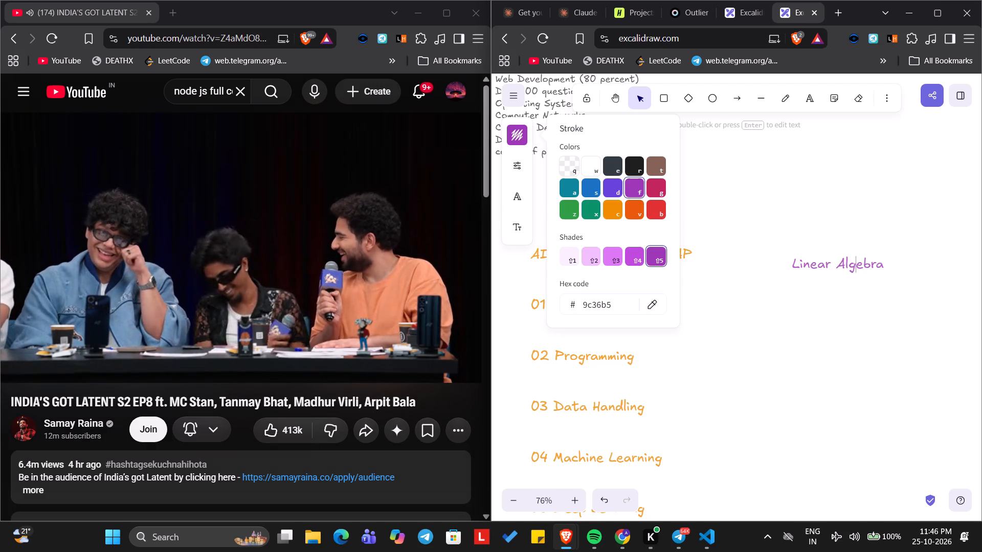
{"action": "left_click", "coordinate": [887, 260]}
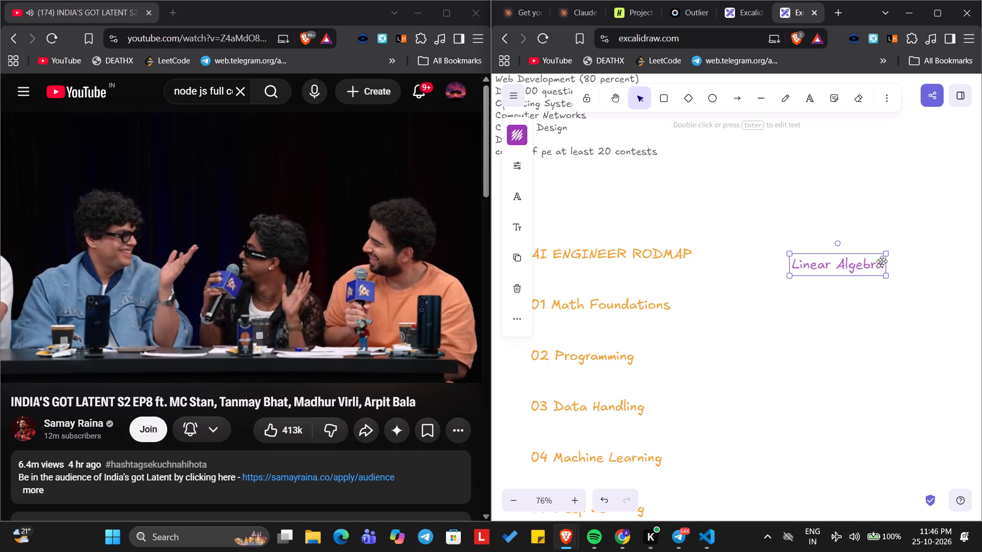
Add the lines "Calculus" and "Probability" below "Linear Algebra" in the purple text.
{"action": "left_click", "coordinate": [882, 261]}
{"action": "key", "text": "Return"}
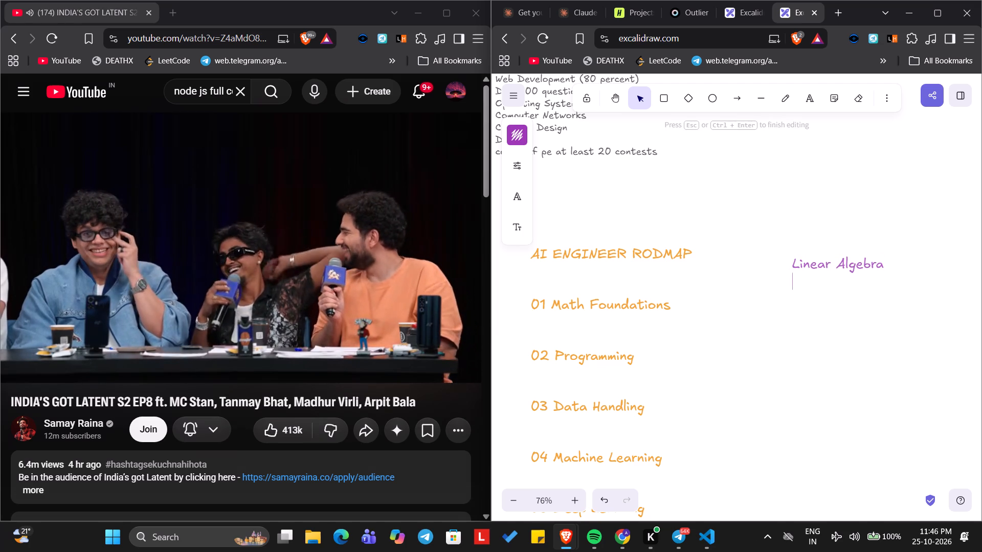
{"action": "type", "text": "Cs"}
{"action": "key", "text": "BackSpace"}
{"action": "type", "text": "alculus"}
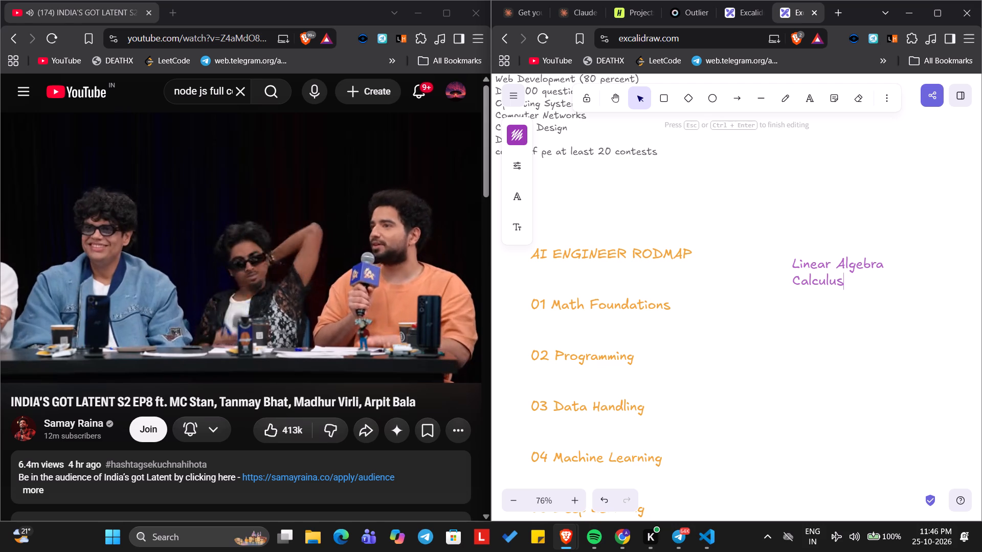
{"action": "key", "text": "Return"}
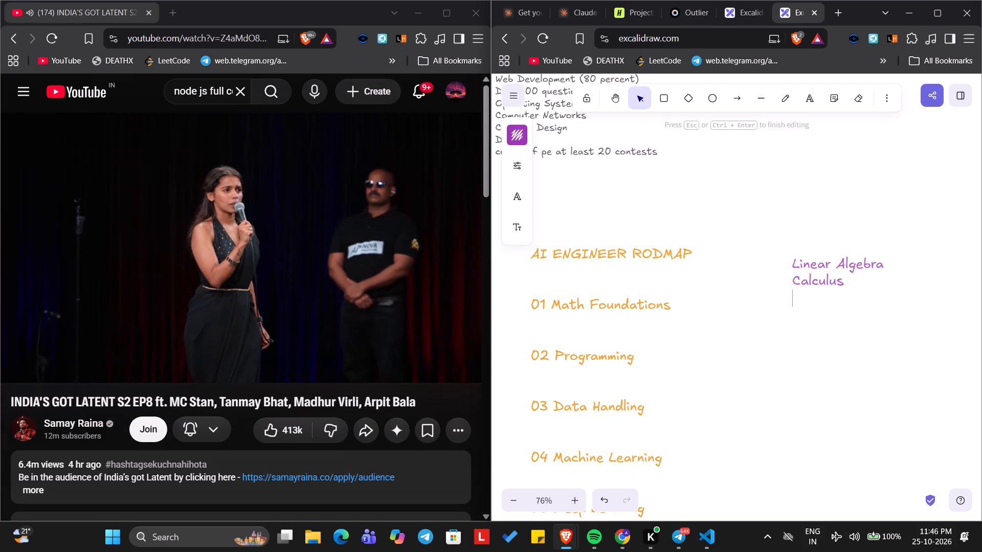
{"action": "type", "text": "Prob"}
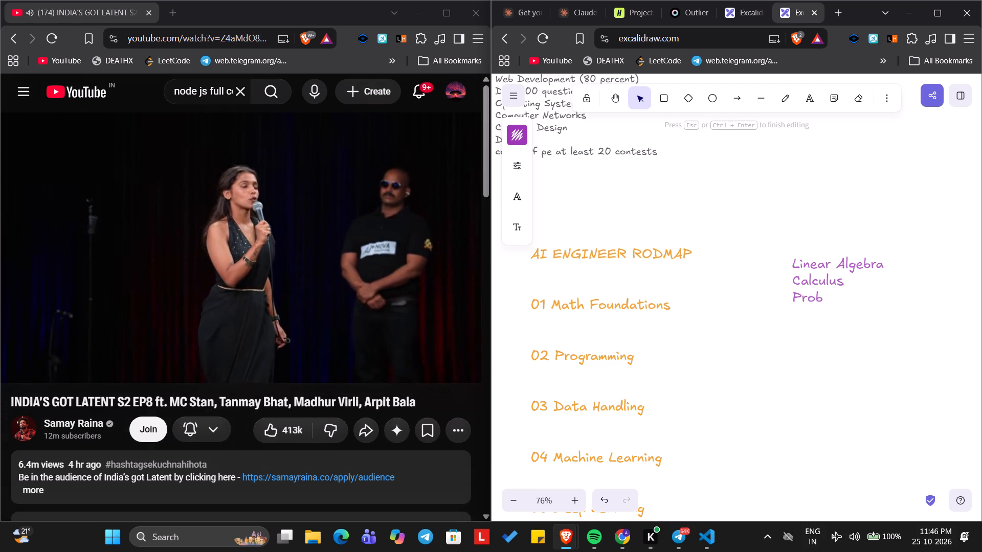
{"action": "type", "text": "ability"}
Add the lines "Statistics" and "Optimization" below "Probability" in the purple topic list.
{"action": "key", "text": "Return"}
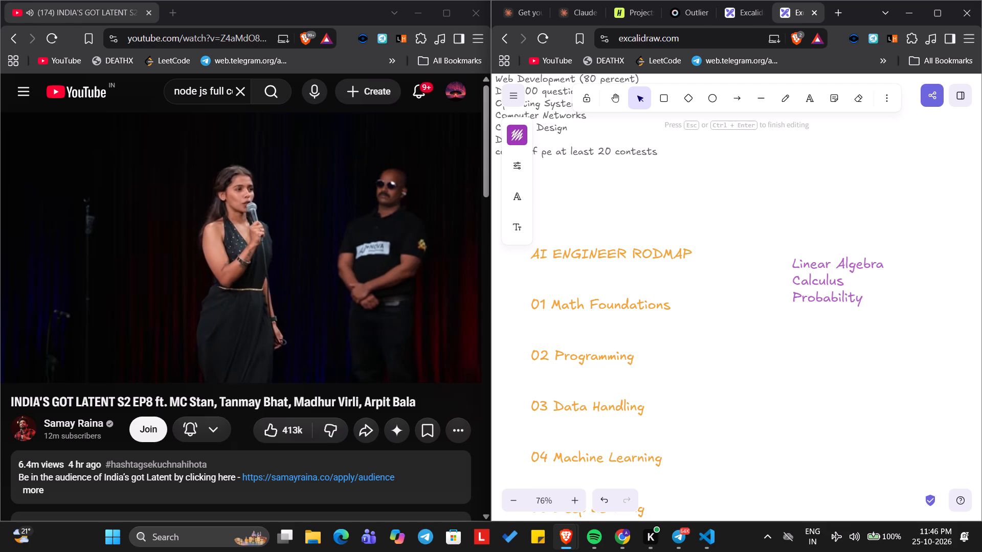
{"action": "type", "text": "Stat"}
{"action": "type", "text": "istics"}
{"action": "key", "text": "Return"}
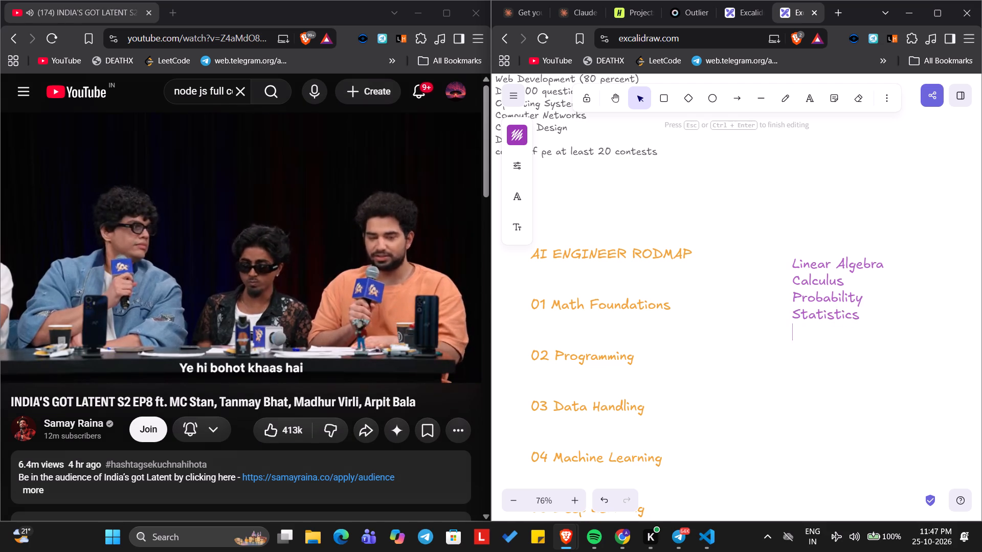
{"action": "type", "text": "Optim"}
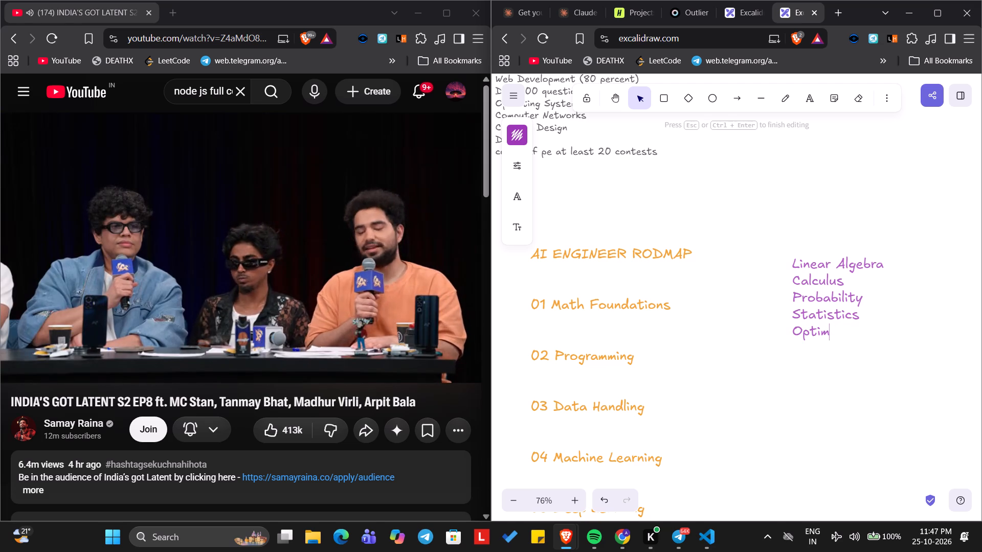
{"action": "type", "text": "ix"}
{"action": "key", "text": "BackSpace"}
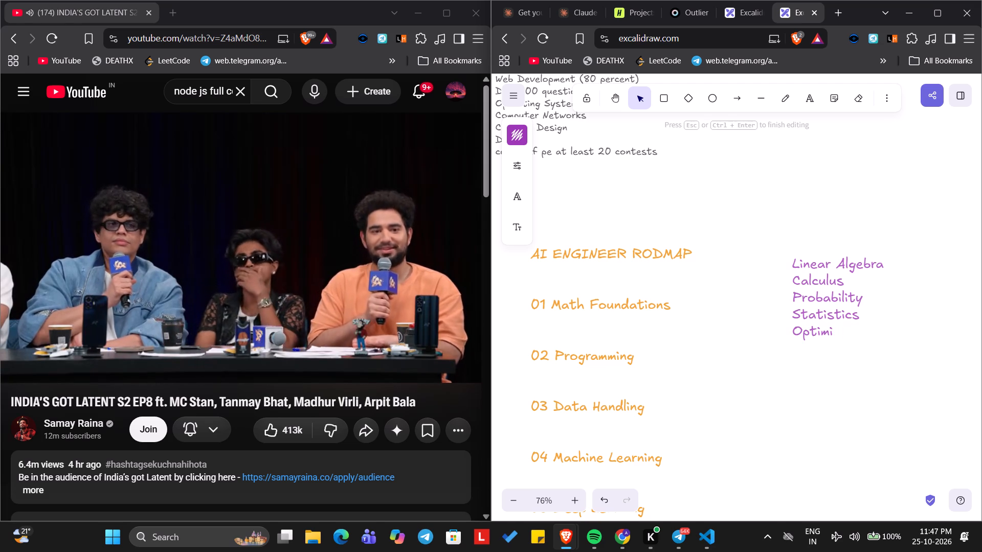
{"action": "type", "text": "zation"}
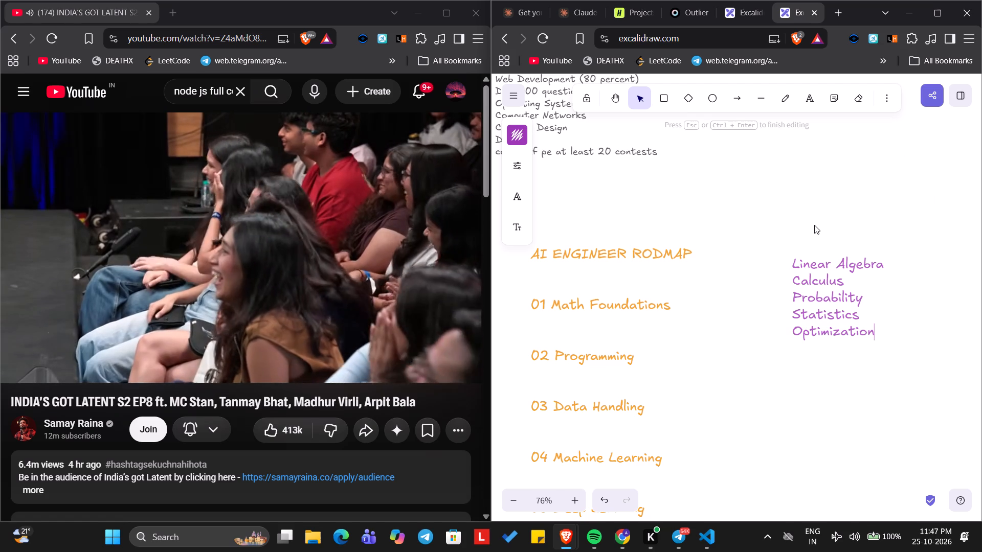
Insert two more blank lines between "01 Math Foundations" and "02 Programming" in the roadmap text.
{"action": "scroll", "coordinate": [837, 287], "scroll_direction": "down", "scroll_amount": 1}
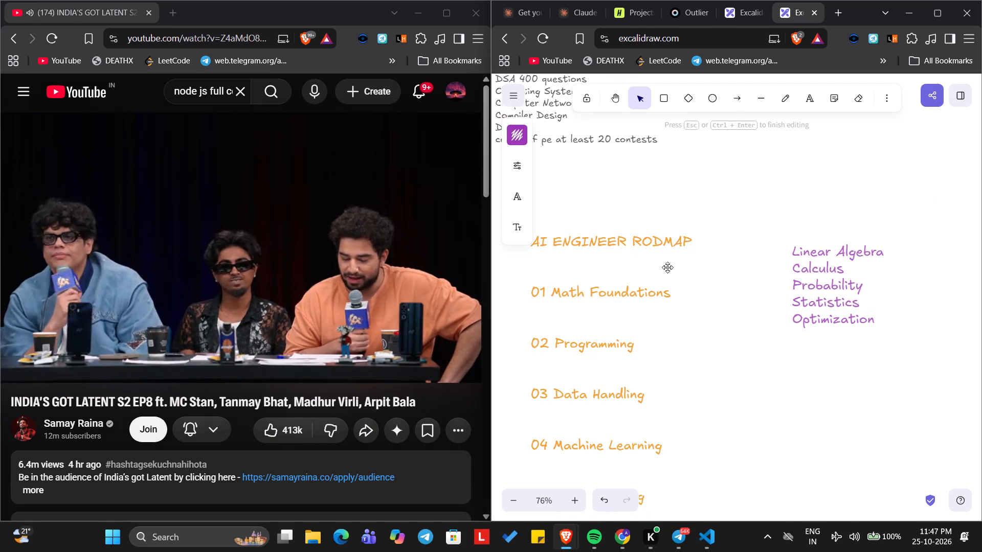
{"action": "left_click", "coordinate": [548, 316]}
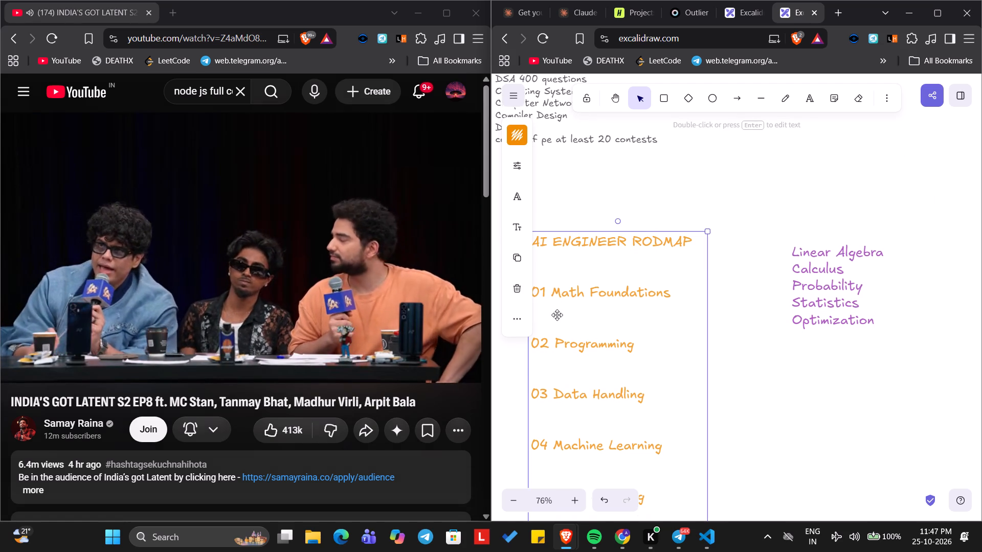
{"action": "left_click", "coordinate": [557, 315]}
{"action": "key", "text": "Return"}
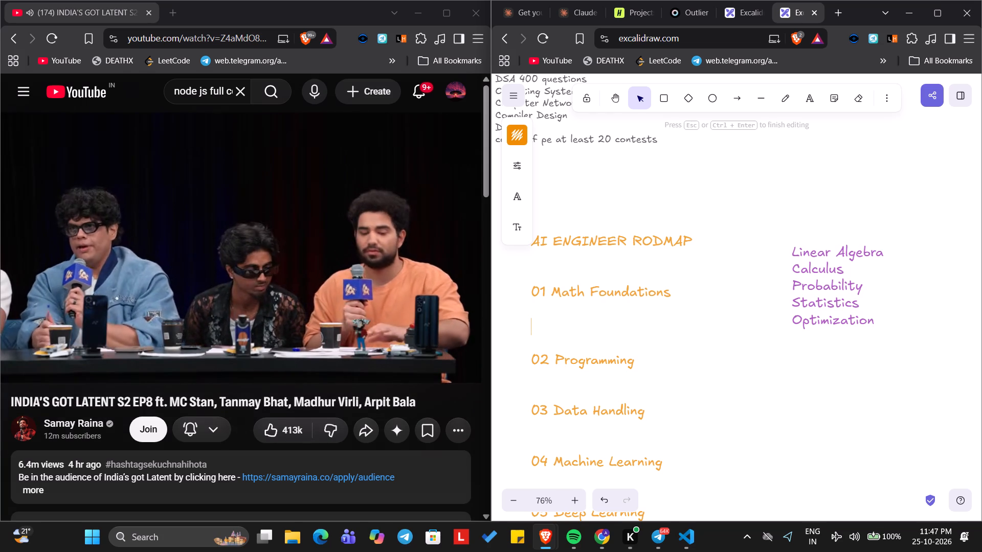
{"action": "key", "text": "Return"}
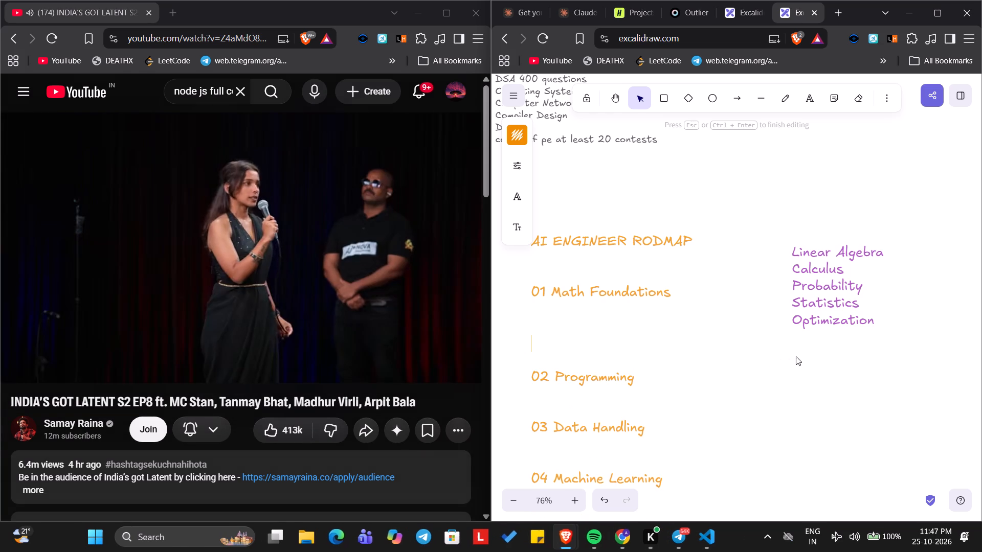
Create a new purple text beside "02 Programming" with the lines "Python" and "Git and Github".
{"action": "left_click", "coordinate": [811, 102]}
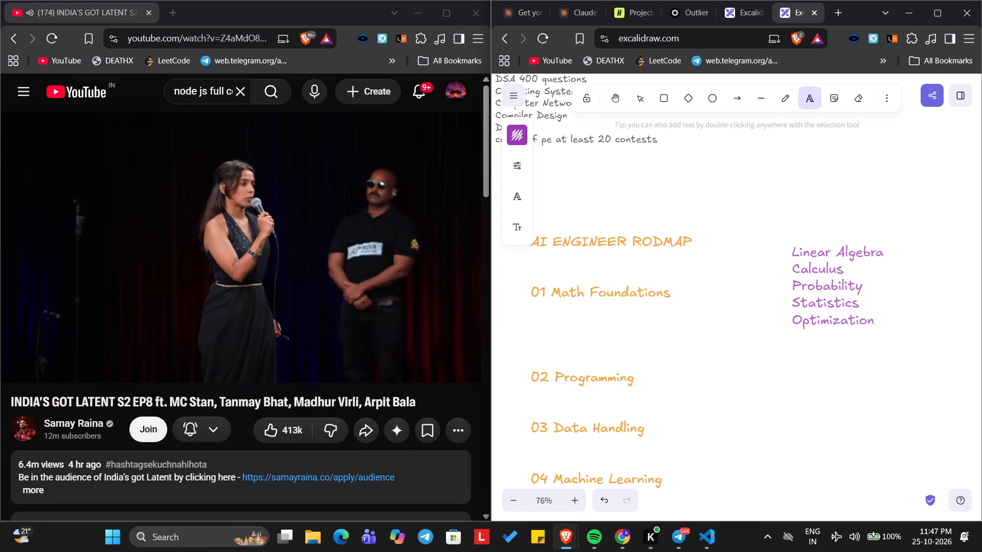
{"action": "left_click", "coordinate": [791, 378]}
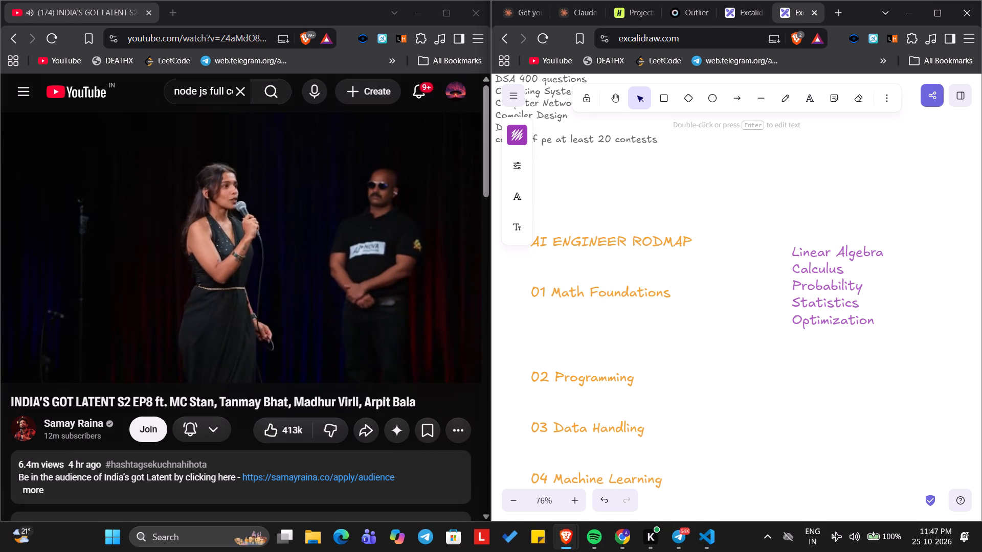
{"action": "type", "text": "Python"}
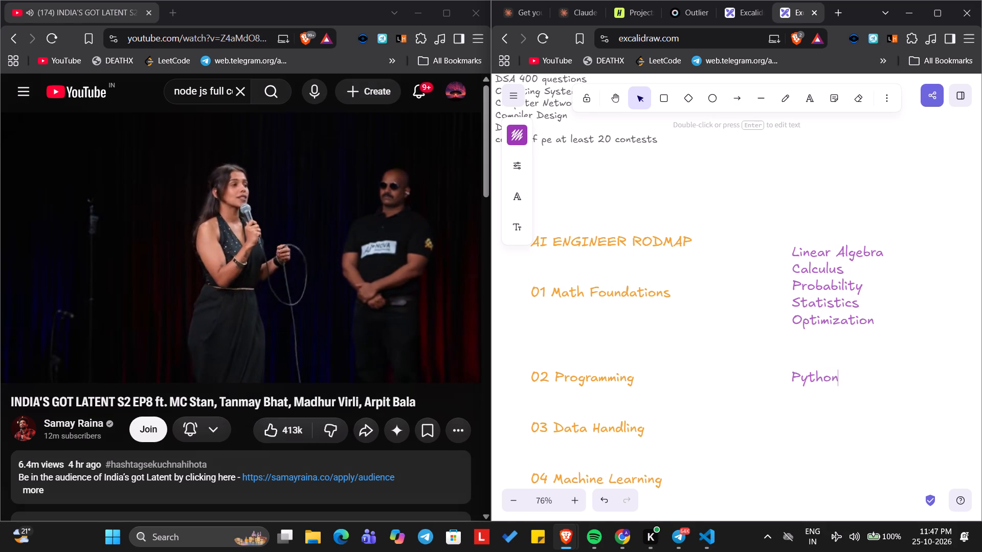
{"action": "key", "text": "Return"}
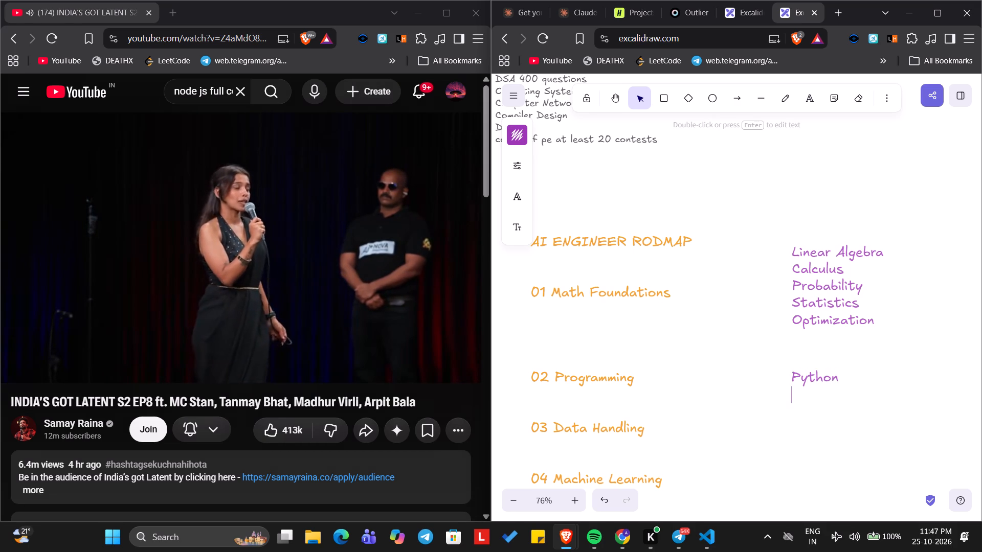
{"action": "type", "text": "GI"}
{"action": "key", "text": "BackSpace"}
{"action": "type", "text": "it"}
{"action": "key", "text": "space"}
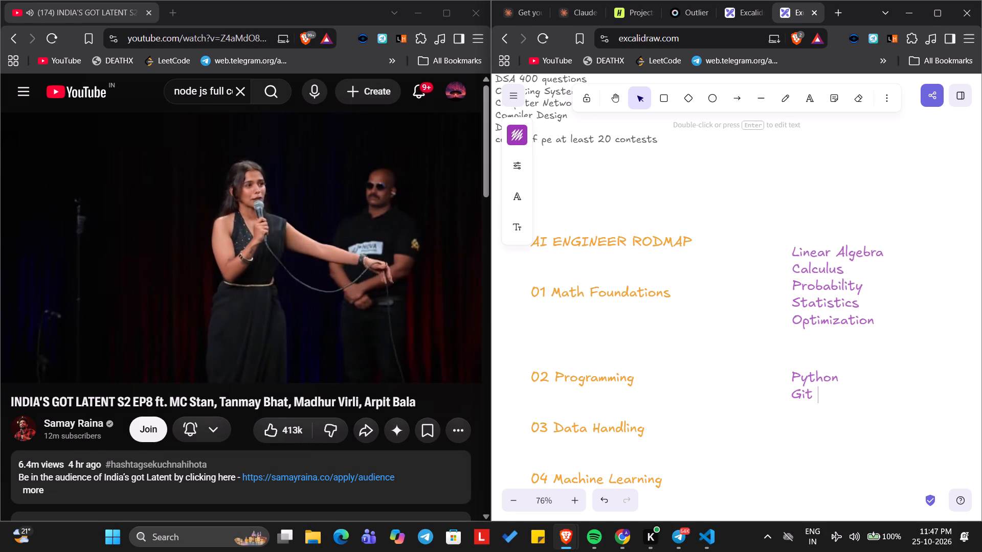
{"action": "type", "text": "and"}
{"action": "key", "text": "space"}
{"action": "type", "text": "Github"}
Add the lines "SQL" and "Bash" below "Git and Github" in the programming topic list.
{"action": "key", "text": "Return"}
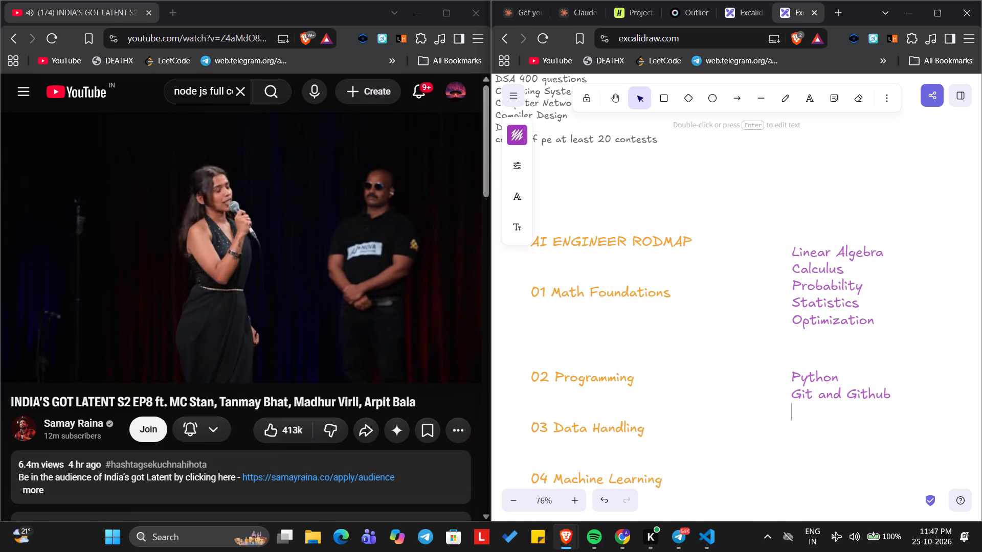
{"action": "type", "text": "SQL"}
{"action": "key", "text": "Return"}
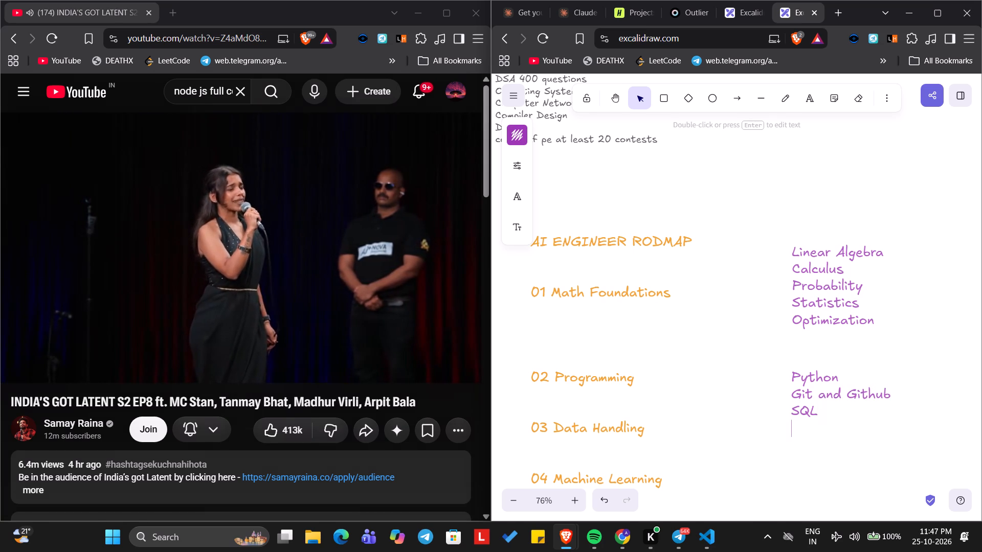
{"action": "type", "text": "Bash"}
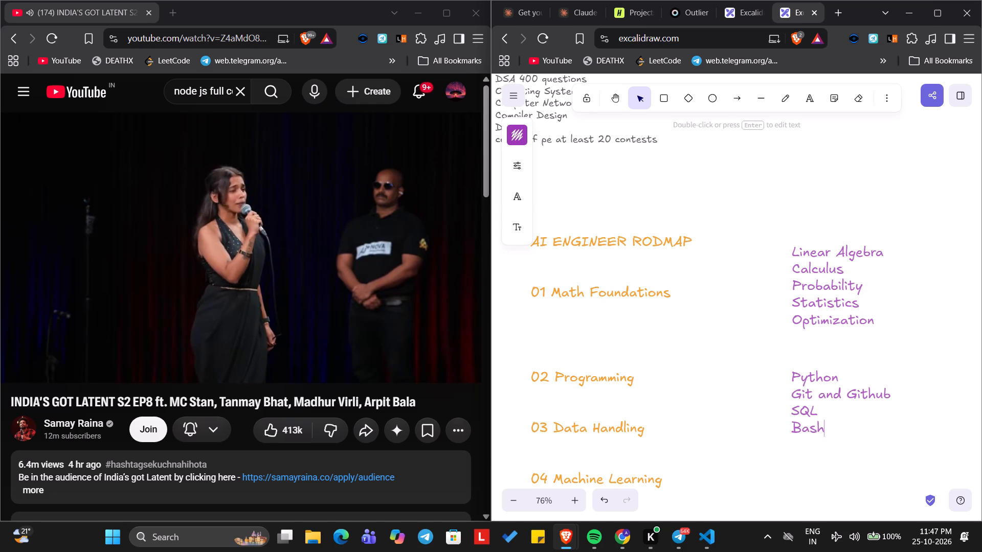
Add the line "APIs & JSONs" below "Bash" in the programming topic list.
{"action": "key", "text": "Return"}
{"action": "type", "text": "APIs"}
{"action": "key", "text": "space"}
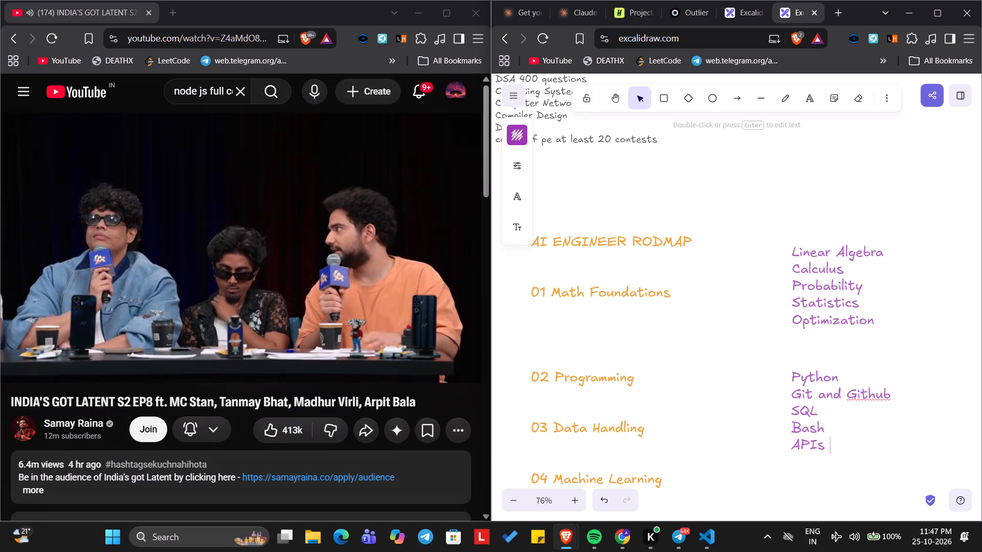
{"action": "key", "text": "BackSpace"}
{"action": "key", "text": "shift+ampersand"}
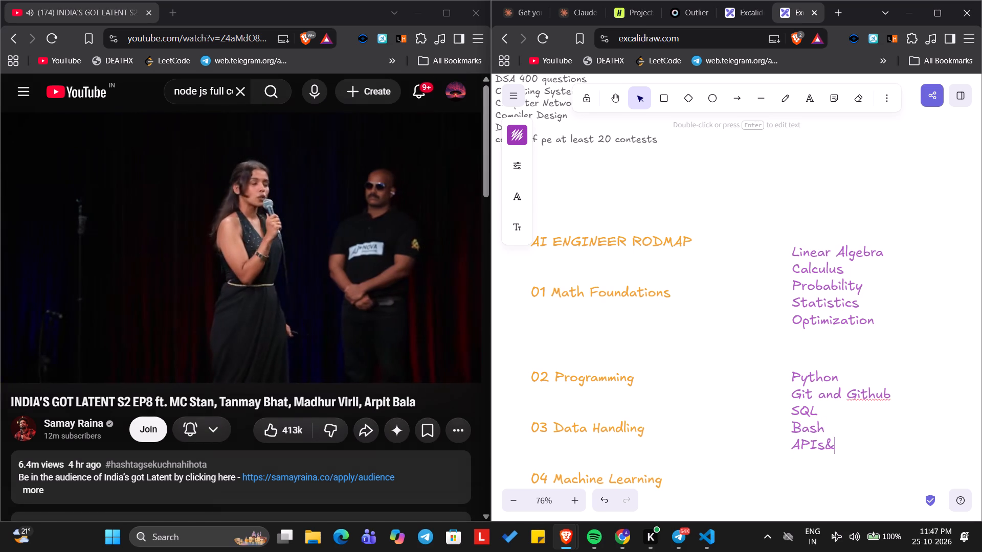
{"action": "key", "text": "Left"}
{"action": "key", "text": "space"}
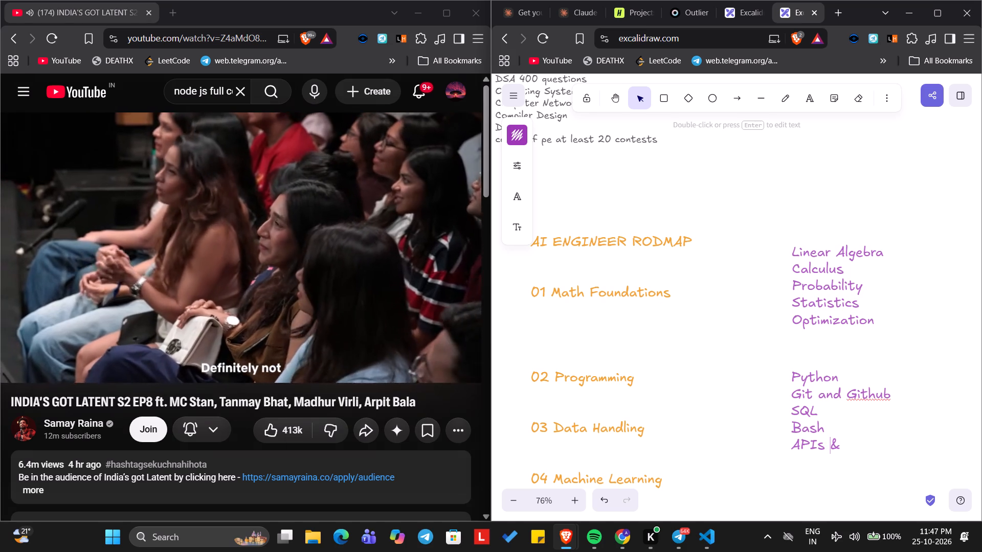
{"action": "key", "text": "Right"}
{"action": "key", "text": "space"}
{"action": "type", "text": "JSONs"}
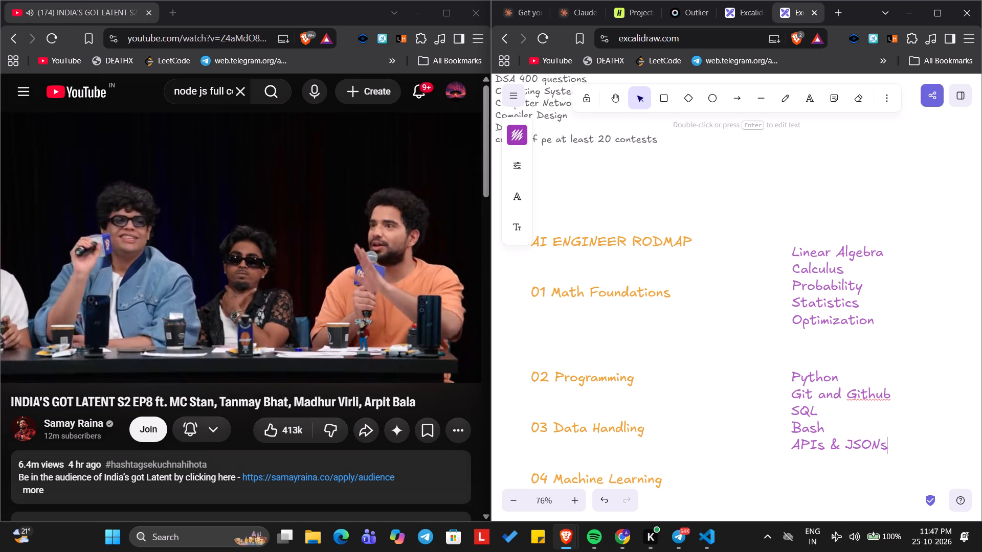
Correct the programming topic list so its lines read "APIs & JSON" and "Git & Github".
{"action": "key", "text": "BackSpace"}
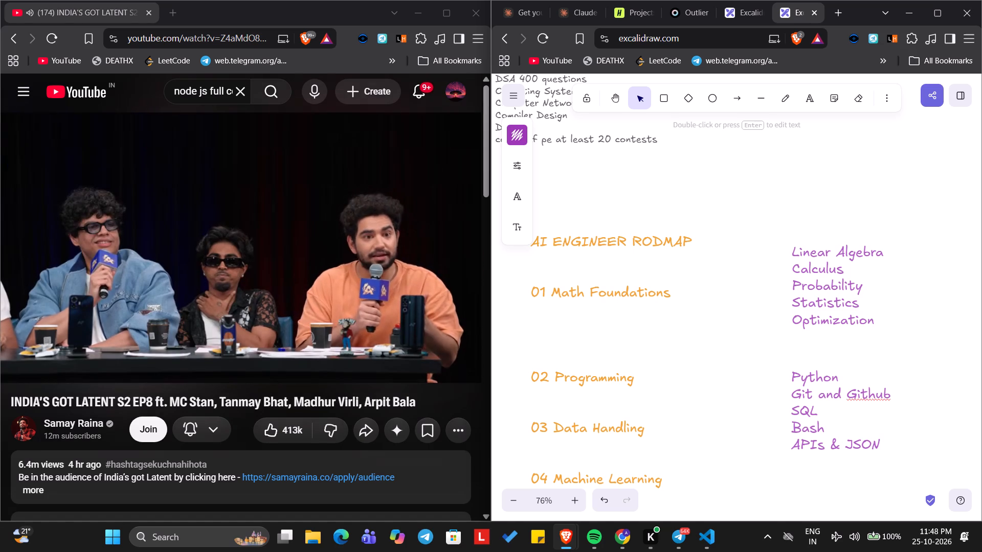
{"action": "left_click", "coordinate": [842, 388]}
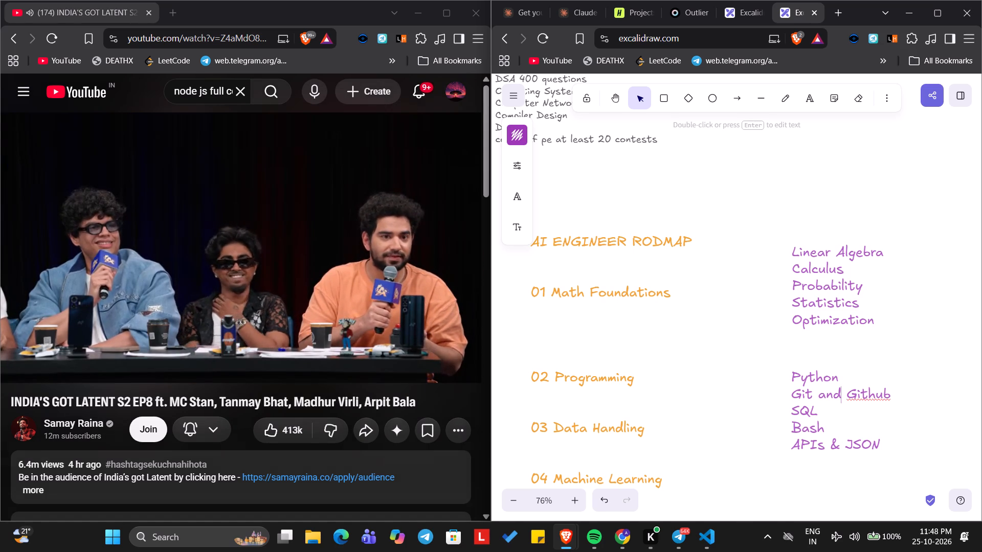
{"action": "left_click_drag", "start_coordinate": [842, 388], "coordinate": [820, 390]}
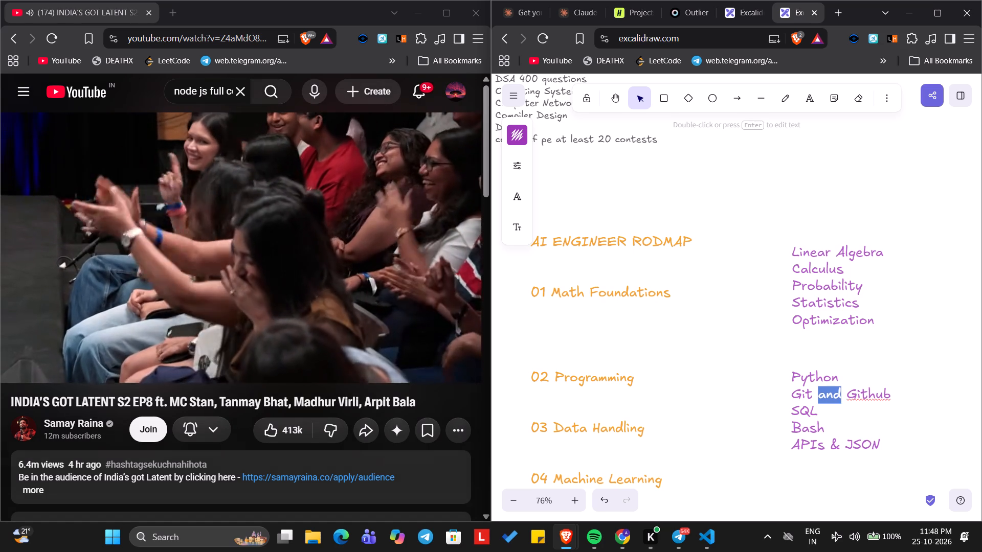
{"action": "key", "text": "shift+ampersand"}
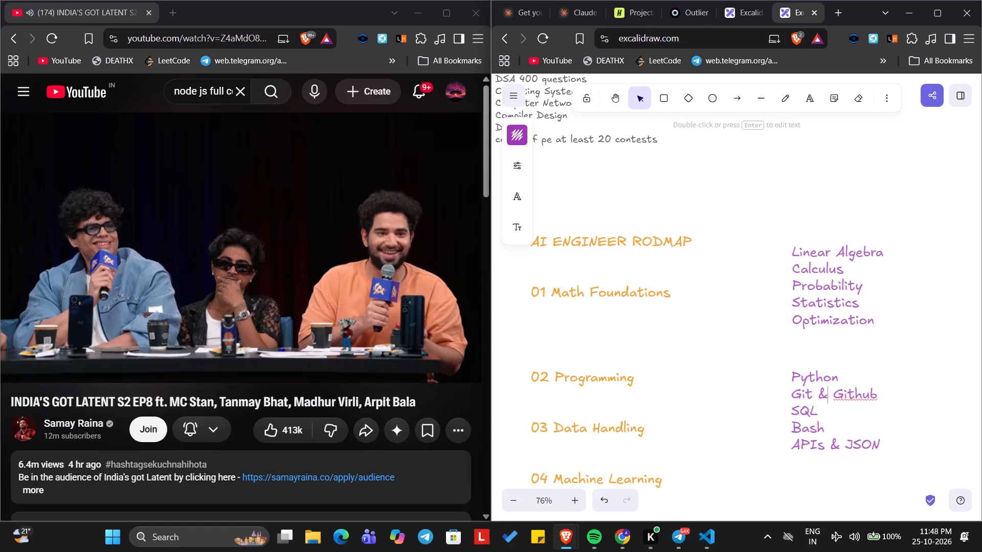
{"action": "left_click", "coordinate": [877, 433]}
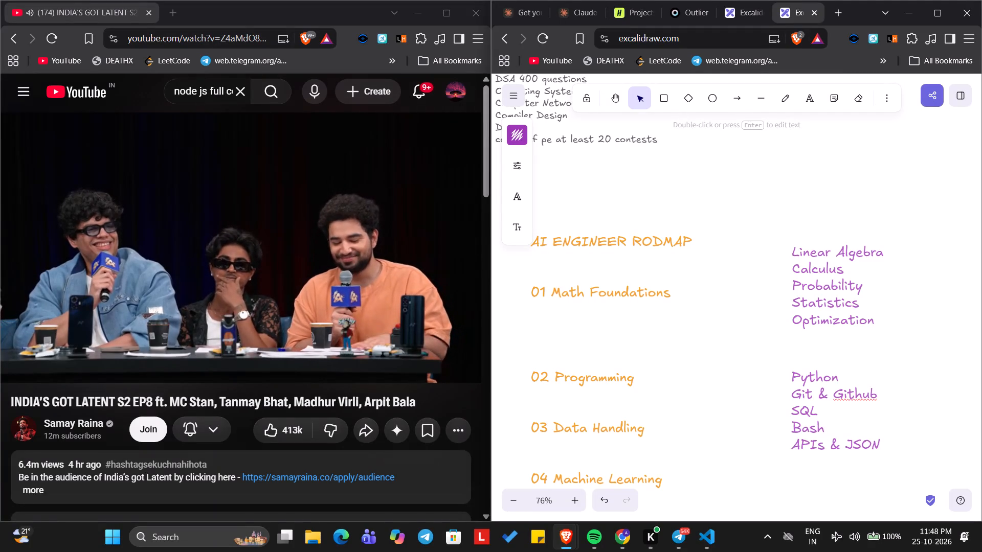
{"action": "left_click", "coordinate": [880, 440]}
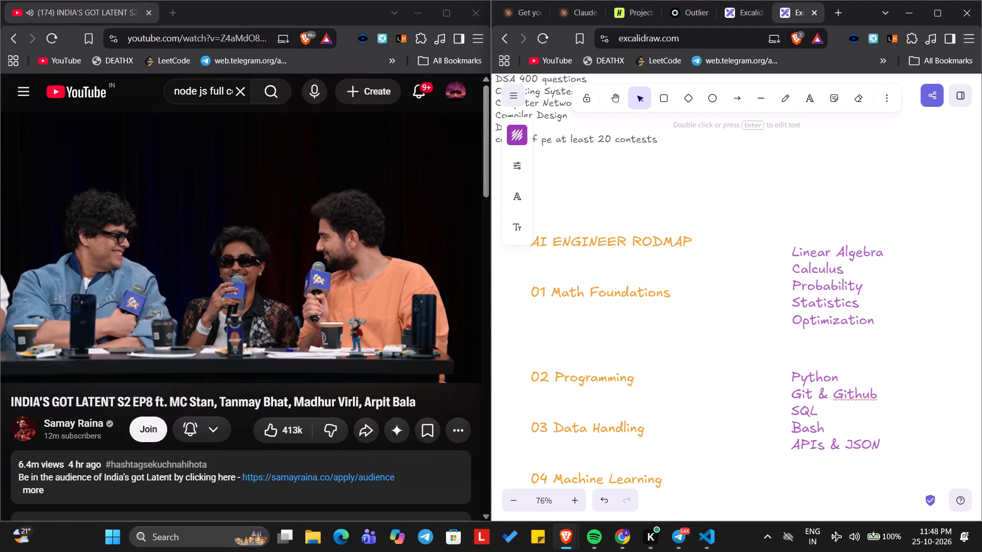
Insert two blank lines between "02 Programming" and "03 Data Handling", and one blank line above "02 Programming".
{"action": "scroll", "coordinate": [860, 450], "scroll_direction": "down", "scroll_amount": 1}
{"action": "left_click", "coordinate": [624, 362]}
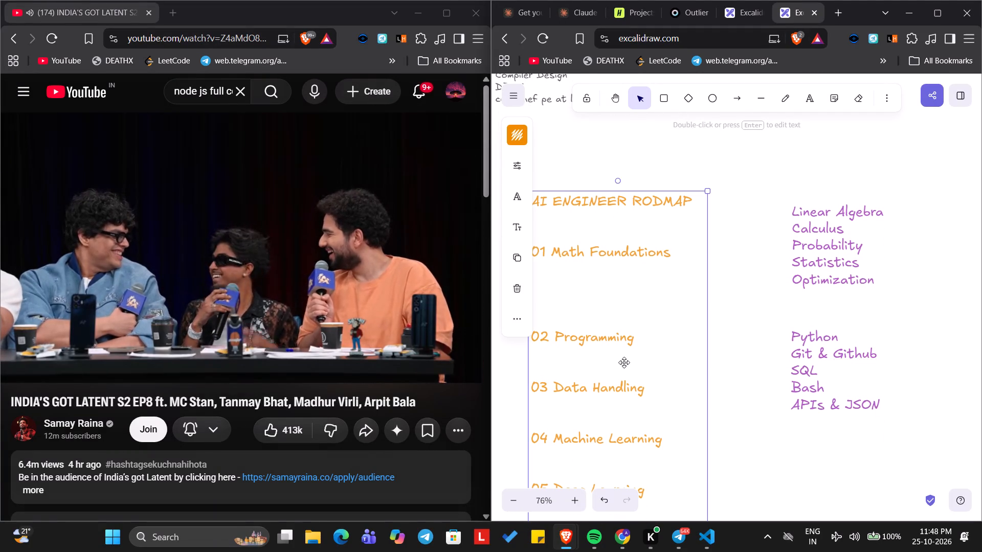
{"action": "left_click", "coordinate": [624, 362]}
{"action": "key", "text": "Return"}
{"action": "key", "text": "Return"}
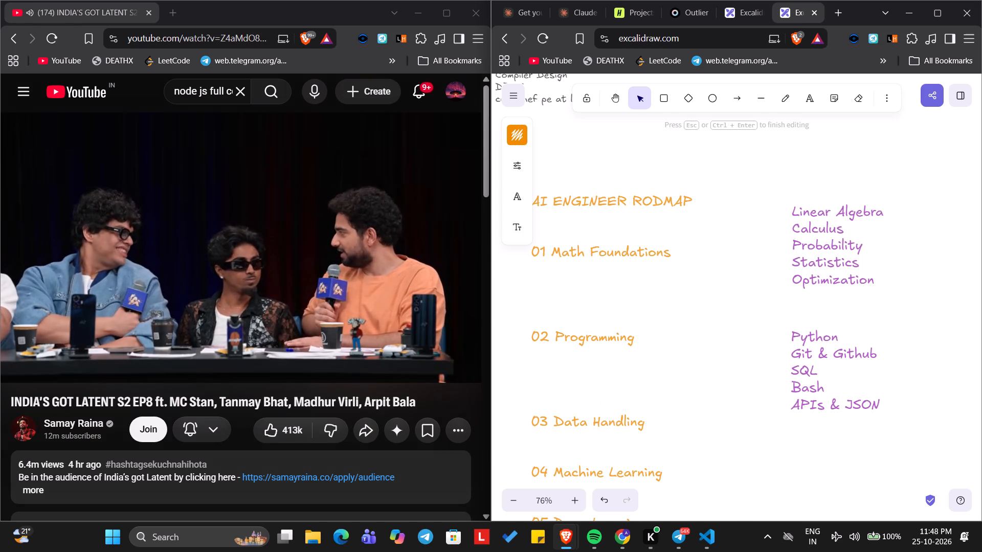
{"action": "left_click", "coordinate": [581, 317]}
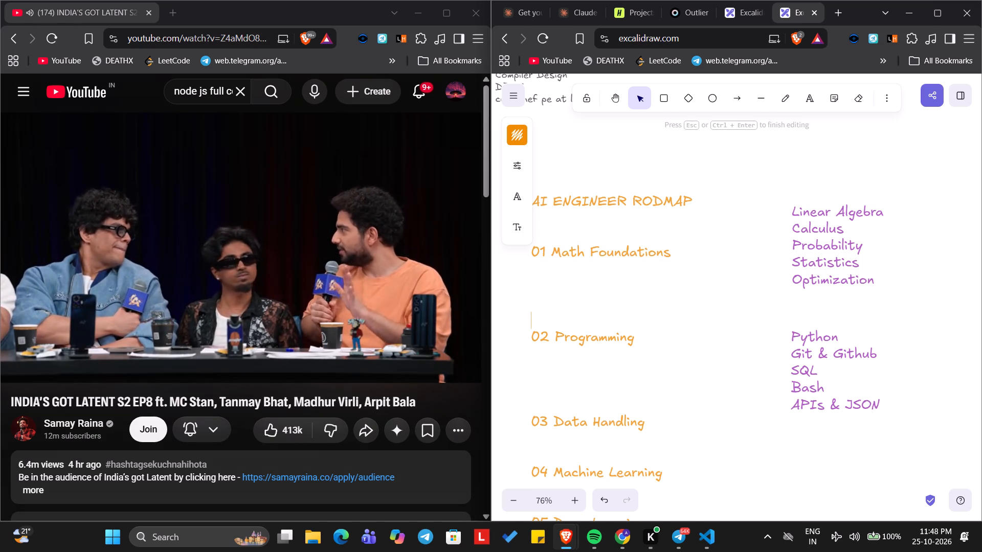
{"action": "key", "text": "Return"}
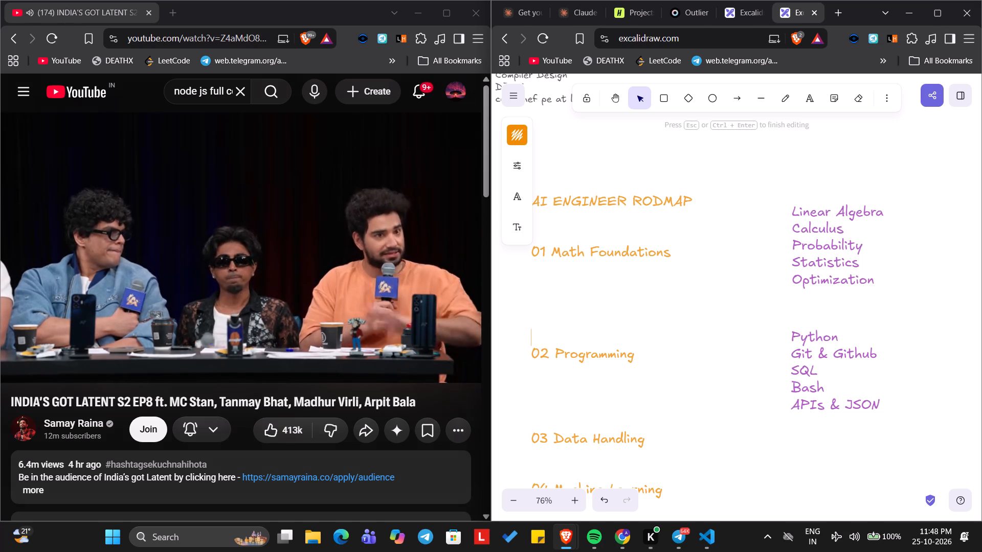
Insert two more blank lines above "03 Data Handling" and one more above "02 Programming" in the roadmap text.
{"action": "scroll", "coordinate": [653, 411], "scroll_direction": "down", "scroll_amount": 1}
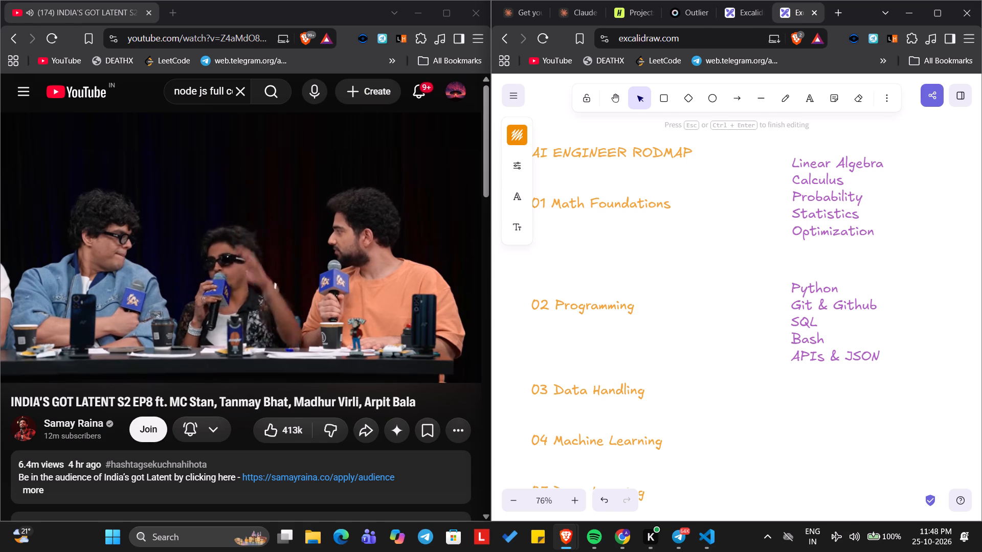
{"action": "left_click", "coordinate": [584, 362]}
{"action": "key", "text": "Return"}
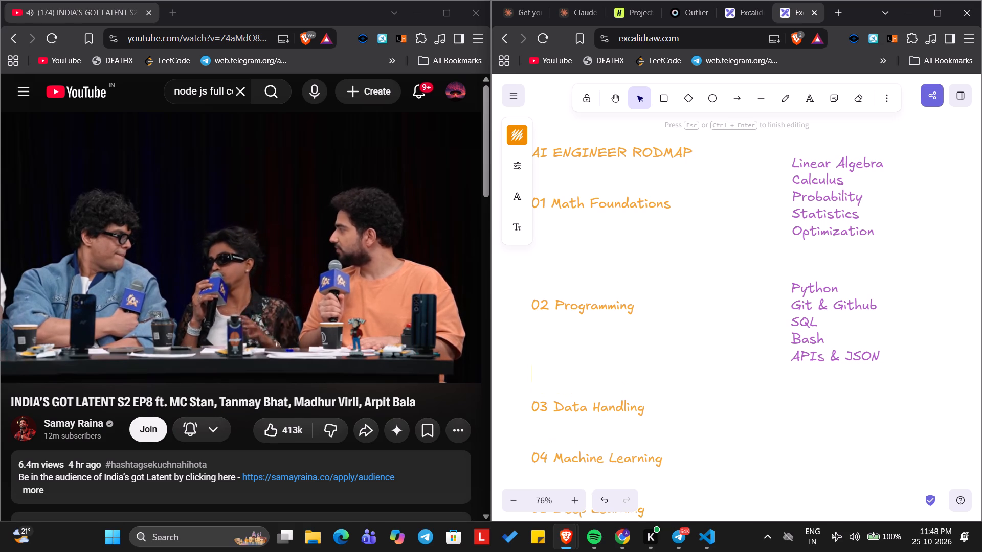
{"action": "key", "text": "Return"}
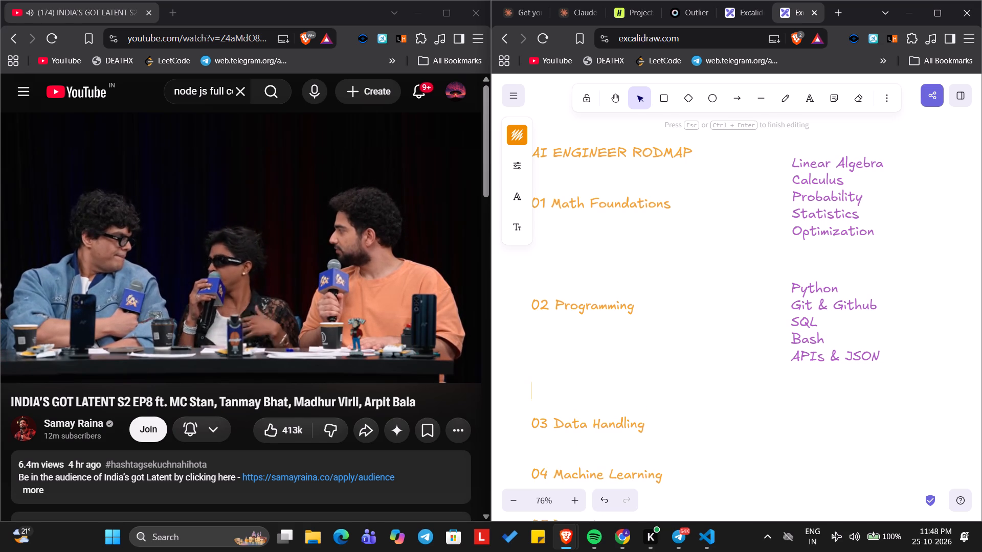
{"action": "left_click", "coordinate": [542, 275]}
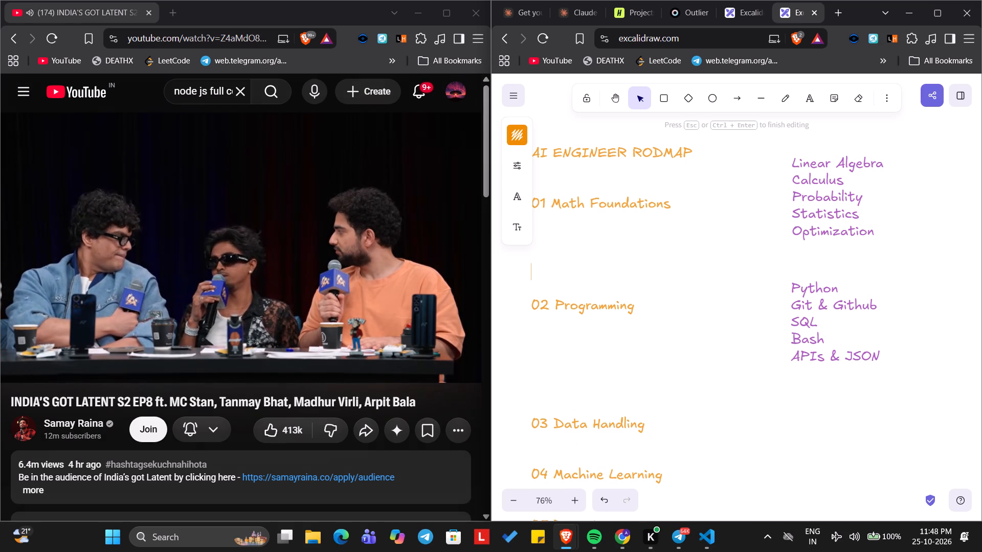
{"action": "key", "text": "Return"}
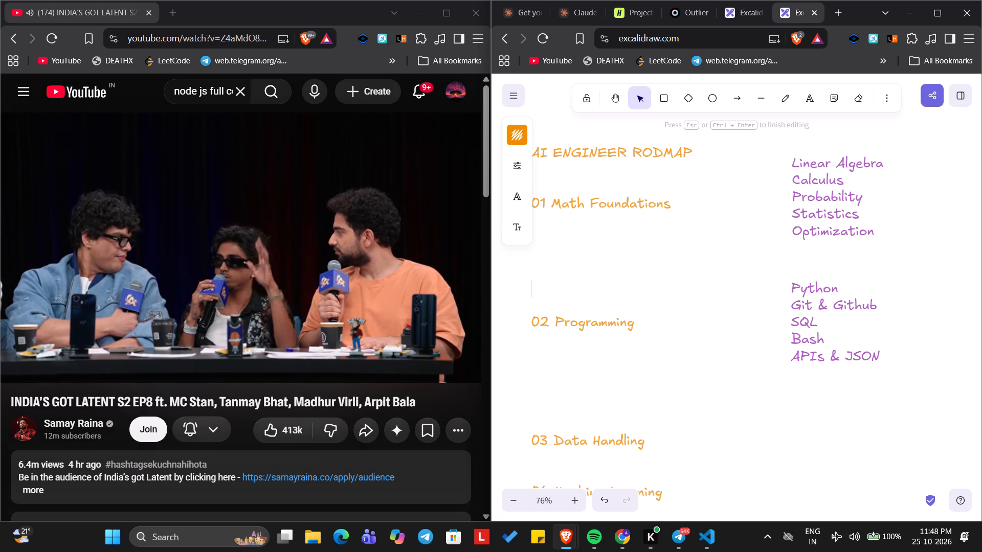
Create a new purple text beside "03 Data Handling" with the lines "Numpy", "Pandas" and "Data Cleaning".
{"action": "left_click", "coordinate": [813, 98]}
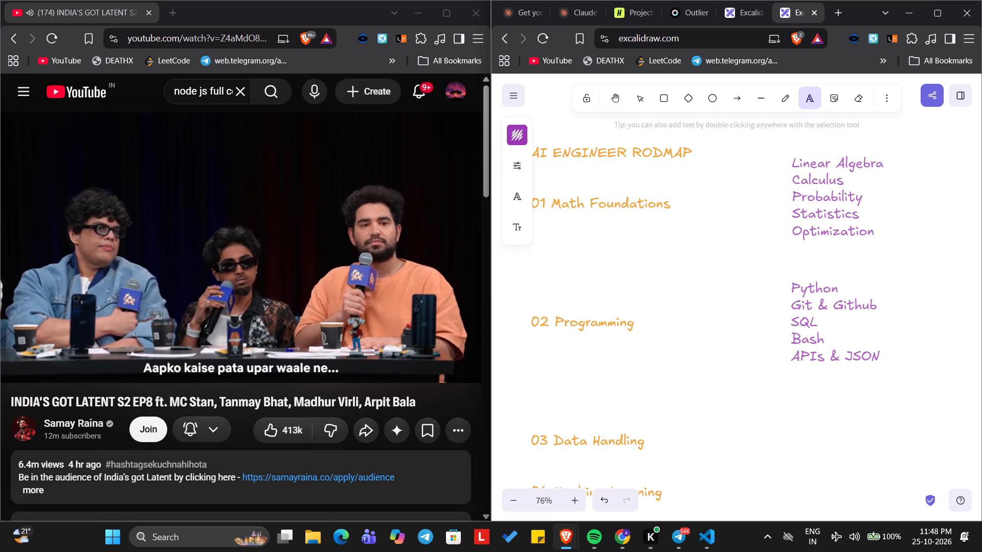
{"action": "left_click", "coordinate": [788, 431]}
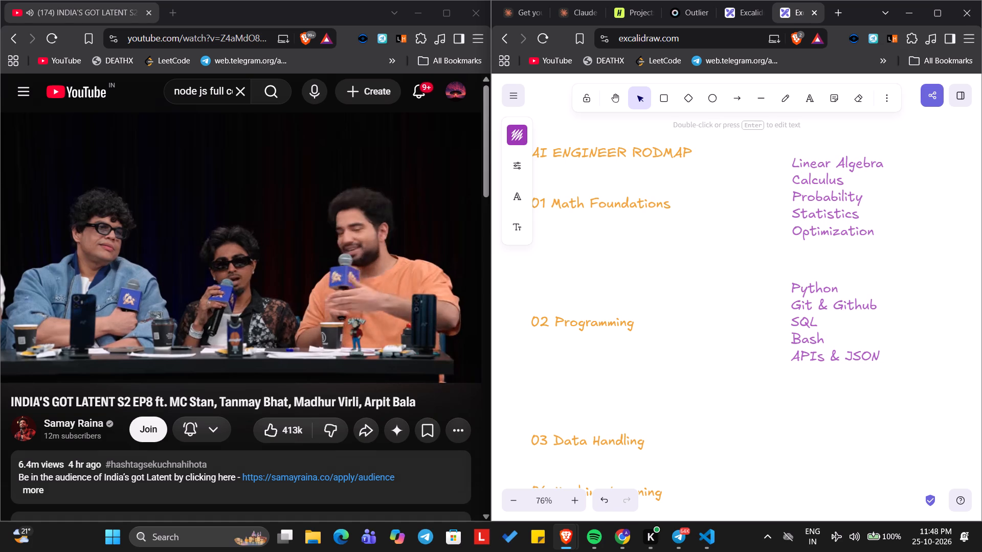
{"action": "type", "text": "Numpy"}
{"action": "key", "text": "Return"}
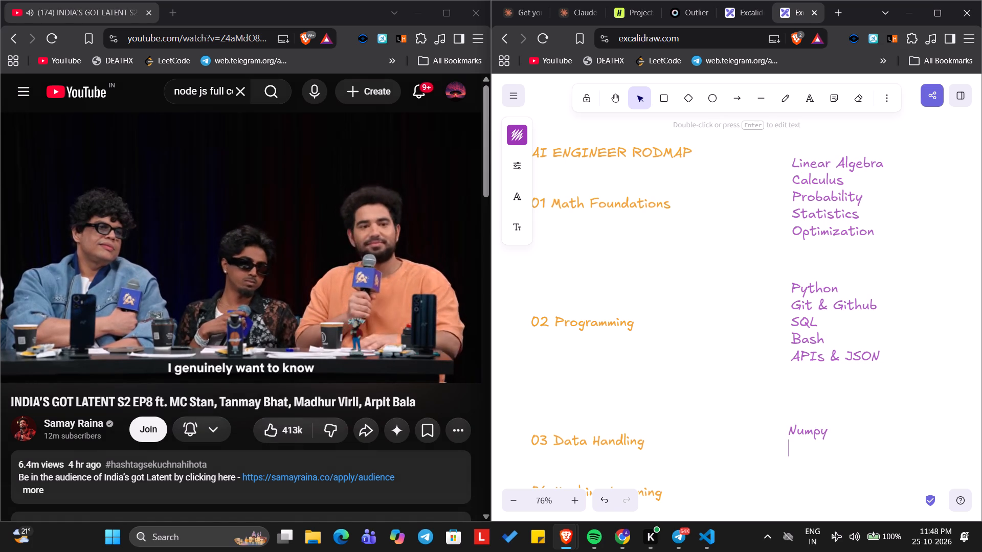
{"action": "type", "text": "Pandas"}
{"action": "key", "text": "Return"}
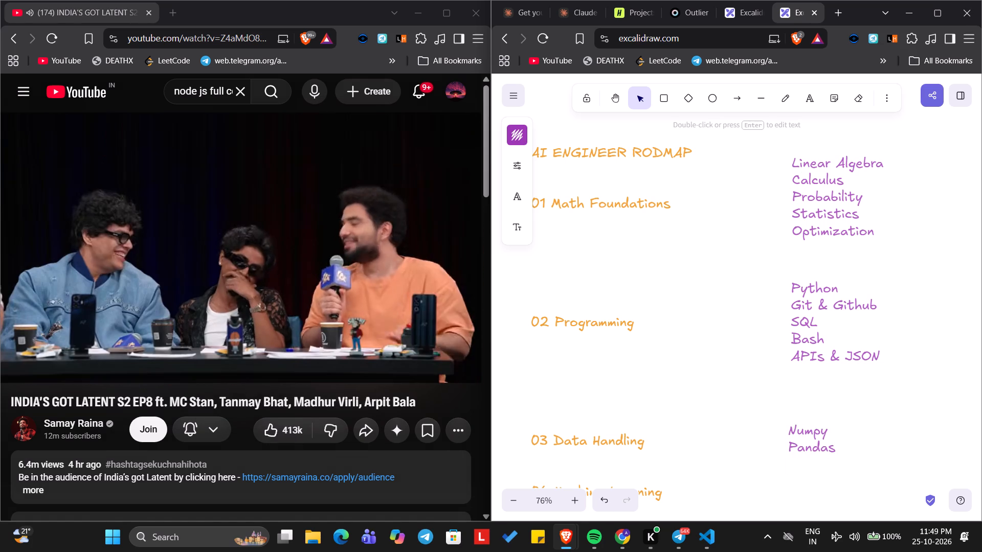
{"action": "type", "text": "Data Cleaning"}
{"action": "key", "text": "Return"}
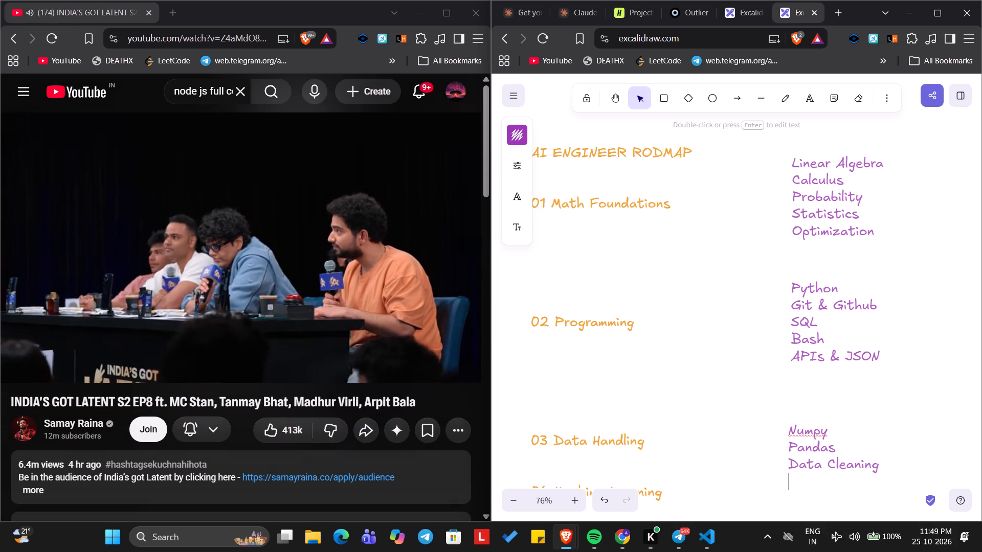
Change the first data handling topic's spelling to "NumPy".
{"action": "left_click", "coordinate": [821, 430]}
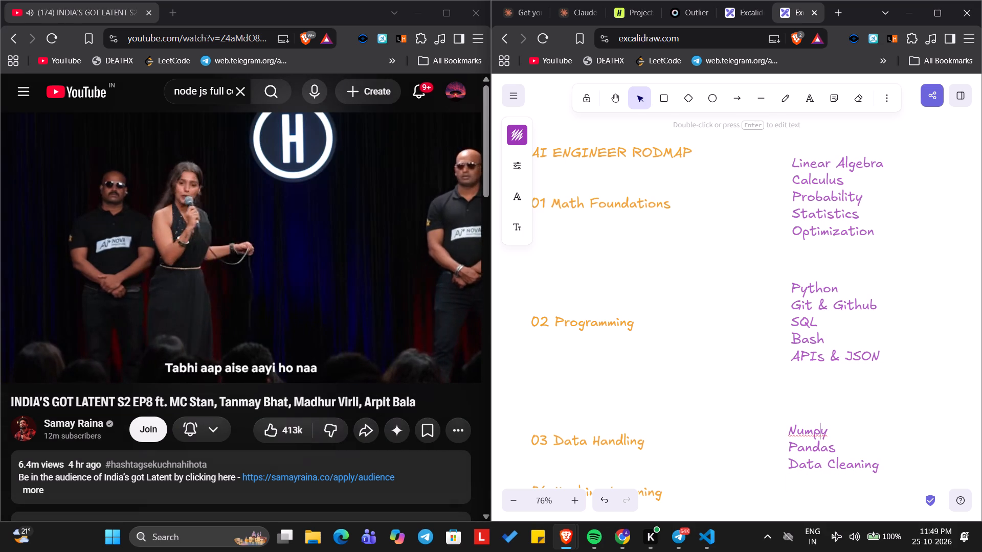
{"action": "key", "text": "BackSpace"}
{"action": "key", "text": "shift+p"}
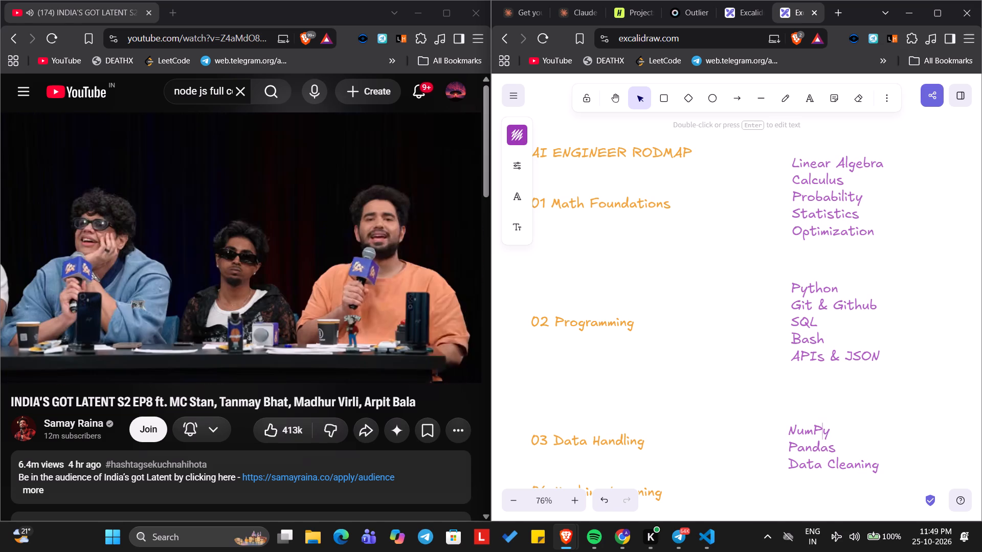
Add the line "Visualization" below "Data Cleaning" in the data handling topic list.
{"action": "left_click", "coordinate": [882, 465]}
{"action": "left_click", "coordinate": [882, 465]}
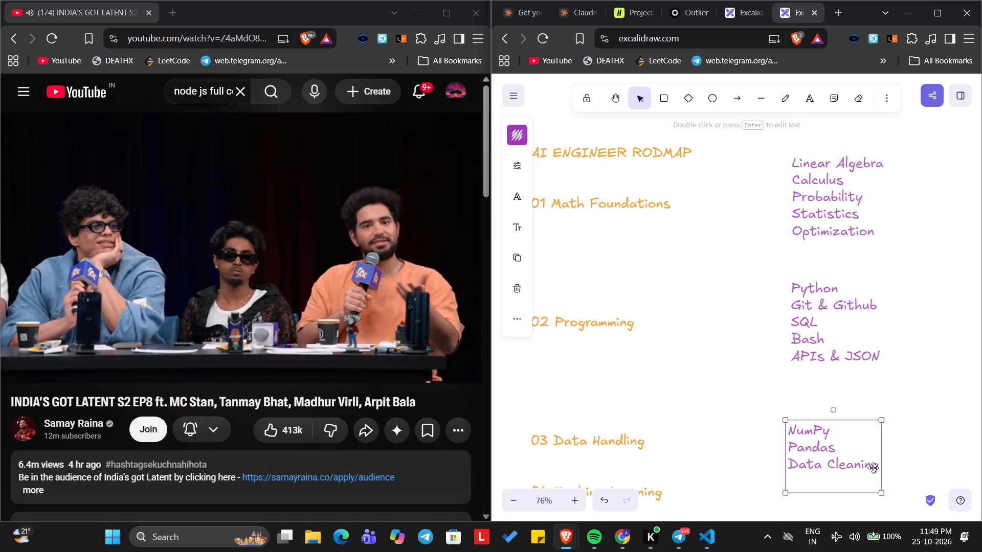
{"action": "left_click", "coordinate": [873, 468]}
{"action": "left_click", "coordinate": [880, 466]}
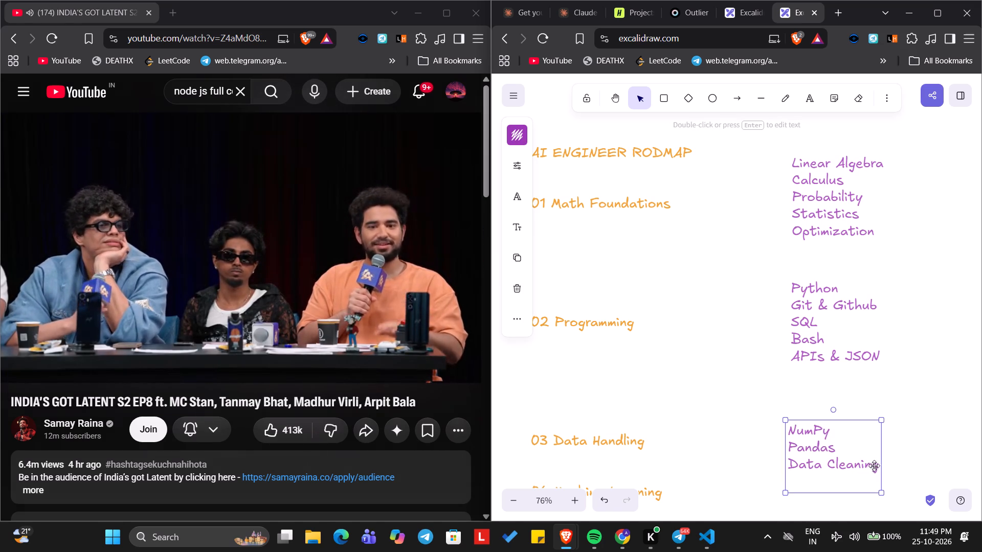
{"action": "left_click", "coordinate": [874, 464]}
{"action": "left_click", "coordinate": [877, 465]}
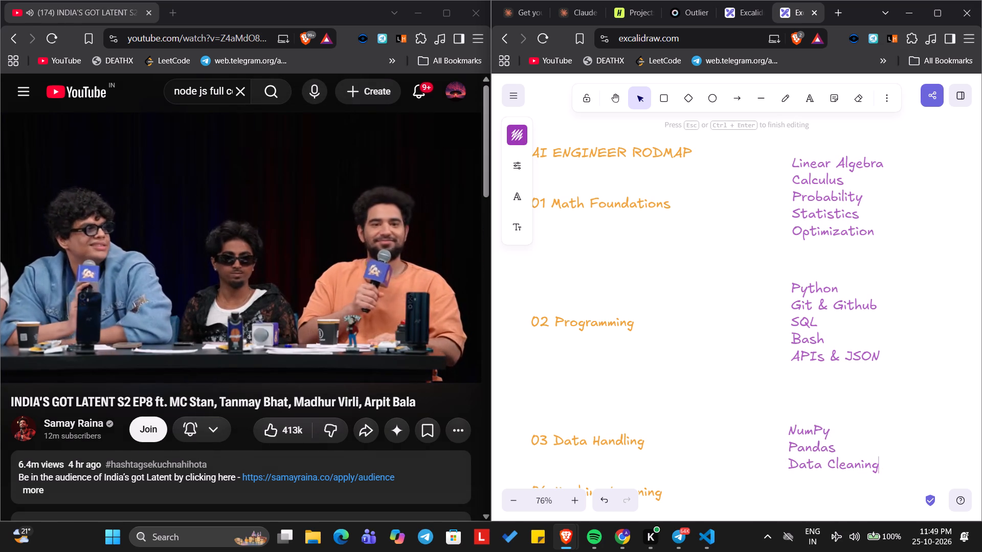
{"action": "key", "text": "Return"}
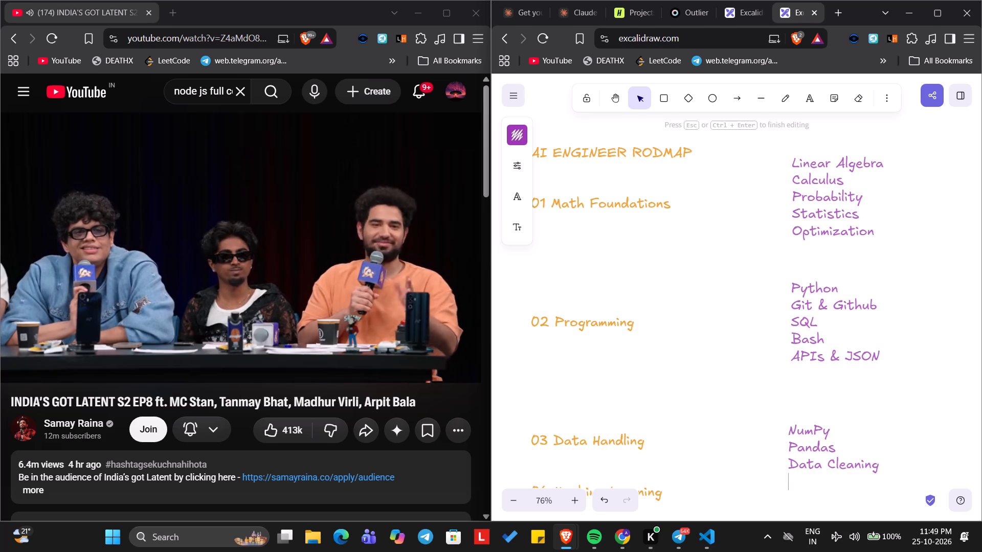
{"action": "type", "text": "Vi"}
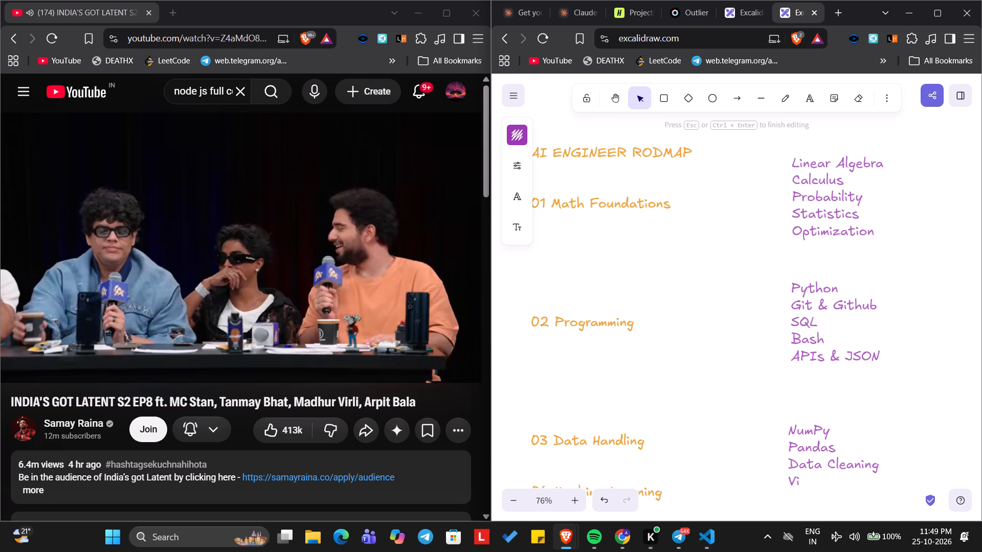
{"action": "type", "text": "du"}
{"action": "key", "text": "s"}
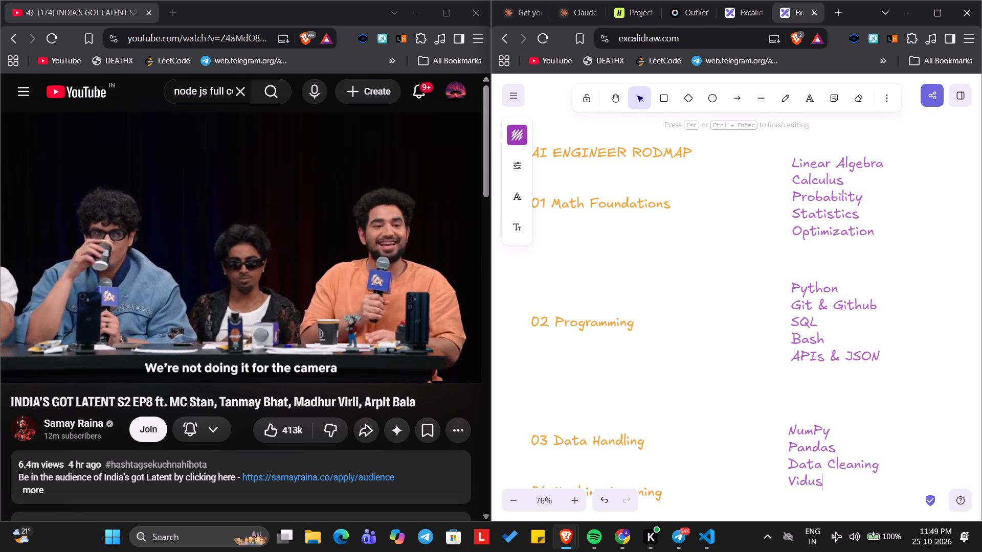
{"action": "key", "text": "BackSpace"}
{"action": "key", "text": "BackSpace"}
{"action": "key", "text": "BackSpace"}
{"action": "key", "text": "d"}
{"action": "key", "text": "BackSpace"}
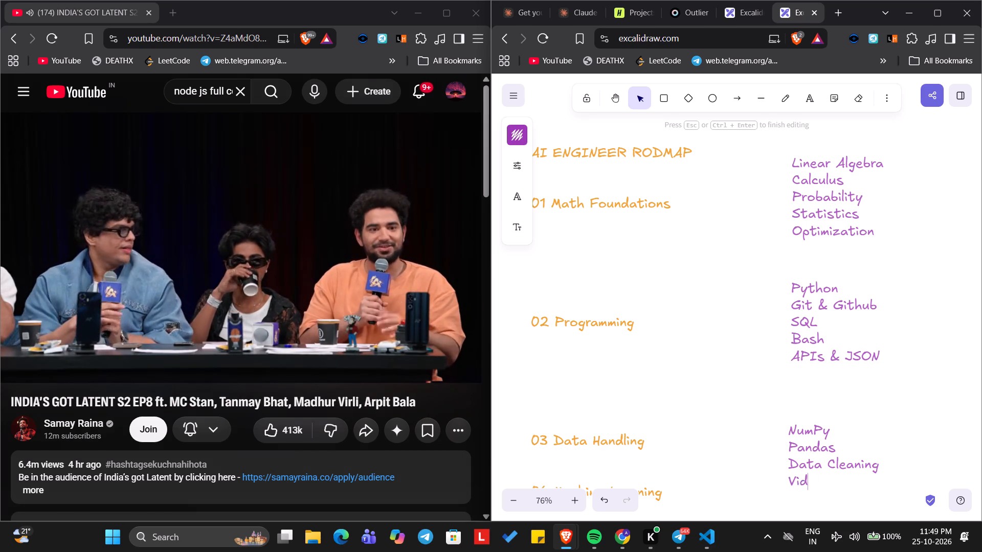
{"action": "key", "text": "s"}
{"action": "type", "text": "ualization"}
{"action": "key", "text": "Return"}
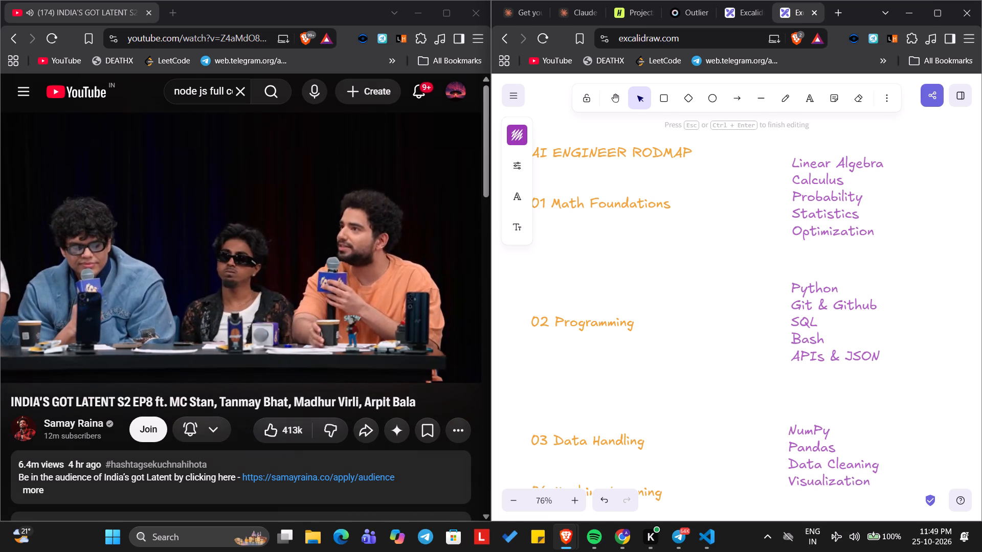
Add the line "Feature Engineering" below "Visualization" in the data handling topic list.
{"action": "type", "text": "Feature W"}
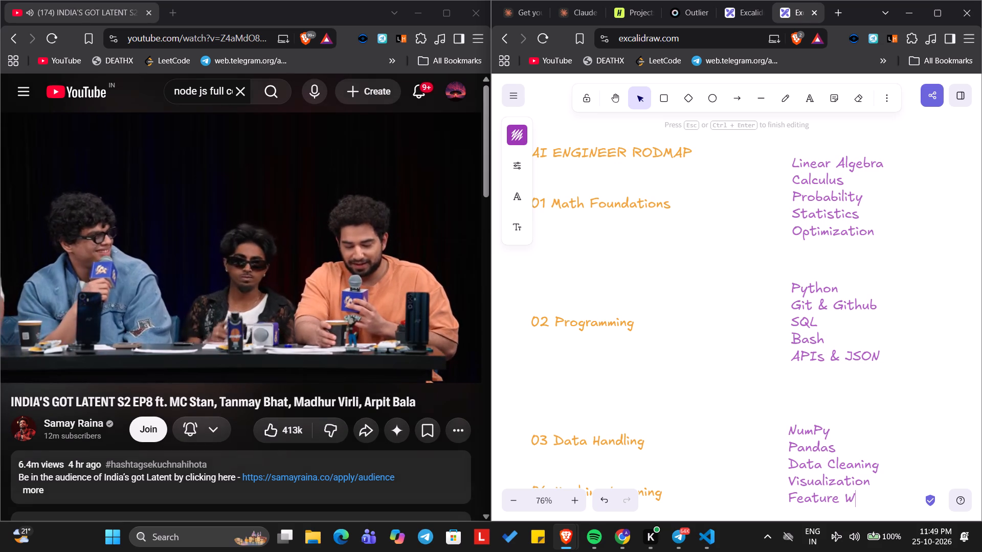
{"action": "key", "text": "shift+BackSpace"}
{"action": "type", "text": "Engineer"}
{"action": "type", "text": "ing"}
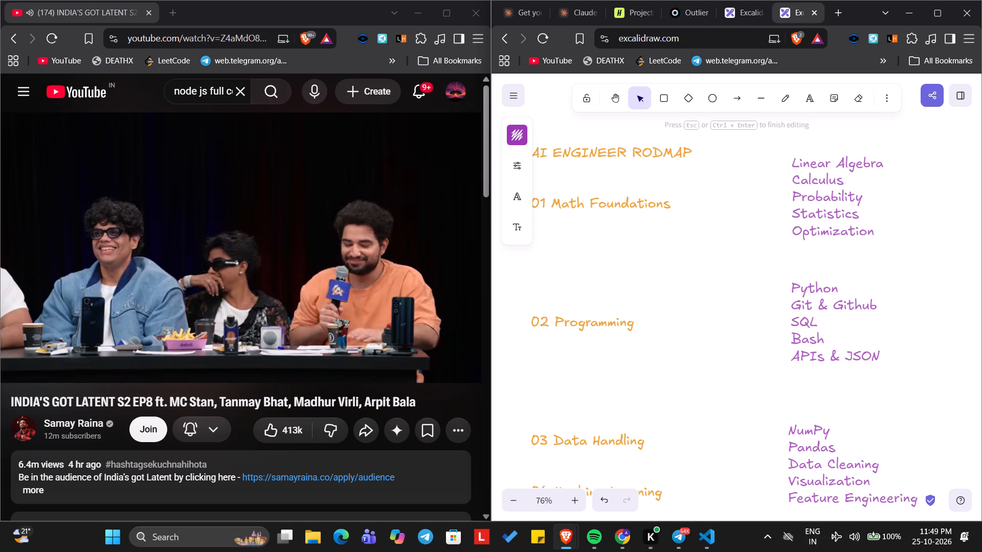
Insert three blank lines between "03 Data Handling" and "04 Machine Learning" in the roadmap text.
{"action": "scroll", "coordinate": [877, 465], "scroll_direction": "down", "scroll_amount": 2}
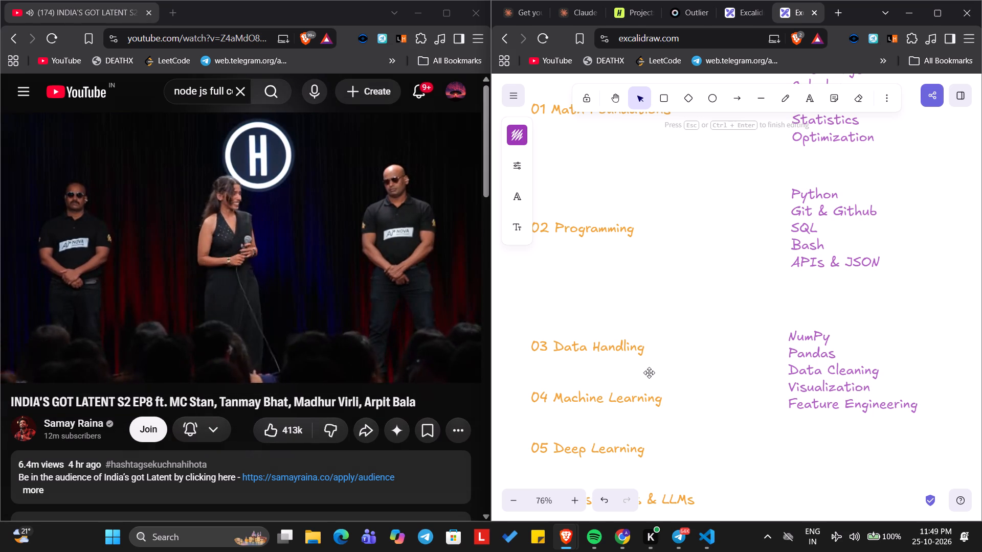
{"action": "left_click", "coordinate": [614, 381]}
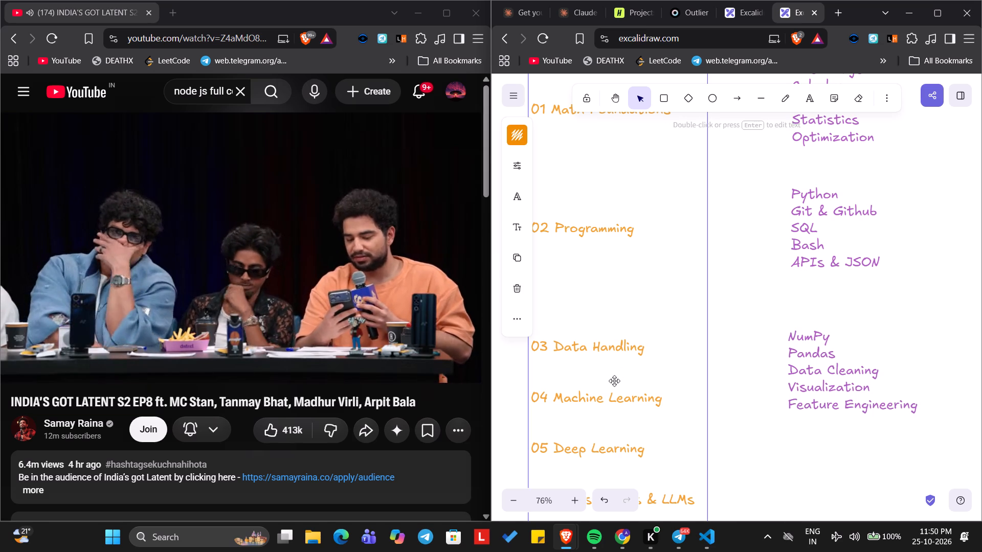
{"action": "left_click", "coordinate": [614, 381]}
{"action": "key", "text": "Return"}
{"action": "key", "text": "Return"}
{"action": "key", "text": "Return"}
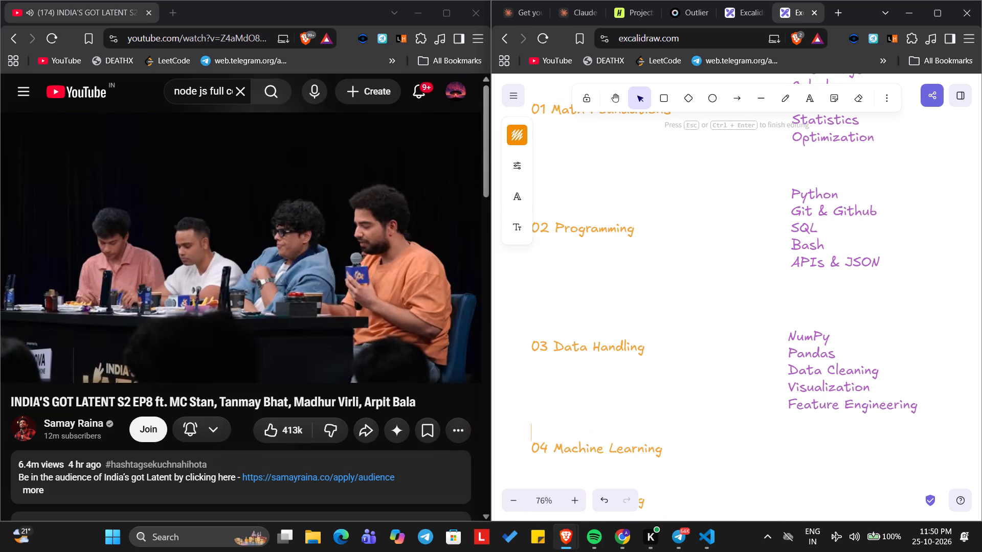
Insert two more blank lines between "03 Data Handling" and "04 Machine Learning" in the roadmap text.
{"action": "key", "text": "Return"}
{"action": "scroll", "coordinate": [614, 381], "scroll_direction": "down", "scroll_amount": 1}
{"action": "key", "text": "Return"}
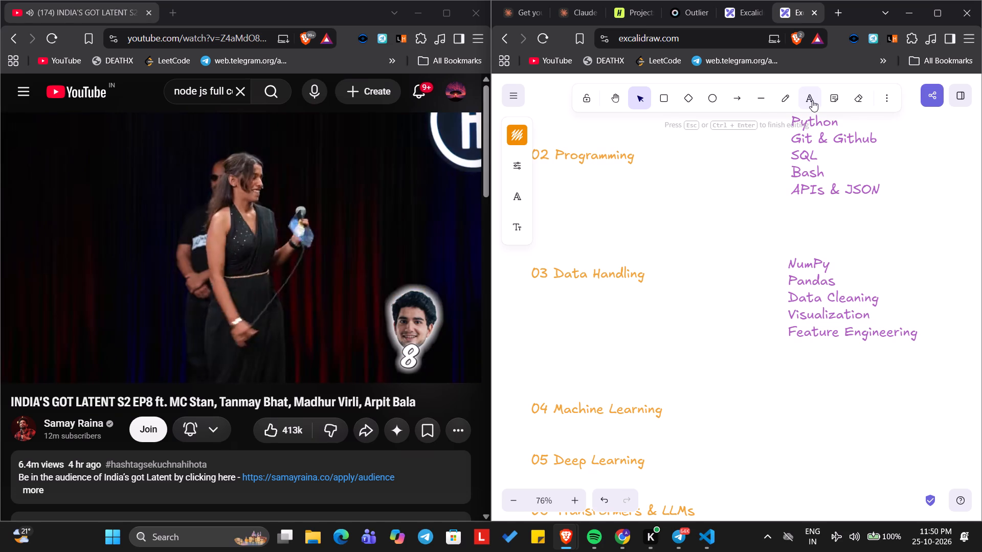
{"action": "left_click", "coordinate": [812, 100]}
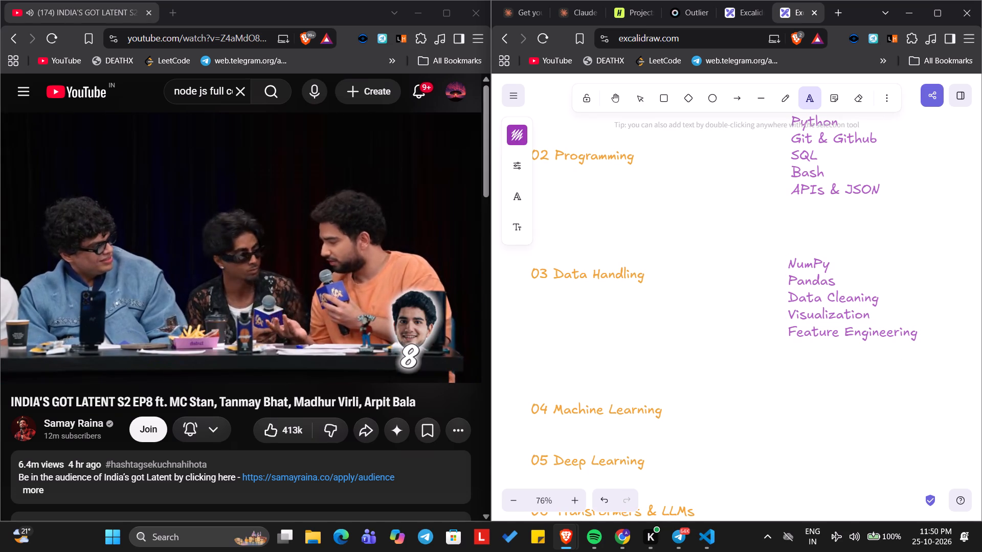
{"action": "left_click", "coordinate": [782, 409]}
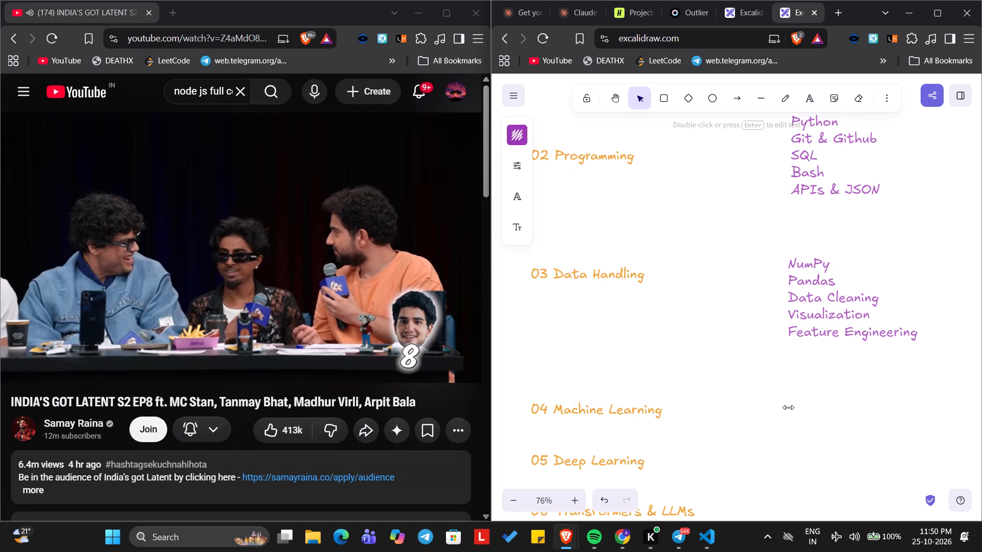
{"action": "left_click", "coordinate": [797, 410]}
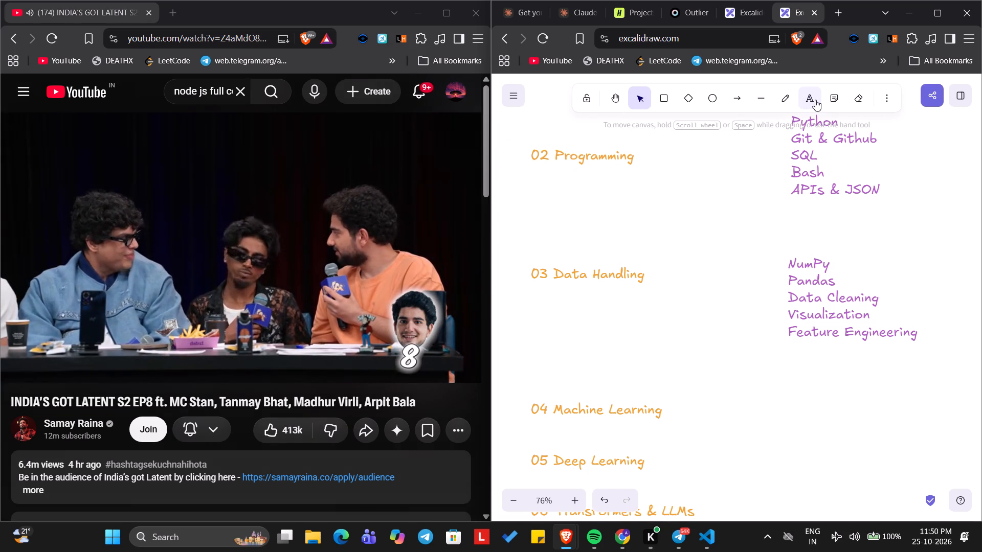
Start a purple topic list beside "04 Machine Learning" with "Supervised Learning" as its first topic, followed by a new line.
{"action": "left_click", "coordinate": [815, 100]}
{"action": "left_click", "coordinate": [791, 401]}
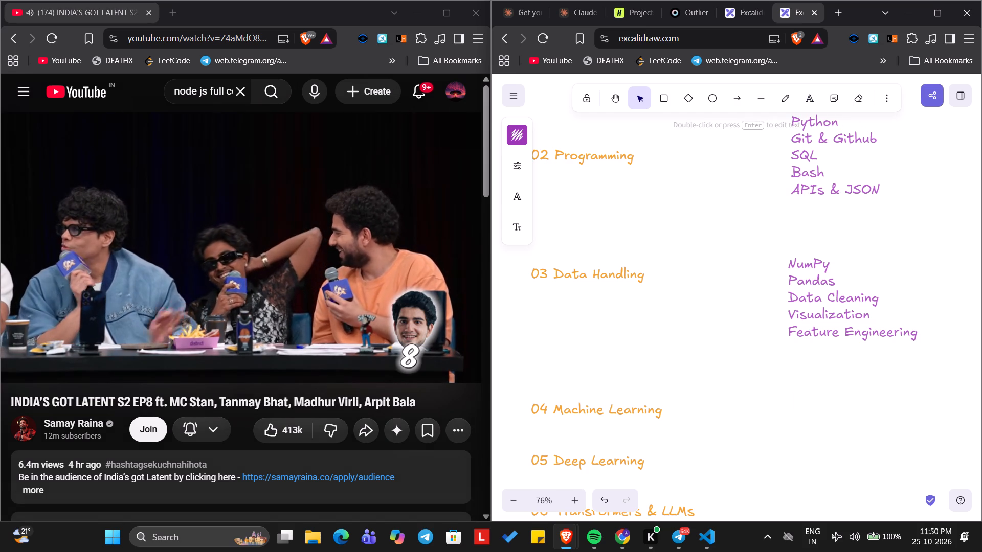
{"action": "key", "text": "Return"}
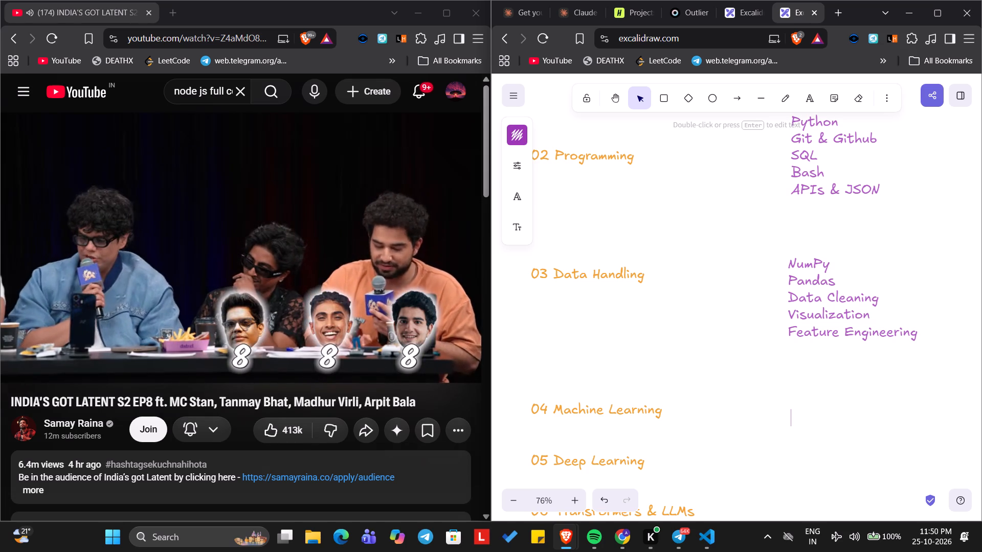
{"action": "type", "text": "Super"}
{"action": "type", "text": "vised"}
{"action": "key", "text": "space"}
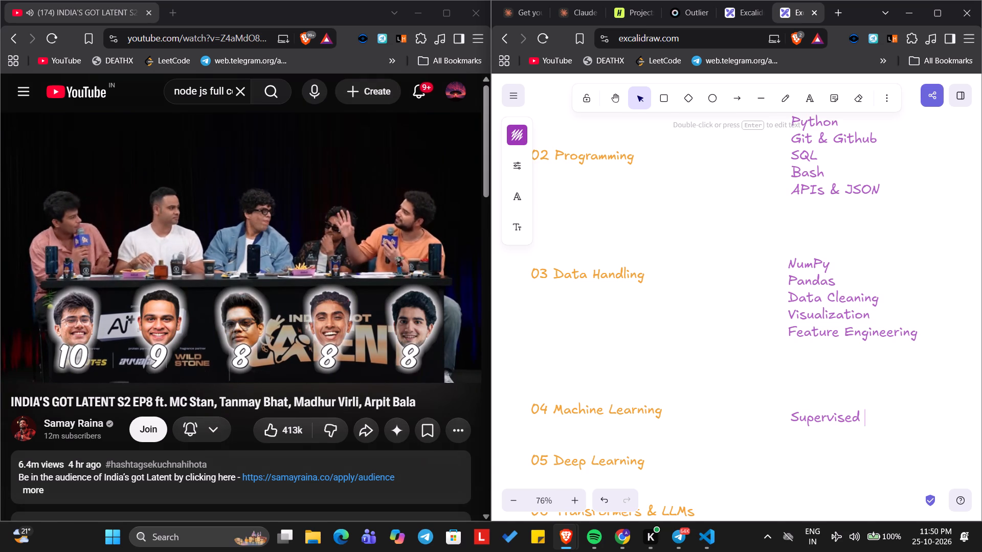
{"action": "type", "text": "Learning"}
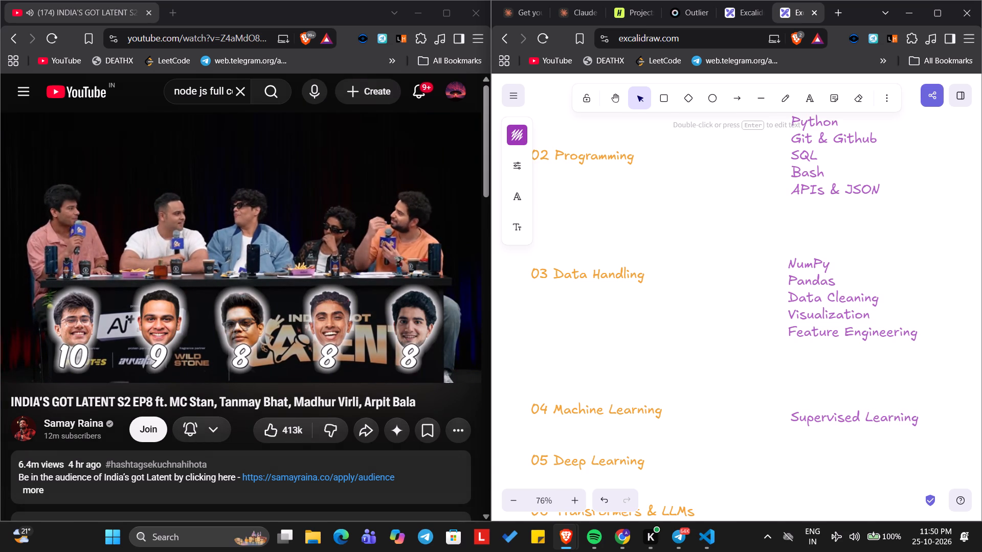
{"action": "key", "text": "Return"}
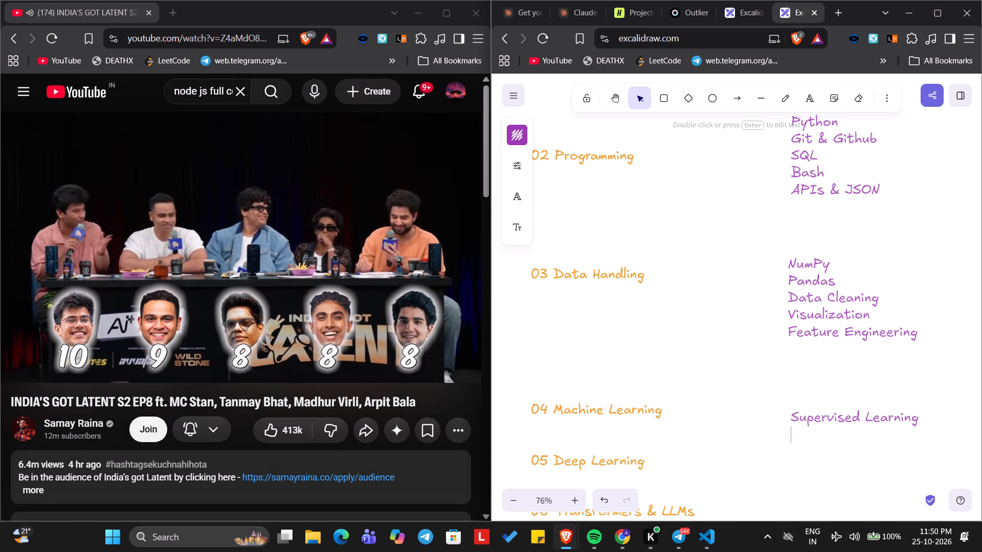
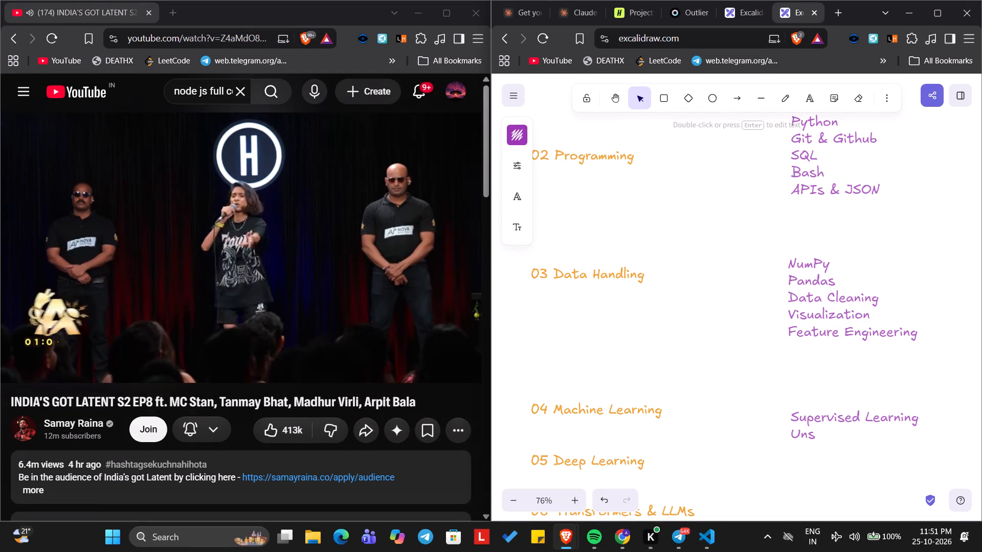
Complete the second machine learning topic as "Unsupervised Learning", followed by a new line.
{"action": "type", "text": "uper"}
{"action": "type", "text": "vised"}
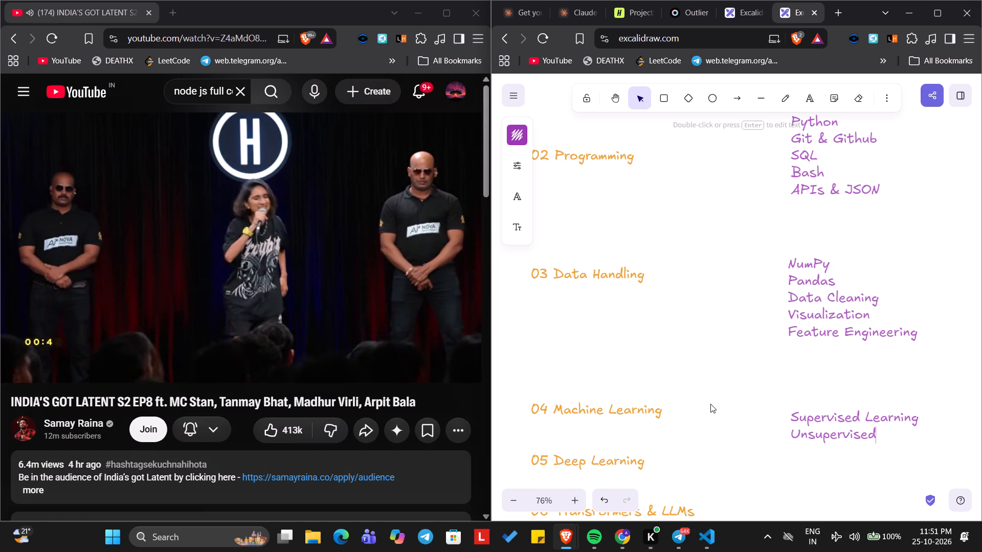
{"action": "key", "text": "space"}
{"action": "type", "text": "Learning"}
{"action": "key", "text": "Return"}
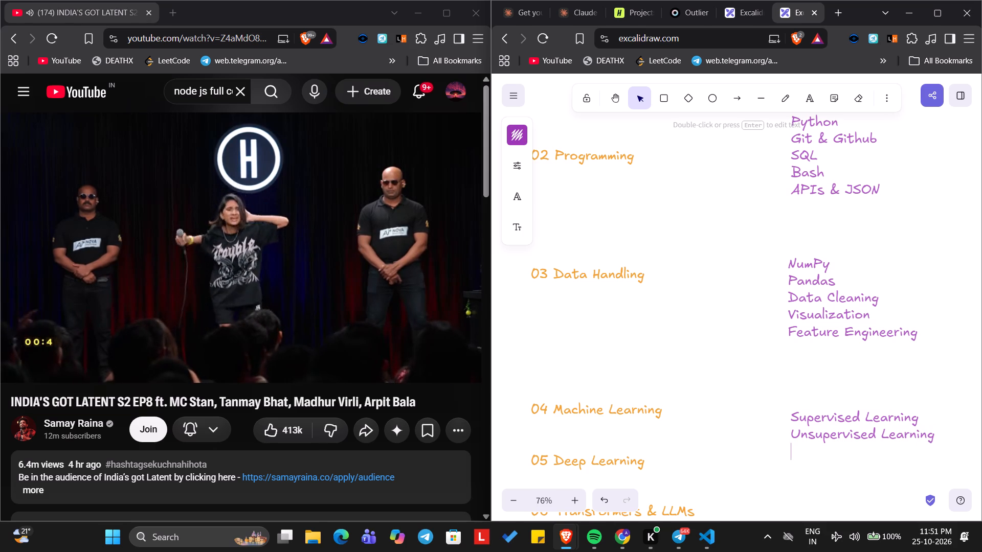
Add "Scikit-Learn" as the third machine learning topic, followed by a new line.
{"action": "type", "text": "Scikit"}
{"action": "key", "text": "space"}
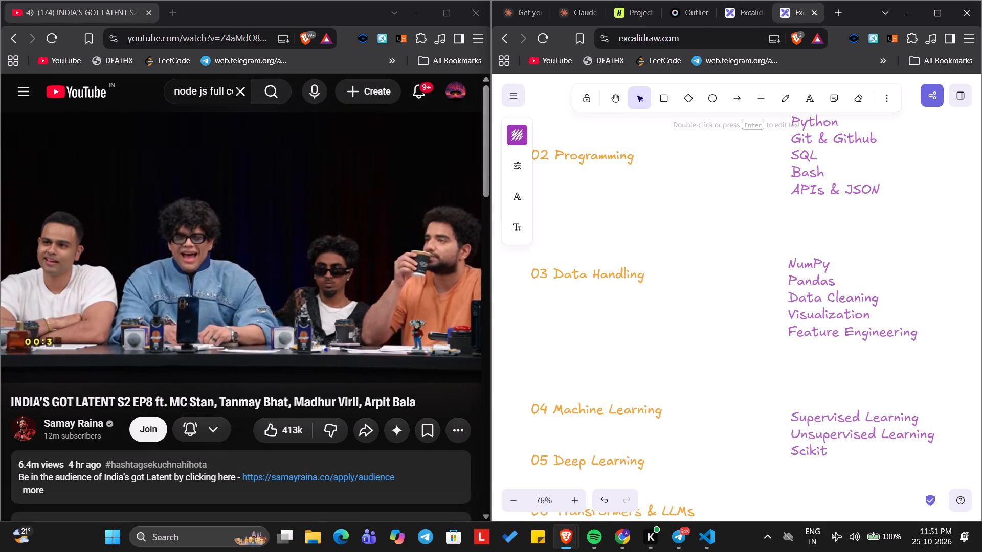
{"action": "key", "text": "BackSpace"}
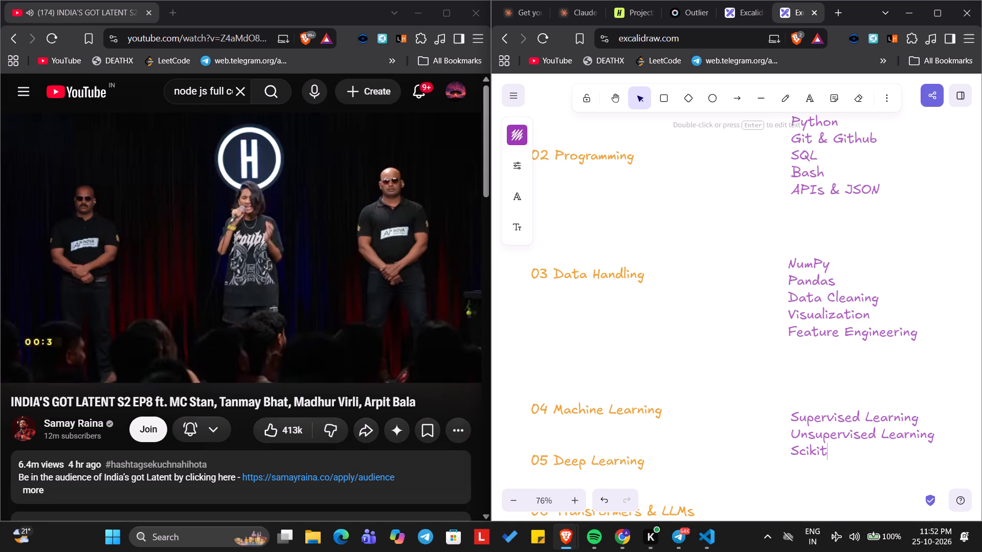
{"action": "key", "text": "minus"}
{"action": "type", "text": "Lea"}
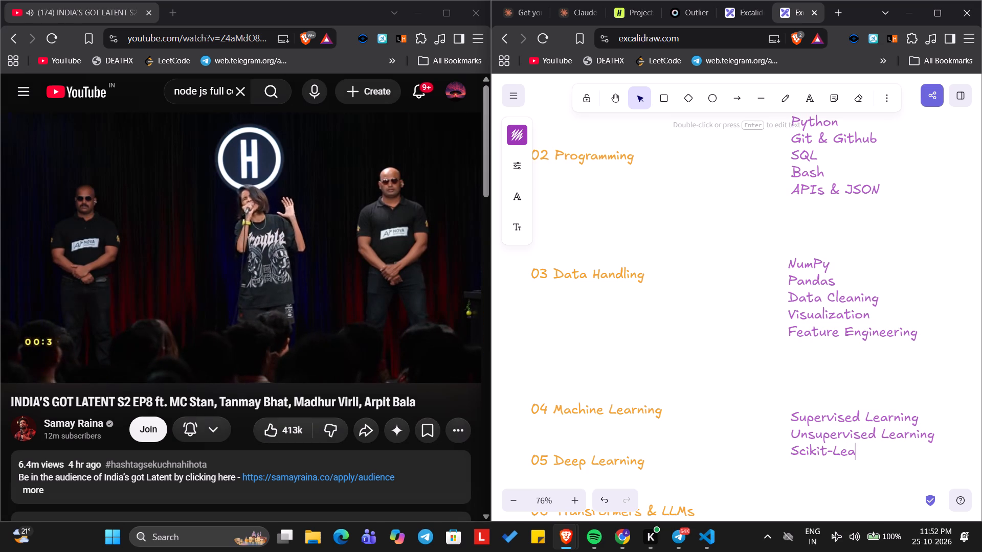
{"action": "type", "text": "rn"}
{"action": "key", "text": "Return"}
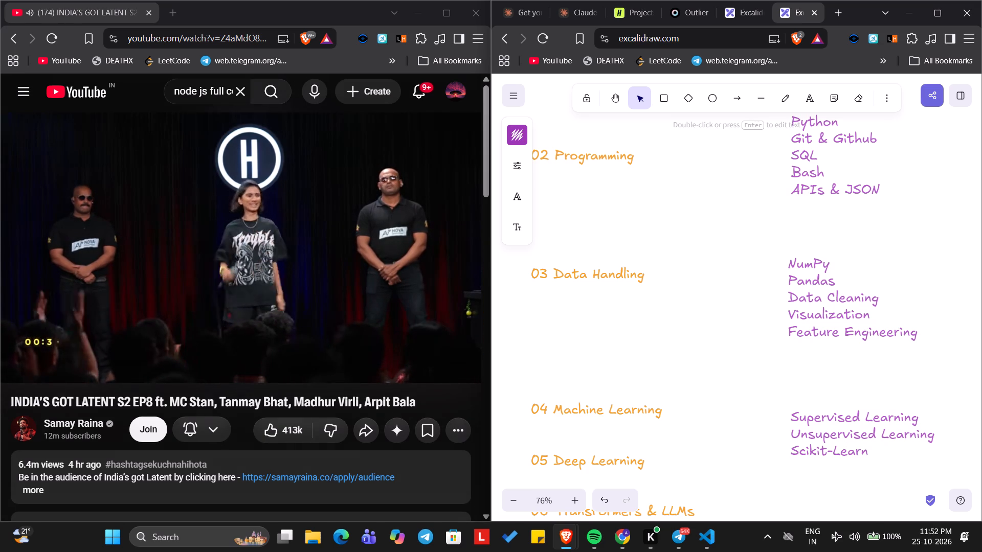
Add "Model Evaluation" below "Scikit-Learn" in the machine learning topic list, followed by a new line.
{"action": "type", "text": "Model E"}
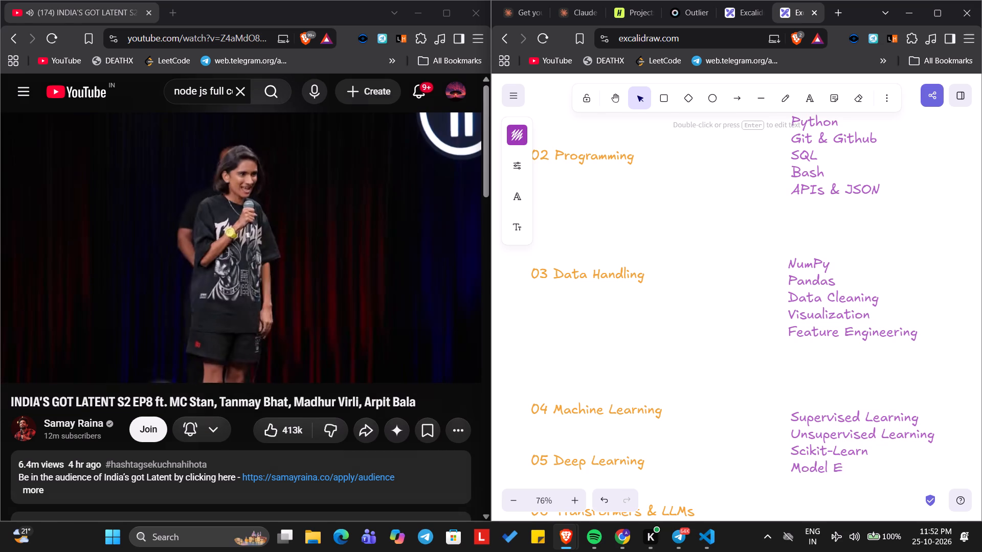
{"action": "type", "text": "valuation"}
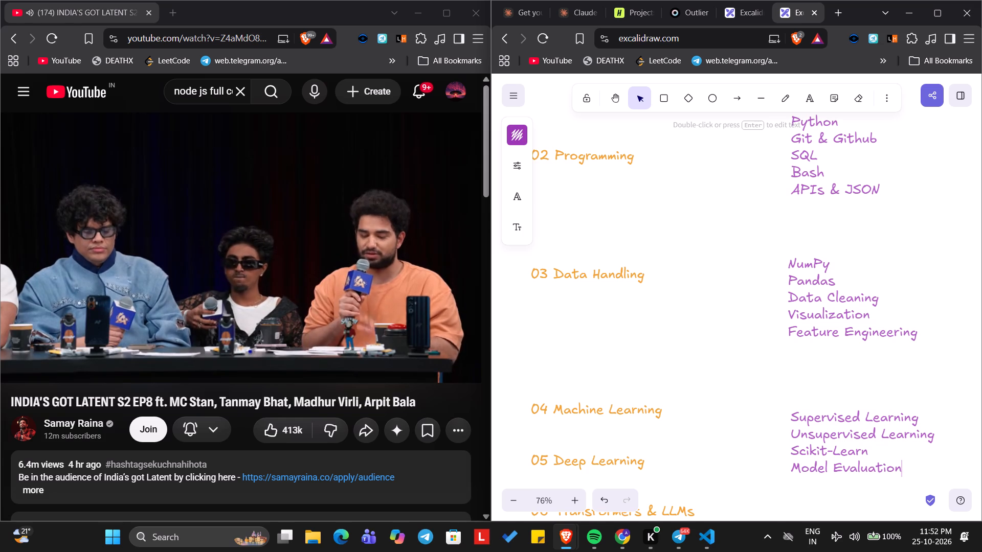
{"action": "key", "text": "Return"}
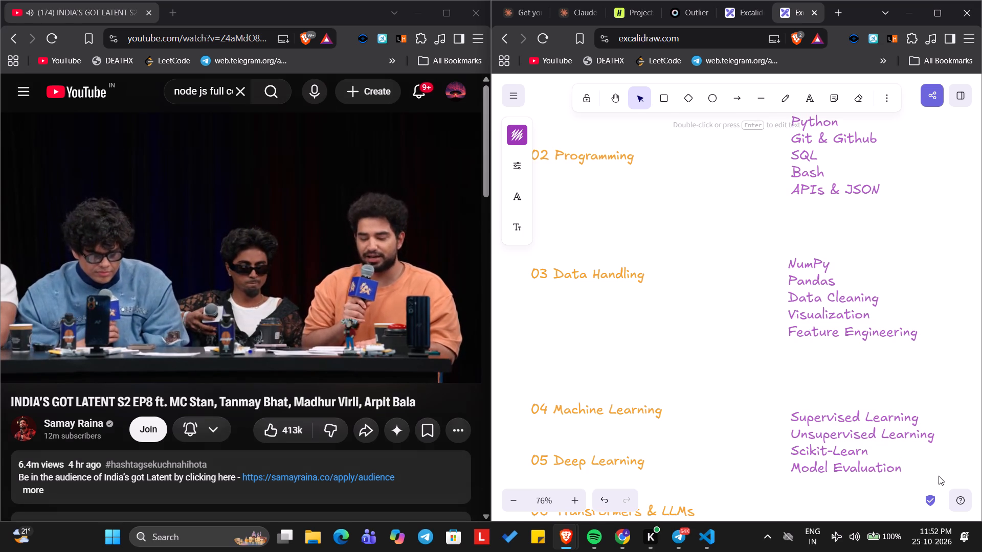
Add "Overfitting & Regularization" as the last topic in the machine learning list.
{"action": "type", "text": "Overi"}
{"action": "key", "text": "BackSpace"}
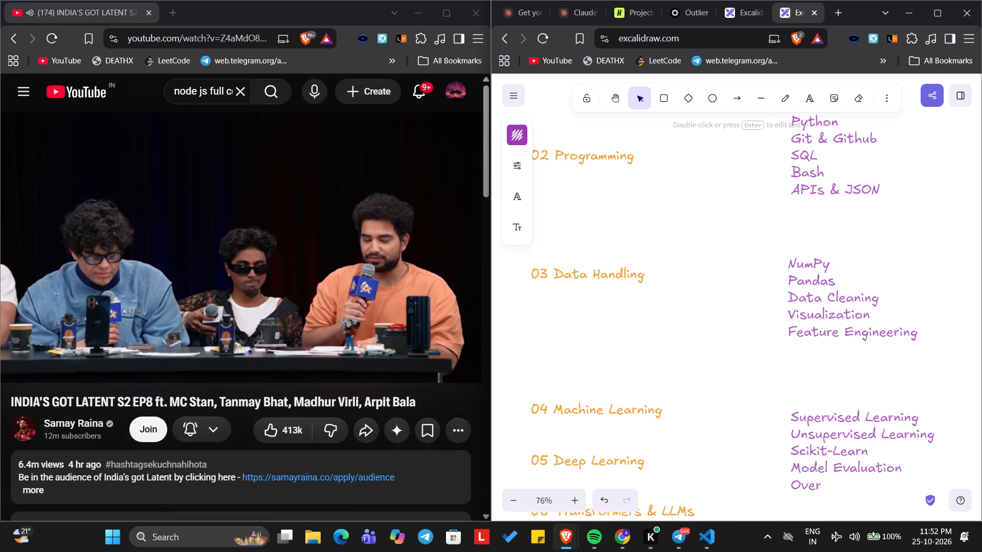
{"action": "type", "text": "fitting"}
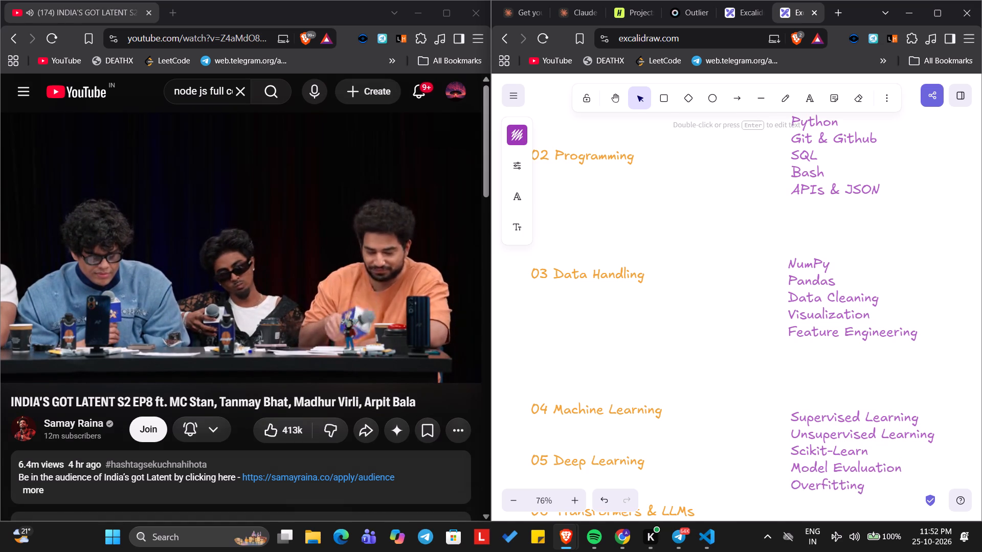
{"action": "key", "text": "space"}
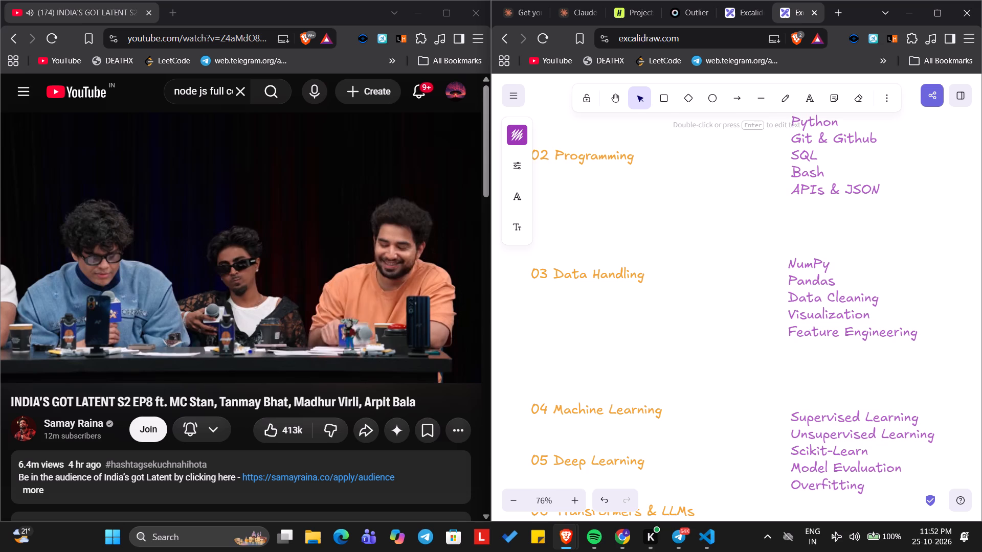
{"action": "type", "text": "&"}
{"action": "key", "text": "space"}
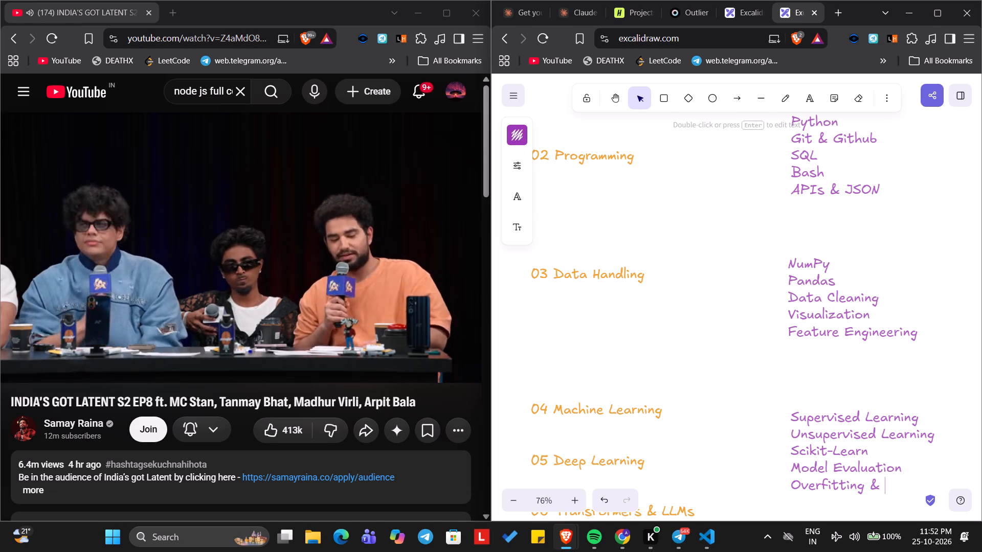
{"action": "type", "text": "Regu"}
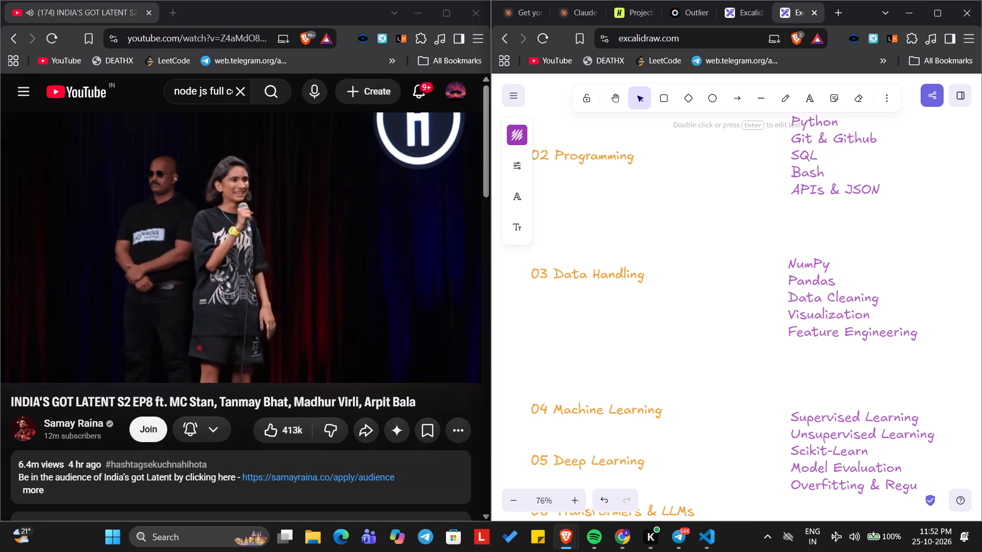
{"action": "type", "text": "larization"}
Insert six blank lines between "04 Machine Learning" and "05 Deep Learning" in the roadmap text.
{"action": "scroll", "coordinate": [939, 476], "scroll_direction": "down", "scroll_amount": 1}
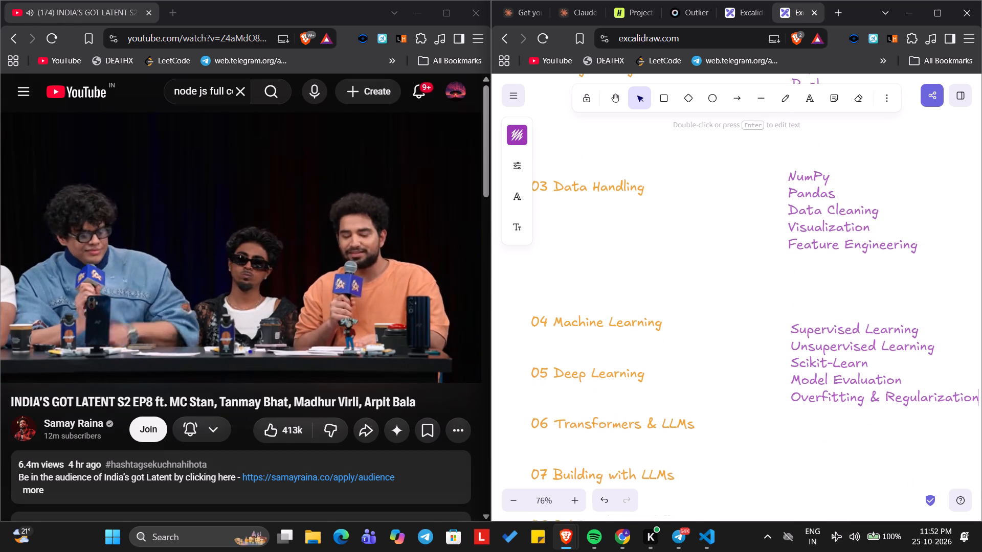
{"action": "scroll", "coordinate": [939, 476], "scroll_direction": "down", "scroll_amount": 1}
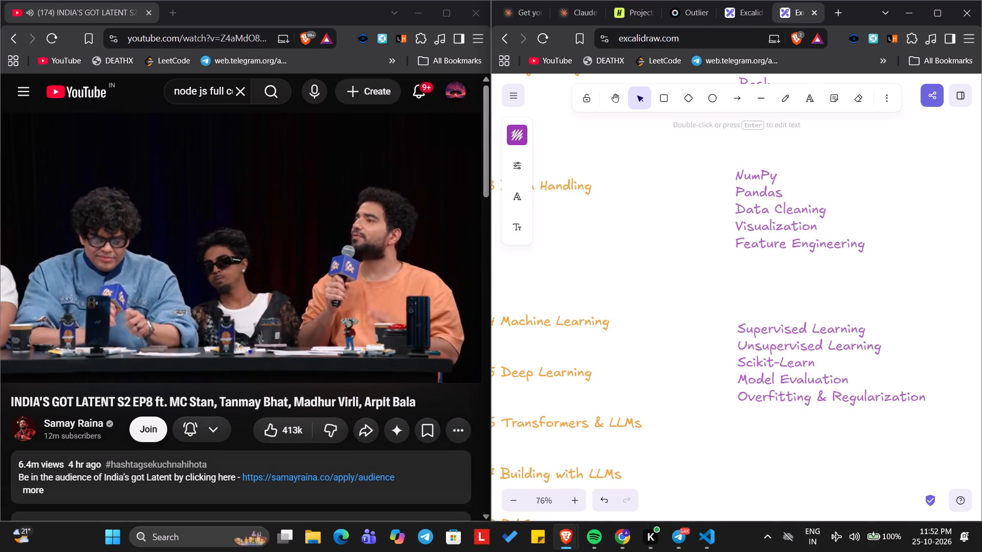
{"action": "scroll", "coordinate": [939, 476], "scroll_direction": "right", "scroll_amount": 1}
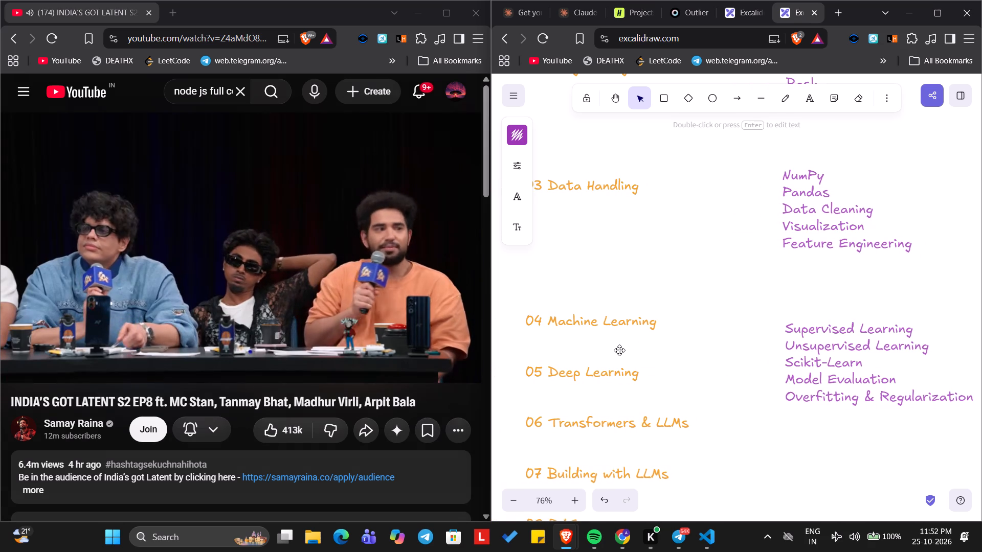
{"action": "left_click", "coordinate": [619, 350]}
{"action": "left_click", "coordinate": [619, 350]}
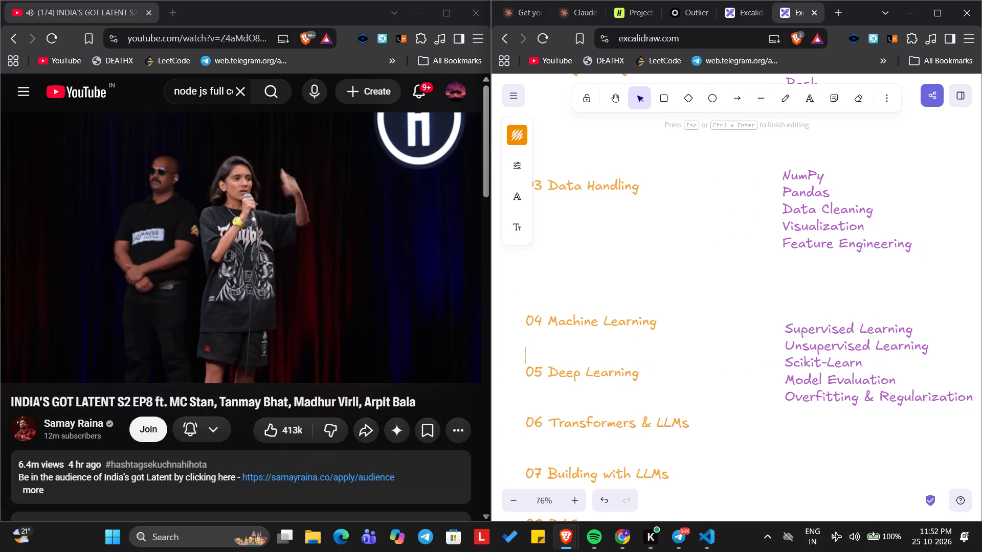
{"action": "key", "text": "Return"}
{"action": "key", "text": "Return"}
{"action": "key", "text": "Return"}
{"action": "key", "text": "Return"}
{"action": "key", "text": "Return"}
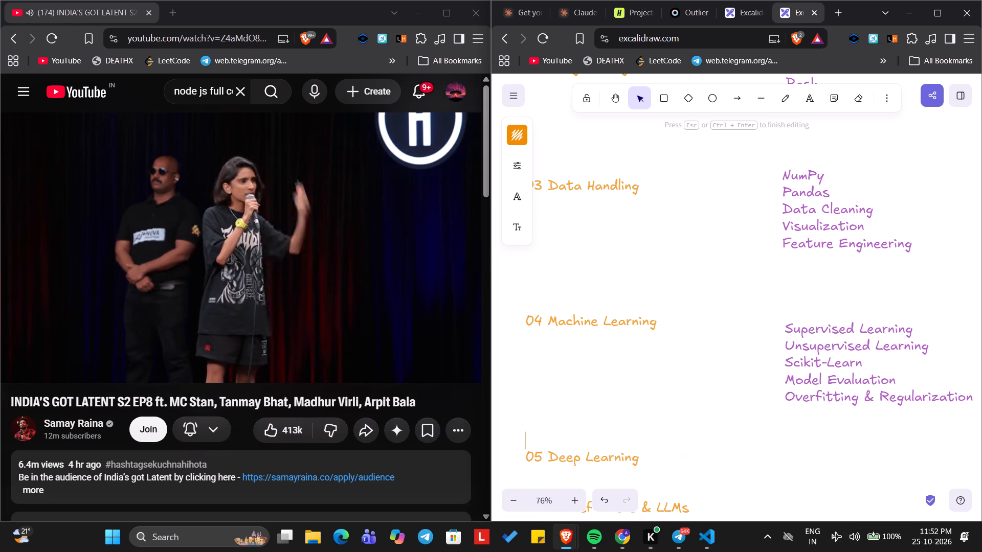
{"action": "scroll", "coordinate": [619, 350], "scroll_direction": "down", "scroll_amount": 1}
{"action": "key", "text": "Return"}
Insert three blank lines between "05 Deep Learning" and "06 Transformers & LLMs" in the roadmap text.
{"action": "scroll", "coordinate": [619, 350], "scroll_direction": "down", "scroll_amount": 1}
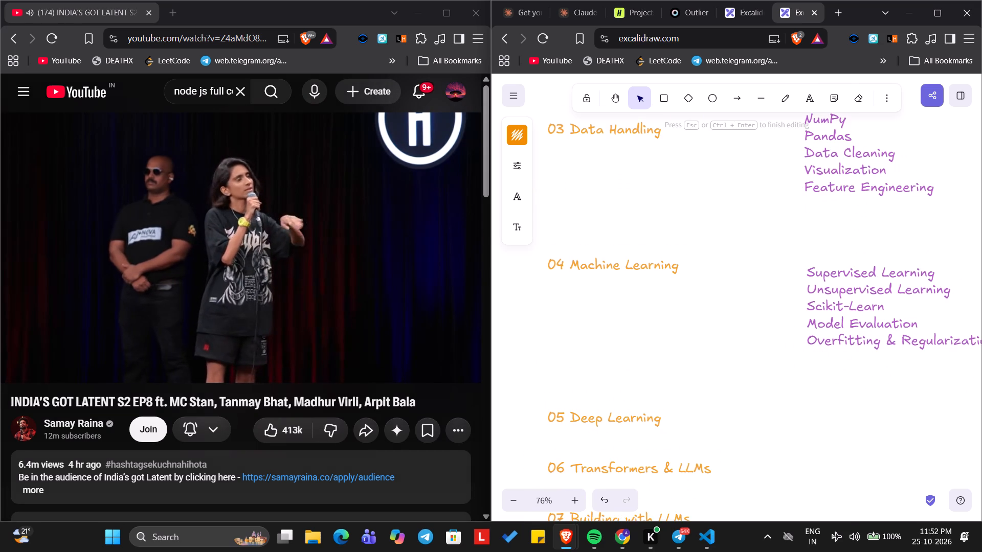
{"action": "scroll", "coordinate": [619, 350], "scroll_direction": "down", "scroll_amount": 1}
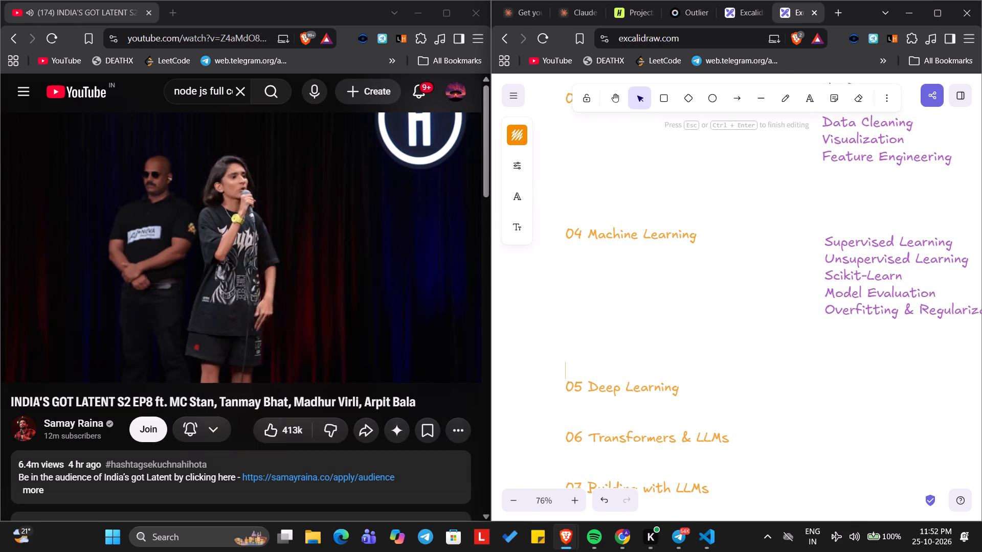
{"action": "left_click", "coordinate": [608, 410]}
{"action": "key", "text": "Return"}
{"action": "key", "text": "Return"}
{"action": "key", "text": "Return"}
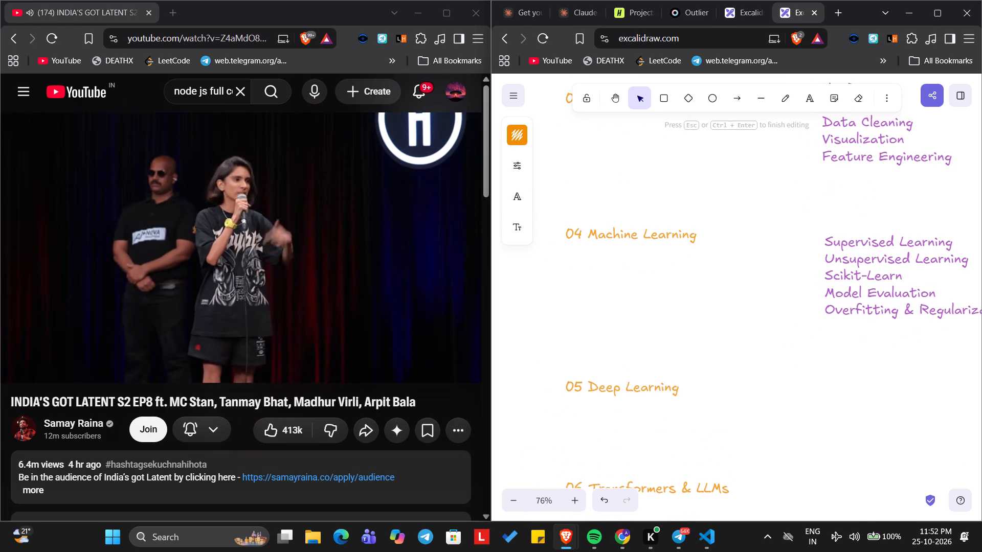
{"action": "left_click", "coordinate": [686, 388]}
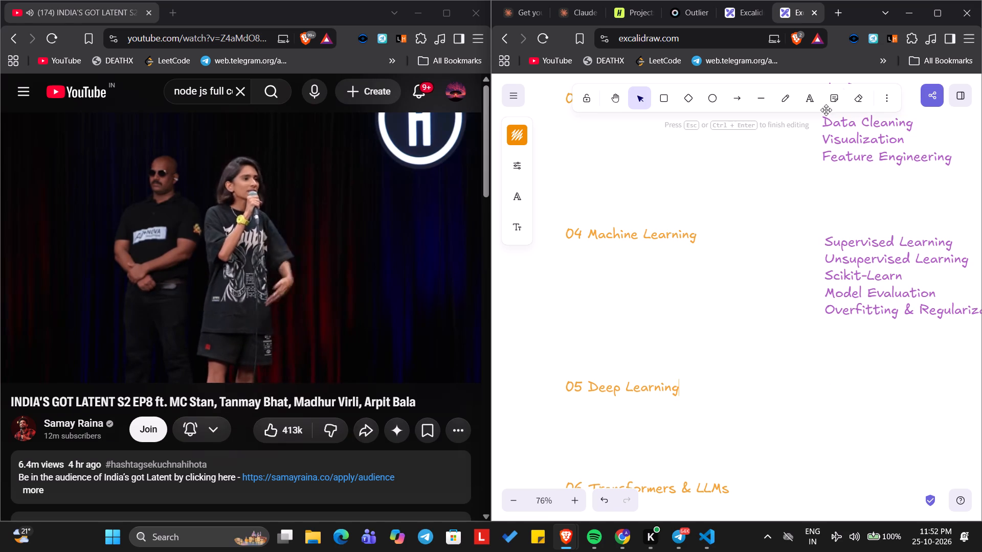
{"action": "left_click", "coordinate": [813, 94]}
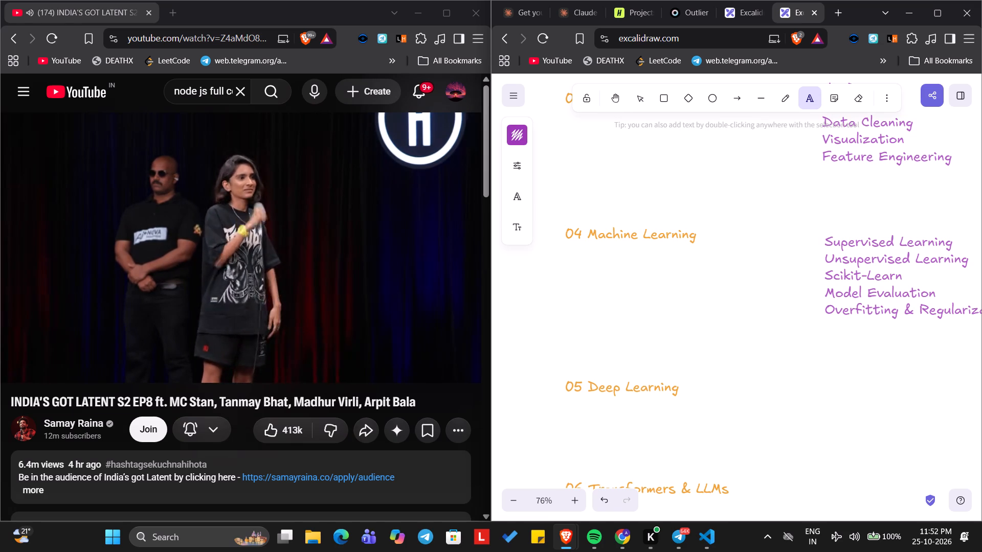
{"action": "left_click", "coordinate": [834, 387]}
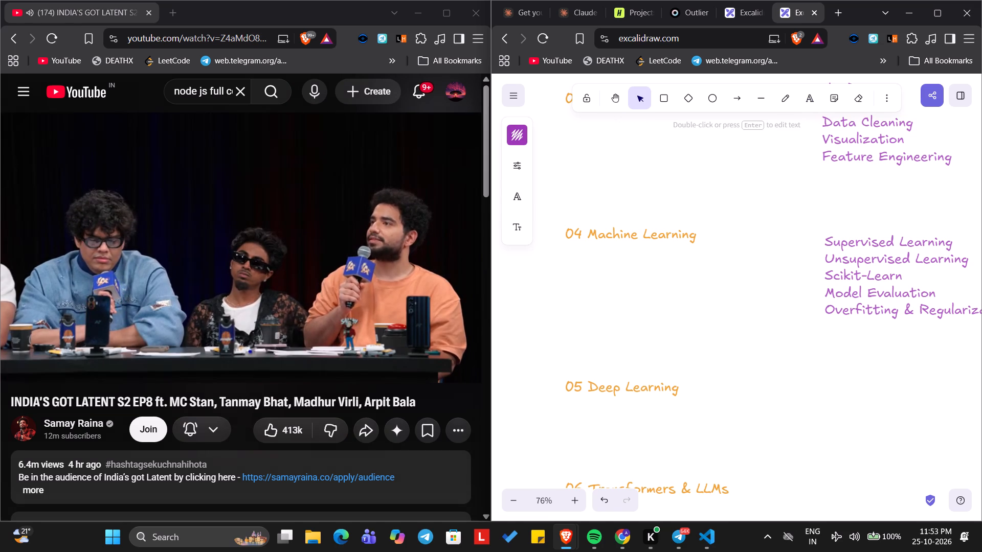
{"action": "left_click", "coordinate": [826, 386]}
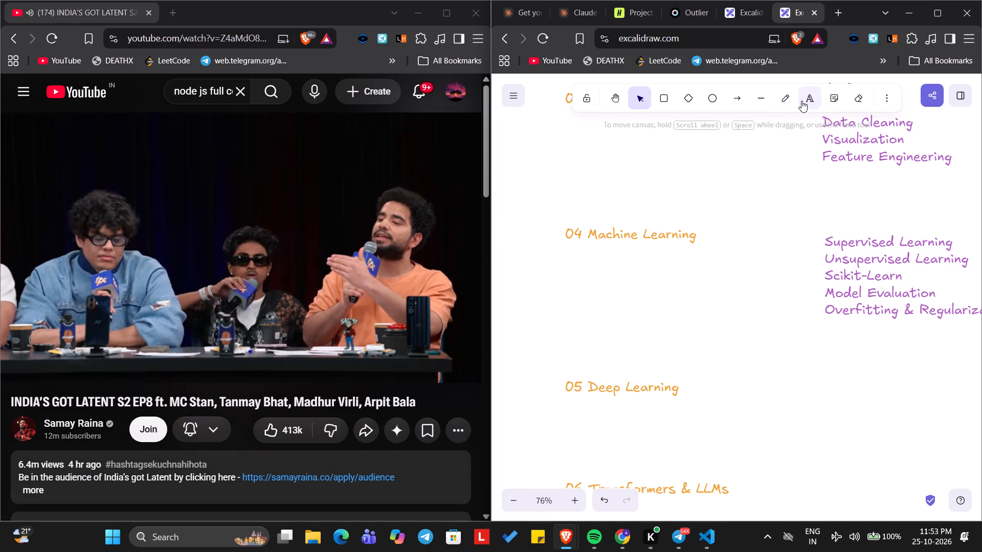
Start a purple topic list beside "05 Deep Learning" with a blank line, "Neural Networks" as its first topic, and a new line.
{"action": "left_click", "coordinate": [803, 101]}
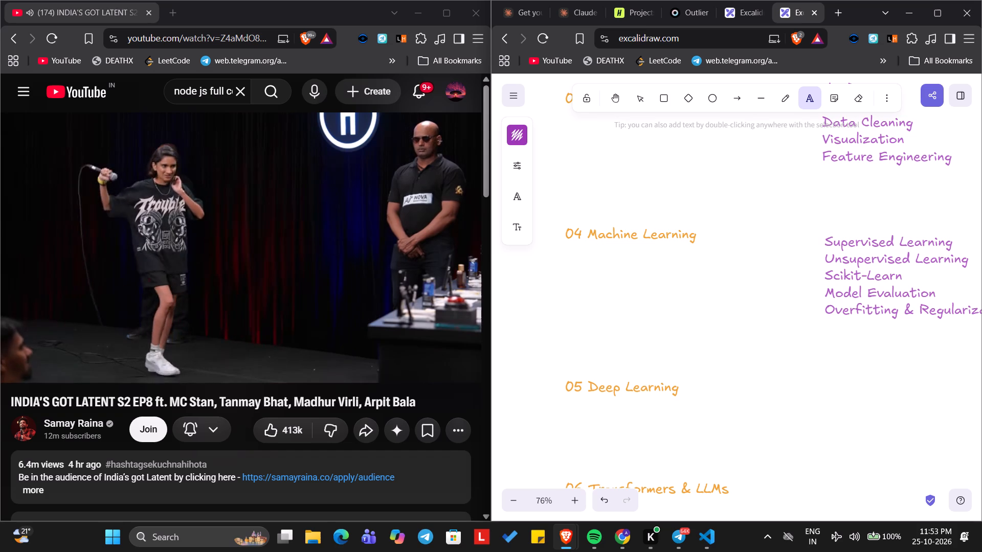
{"action": "left_click", "coordinate": [831, 375]}
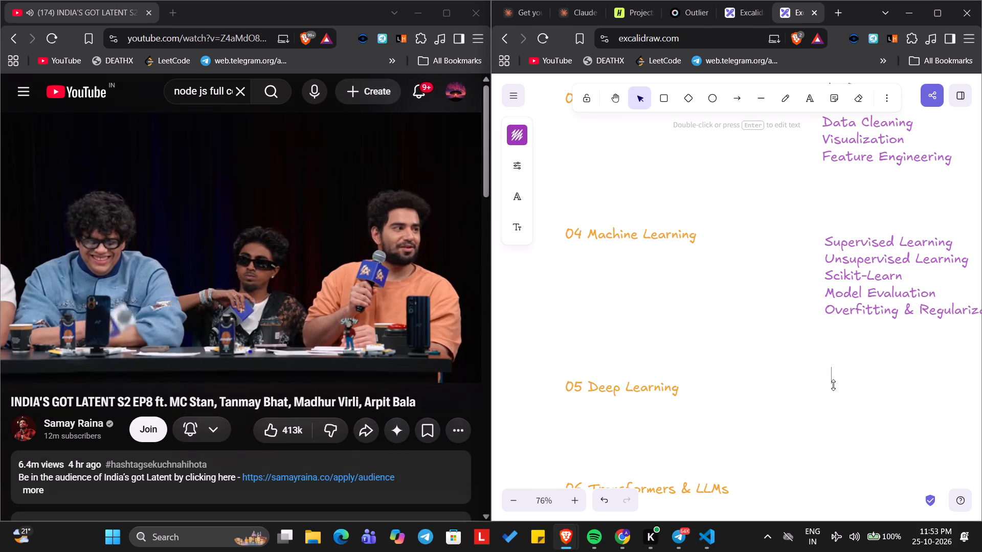
{"action": "key", "text": "Return"}
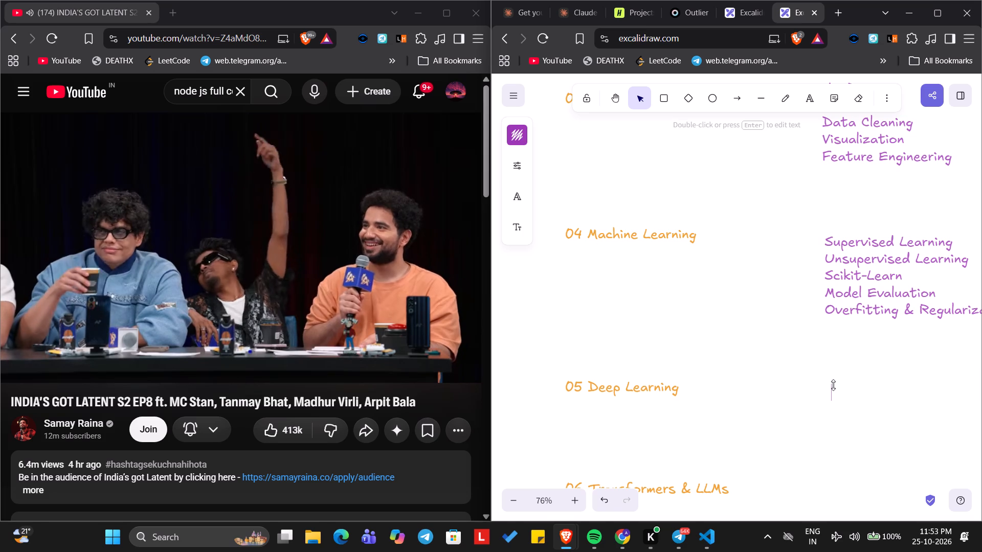
{"action": "type", "text": "Ni"}
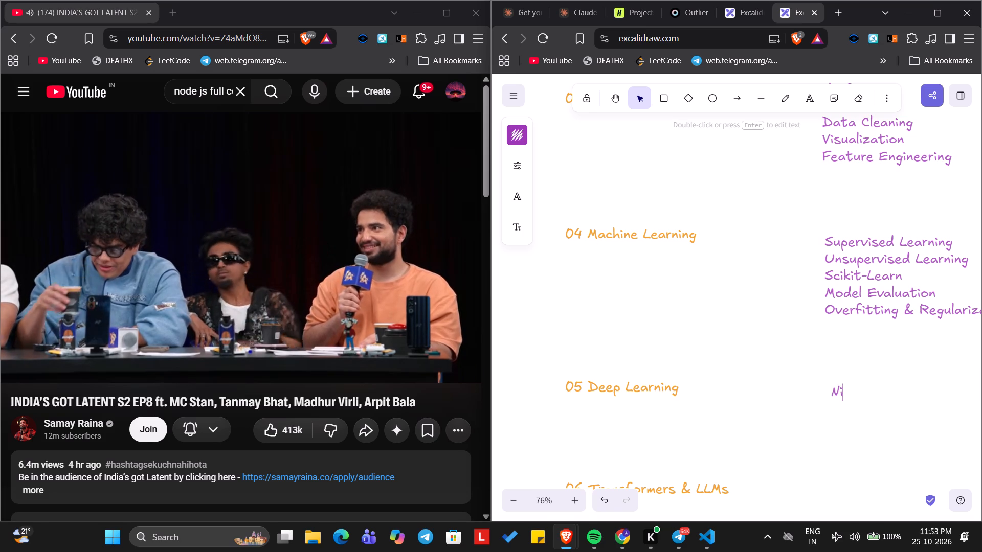
{"action": "key", "text": "BackSpace"}
{"action": "type", "text": "eu"}
{"action": "type", "text": "ral"}
{"action": "key", "text": "space"}
{"action": "type", "text": "Netw"}
{"action": "type", "text": "ork"}
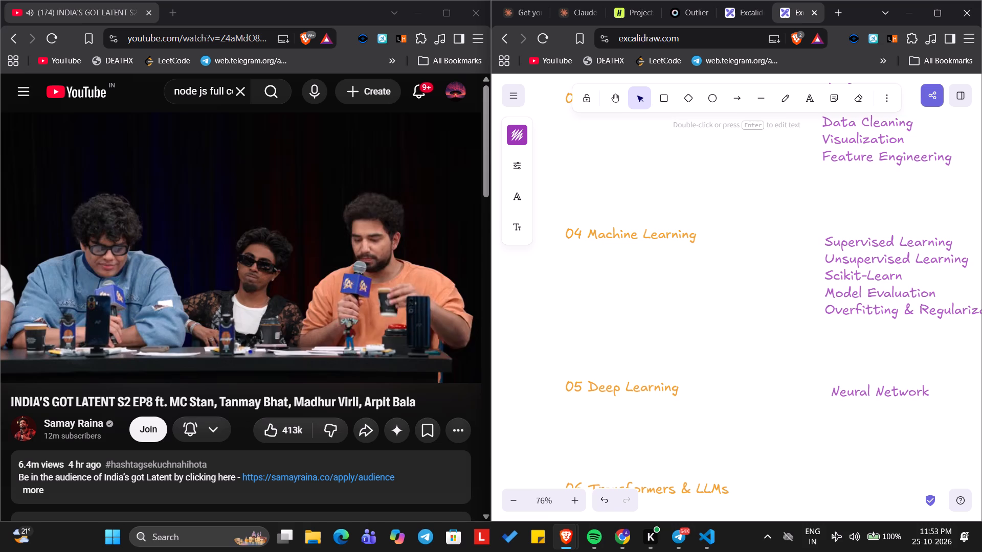
{"action": "key", "text": "s"}
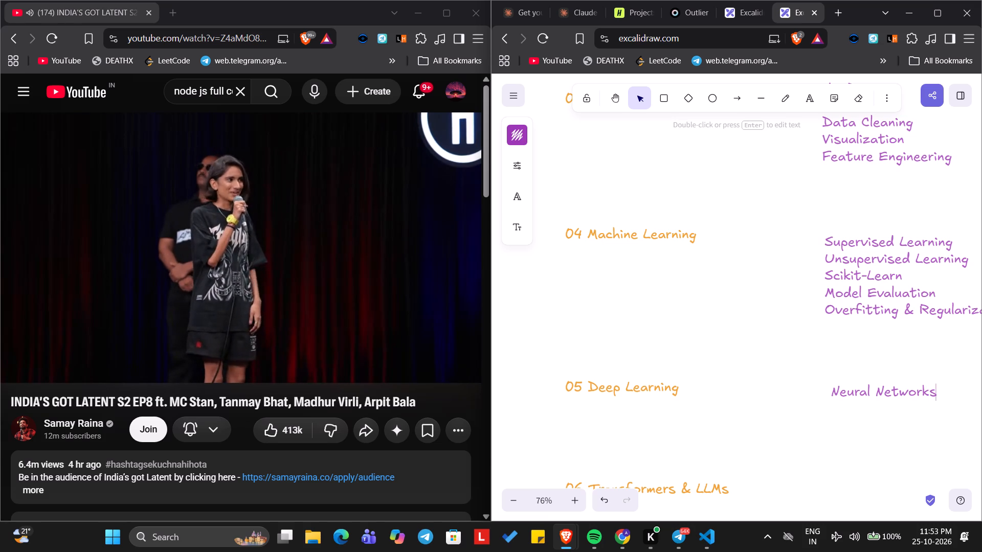
{"action": "key", "text": "Return"}
Add "Backpropogation" as the second topic in the deep learning list and start a new line below it.
{"action": "key", "text": "shift+b"}
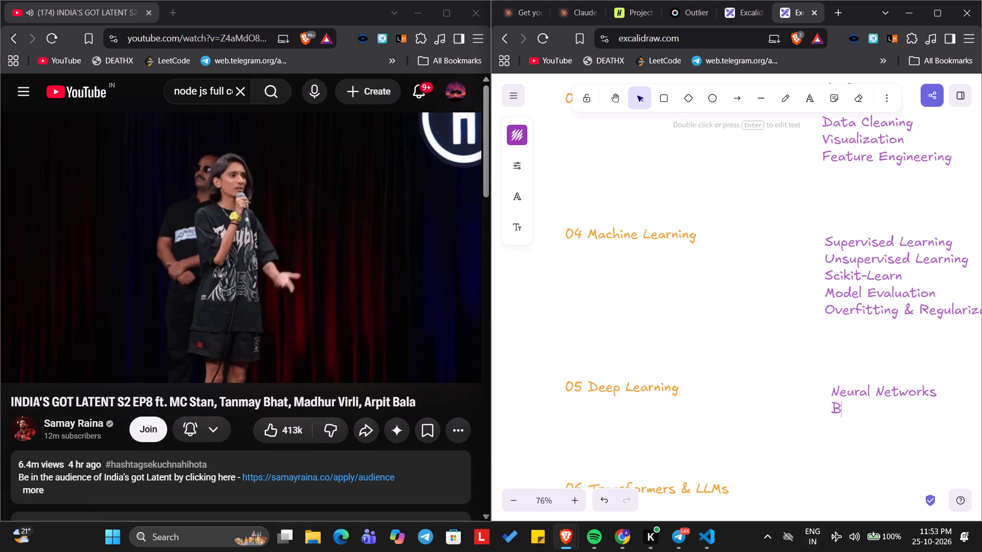
{"action": "type", "text": "ak"}
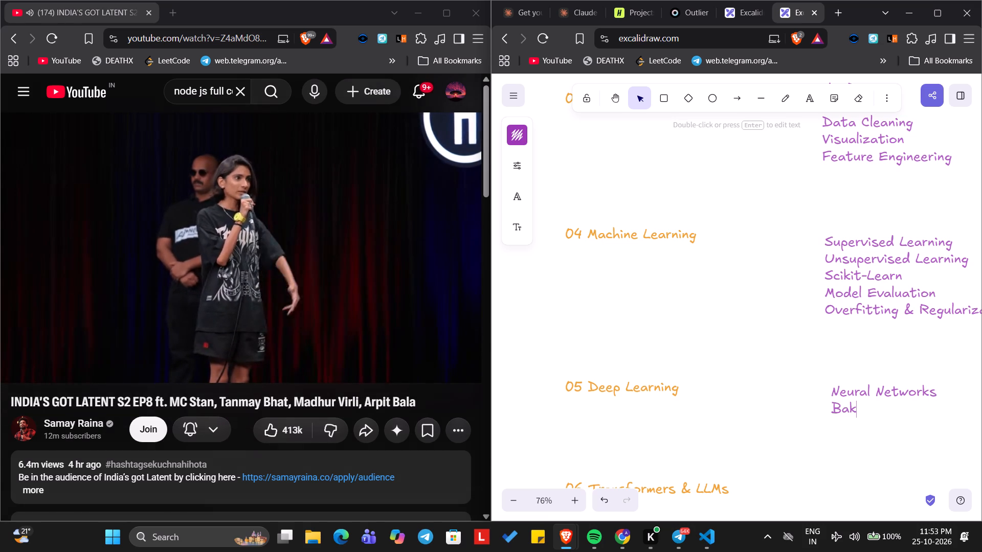
{"action": "key", "text": "BackSpace"}
{"action": "type", "text": "ck"}
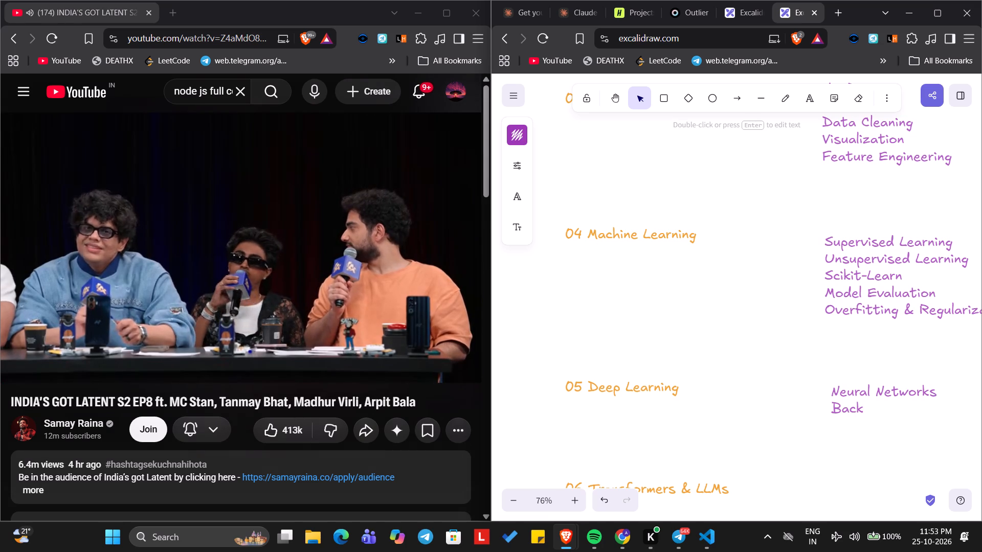
{"action": "type", "text": "pe"}
{"action": "key", "text": "BackSpace"}
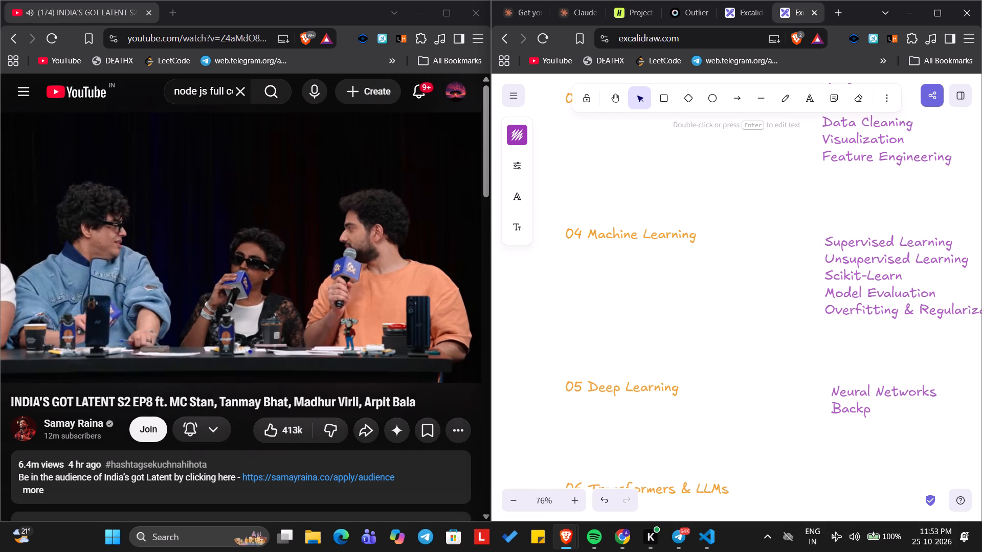
{"action": "key", "text": "r"}
{"action": "type", "text": "op"}
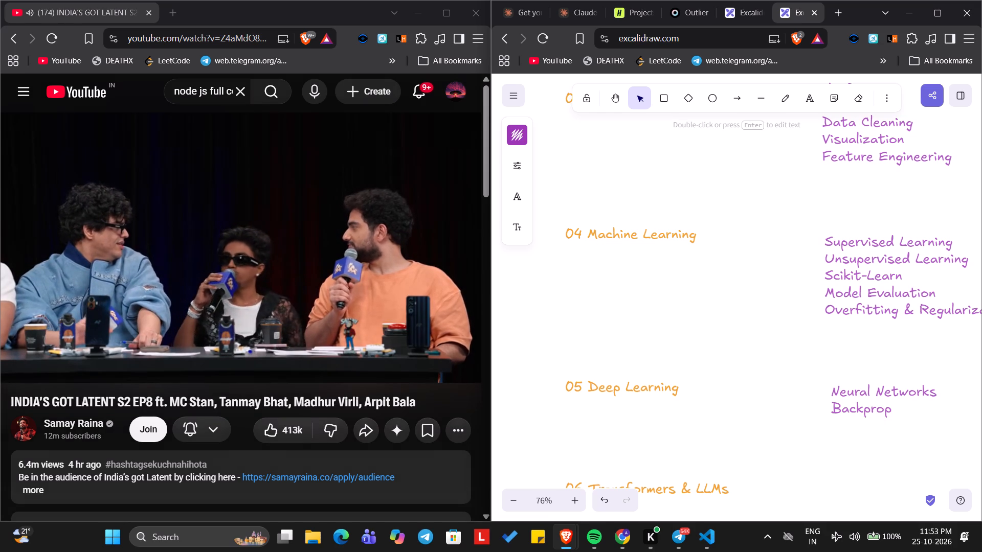
{"action": "type", "text": "agatin"}
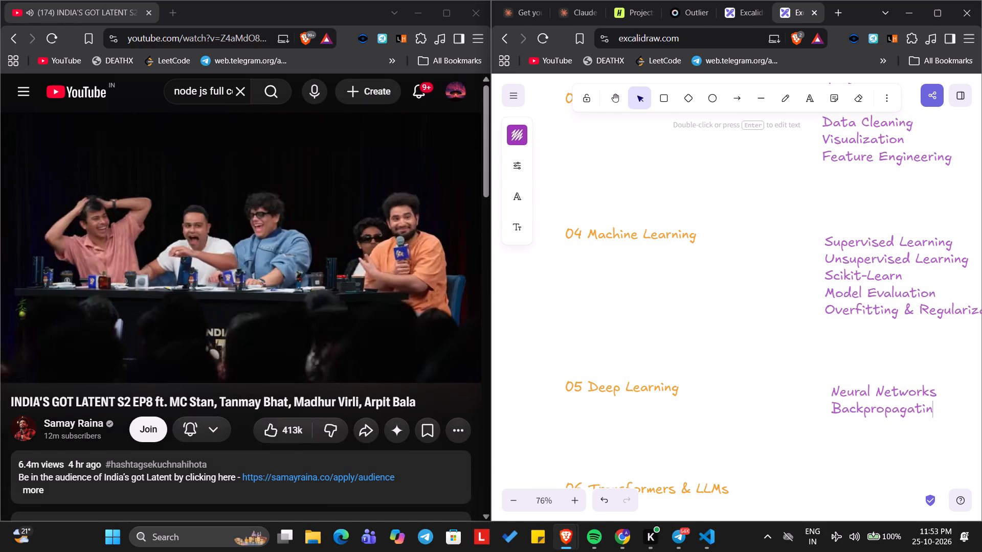
{"action": "key", "text": "BackSpace"}
{"action": "key", "text": "BackSpace"}
{"action": "key", "text": "BackSpace"}
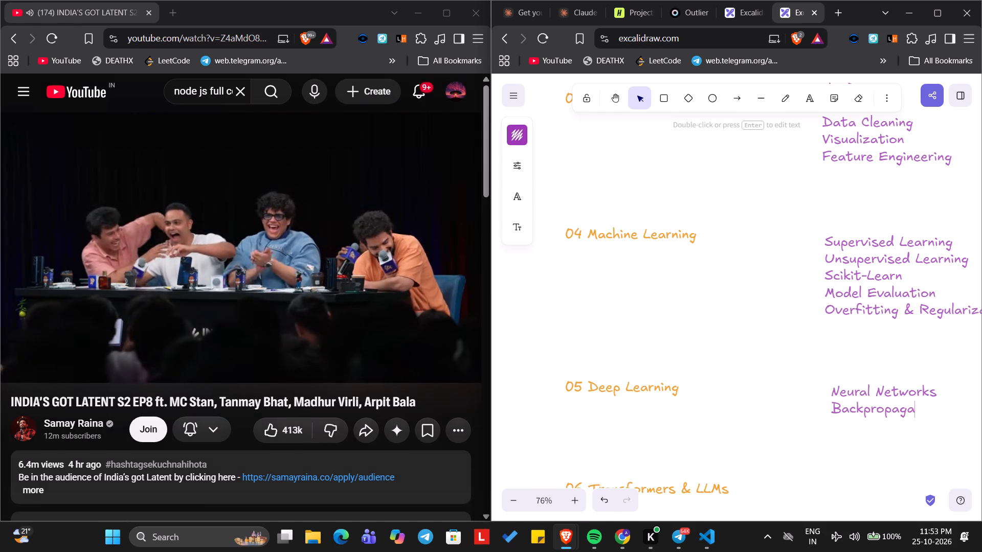
{"action": "key", "text": "BackSpace"}
{"action": "key", "text": "BackSpace"}
{"action": "key", "text": "BackSpace"}
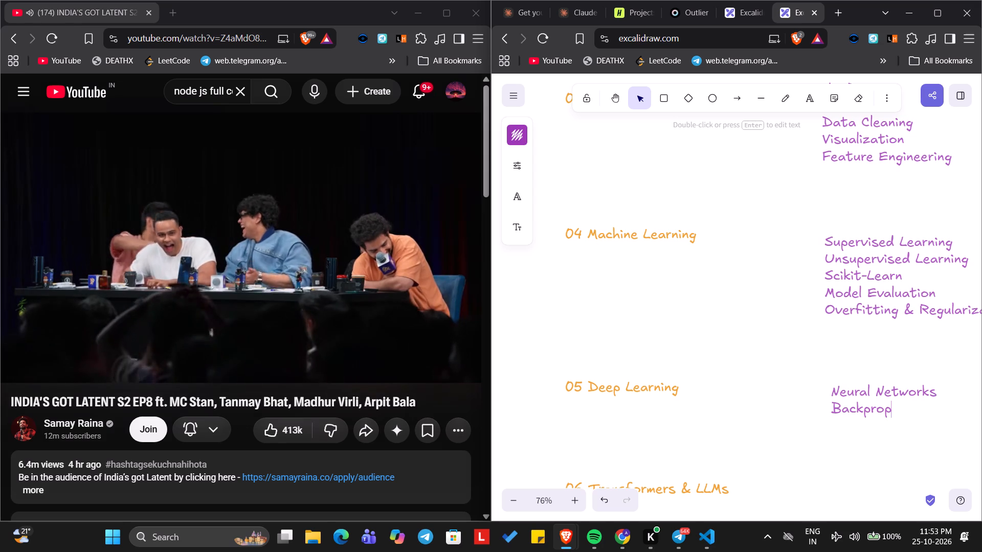
{"action": "type", "text": "ogait"}
{"action": "key", "text": "BackSpace"}
{"action": "key", "text": "BackSpace"}
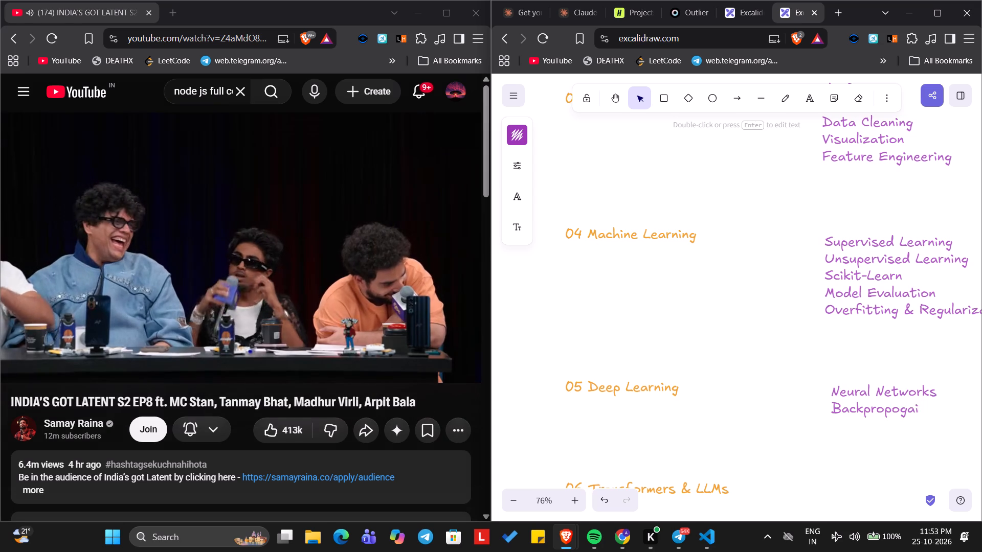
{"action": "type", "text": "tion"}
{"action": "key", "text": "Return"}
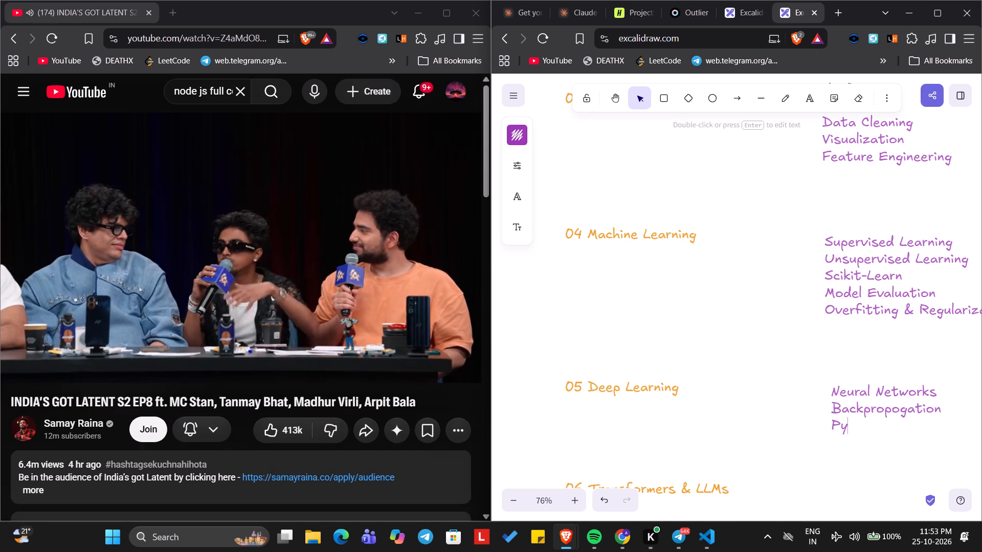
Complete the deep learning topic list with "PyTorch", "CNNs" and "RNNs" on separate lines.
{"action": "type", "text": "orc"}
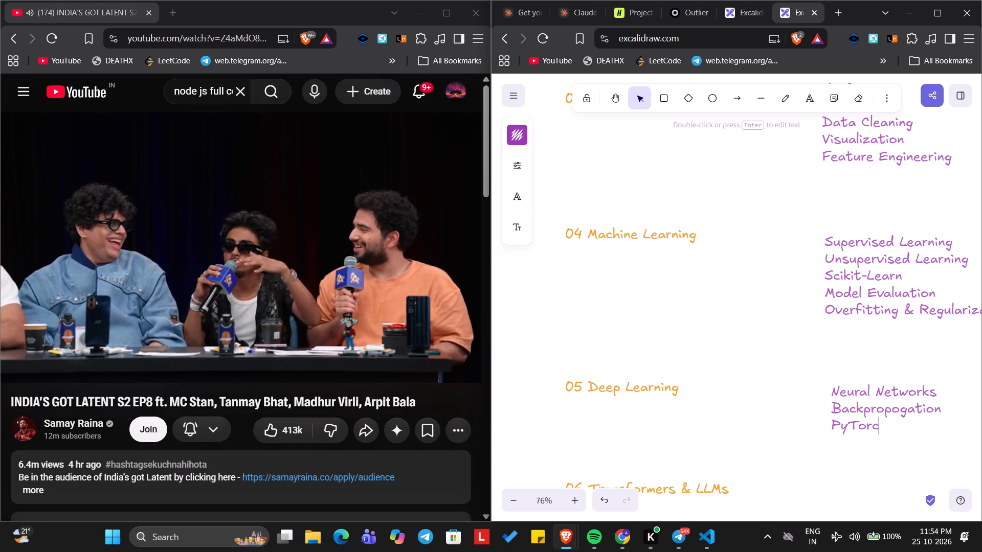
{"action": "key", "text": "h"}
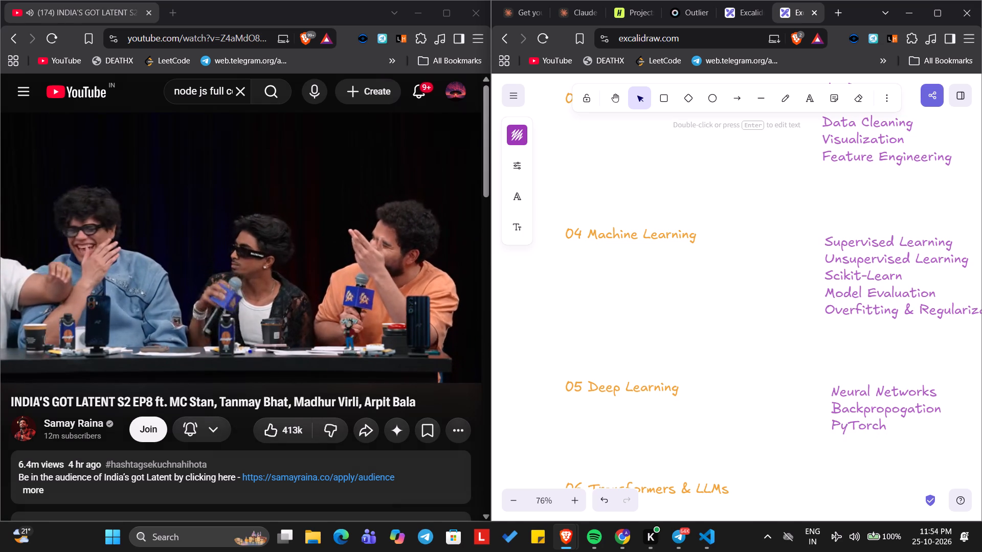
{"action": "key", "text": "Return"}
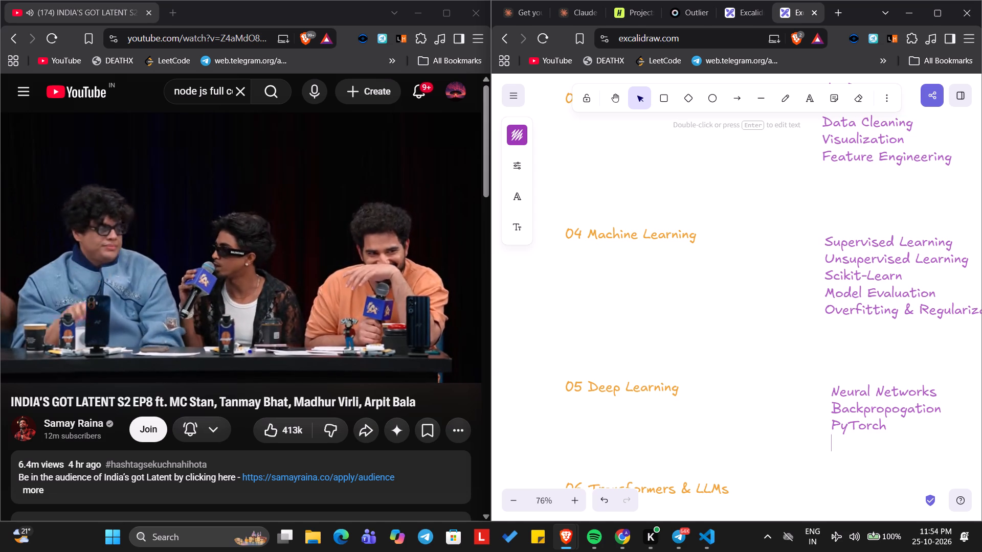
{"action": "type", "text": "CNNs"}
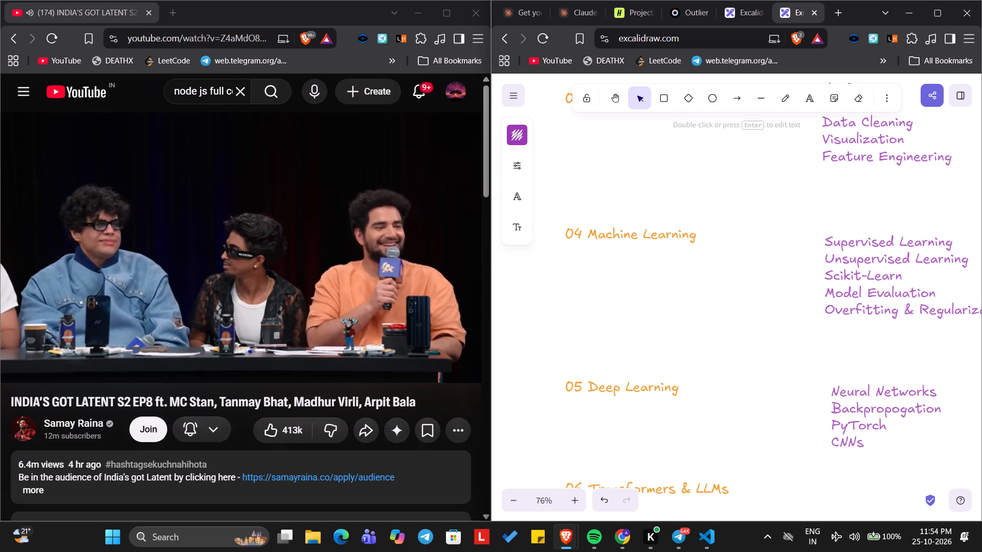
{"action": "key", "text": "Return"}
{"action": "type", "text": "Rnns"}
{"action": "key", "text": "BackSpace"}
{"action": "key", "text": "BackSpace"}
{"action": "key", "text": "BackSpace"}
{"action": "type", "text": "NNs"}
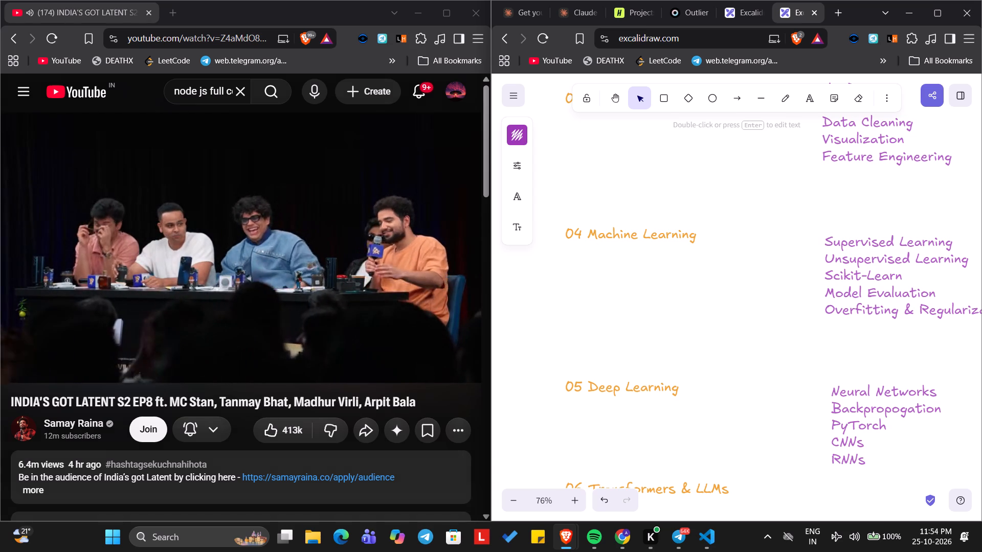
Insert two more blank lines between "05 Deep Learning" and "06 Transformers & LLMs" in the roadmap text.
{"action": "scroll", "coordinate": [833, 385], "scroll_direction": "down", "scroll_amount": 1}
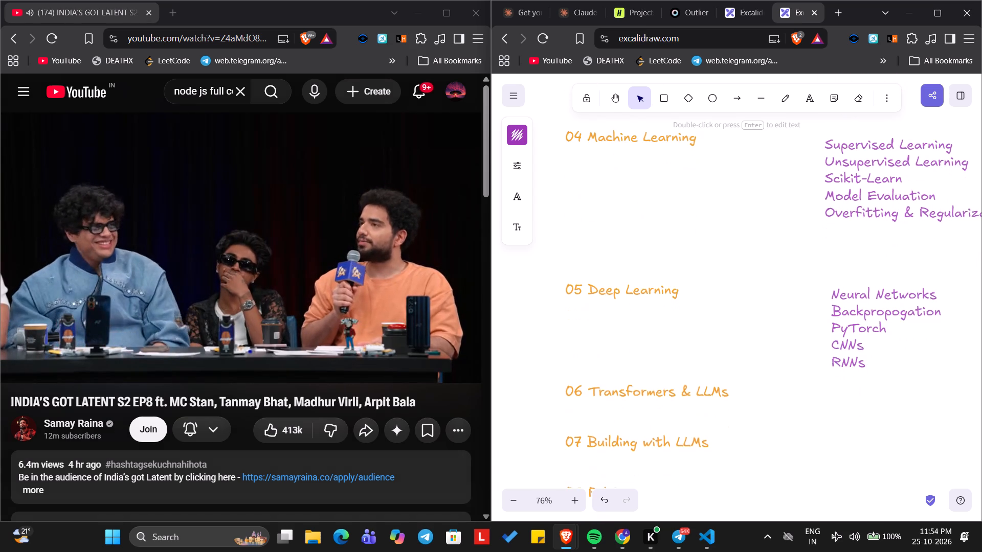
{"action": "scroll", "coordinate": [833, 385], "scroll_direction": "down", "scroll_amount": 1}
{"action": "left_click", "coordinate": [713, 362]}
{"action": "left_click", "coordinate": [713, 362]}
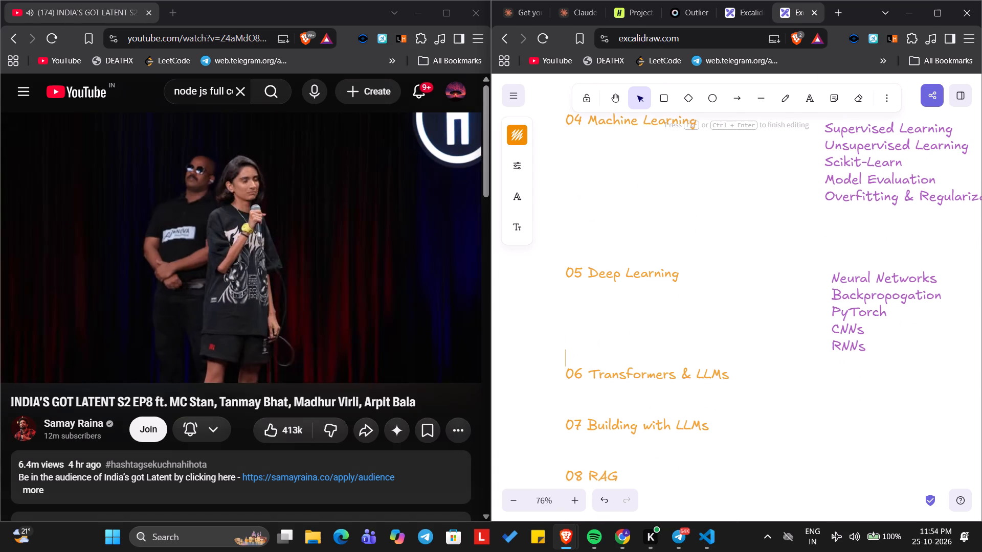
{"action": "key", "text": "Return"}
{"action": "key", "text": "Return"}
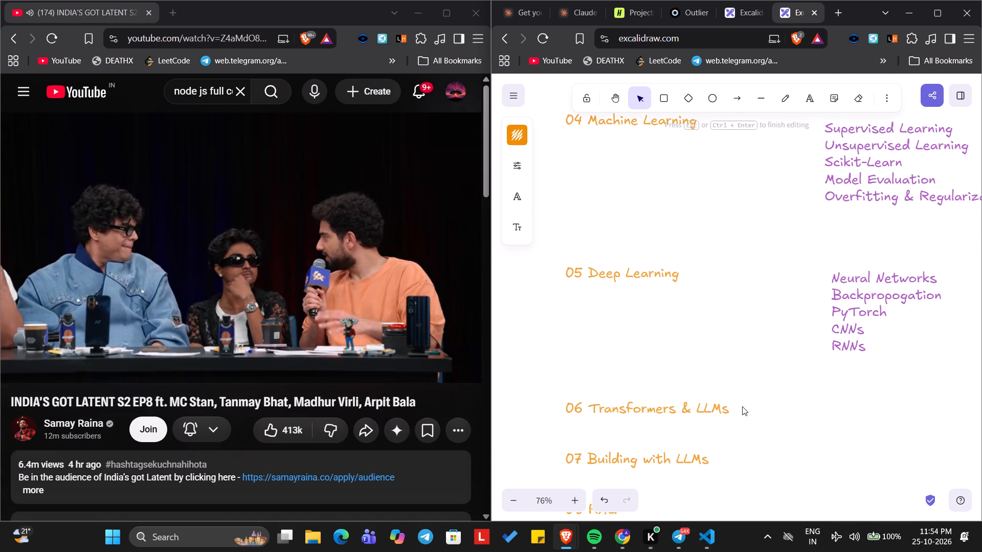
Insert four blank lines between "06 Transformers & LLMs" and "07 Building with LLMs" in the roadmap text.
{"action": "left_click", "coordinate": [679, 441]}
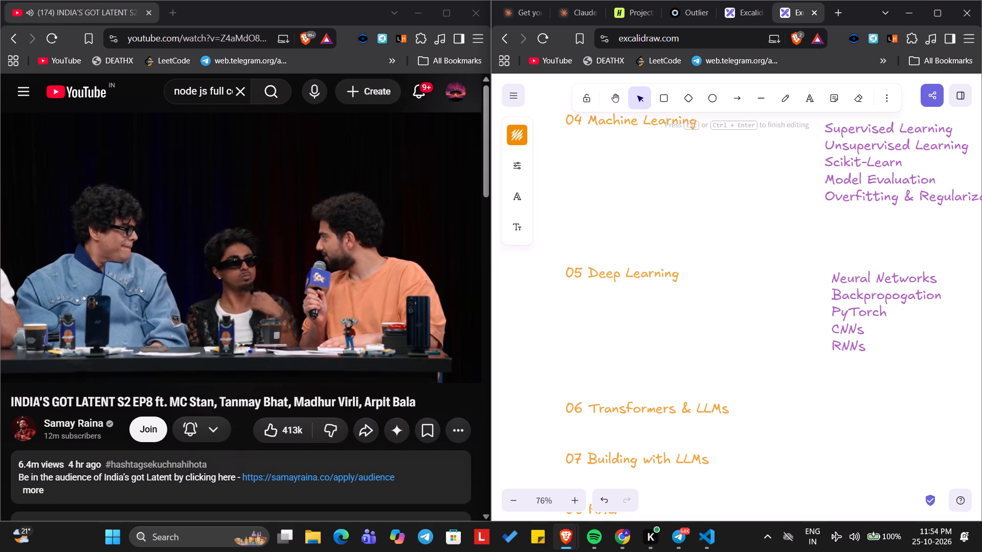
{"action": "key", "text": "Return"}
{"action": "key", "text": "Return"}
{"action": "key", "text": "Return"}
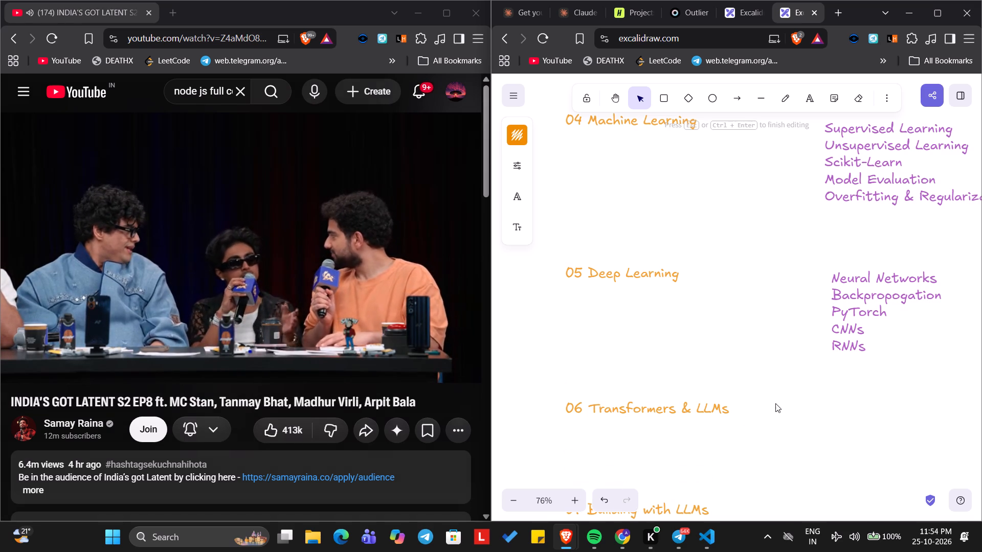
{"action": "key", "text": "BackSpace"}
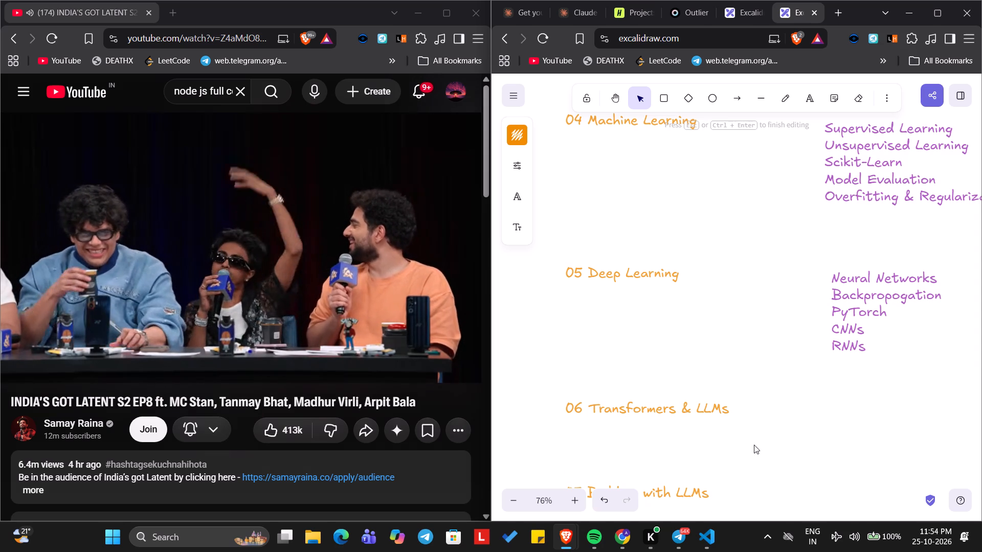
{"action": "key", "text": "Return"}
{"action": "key", "text": "Return"}
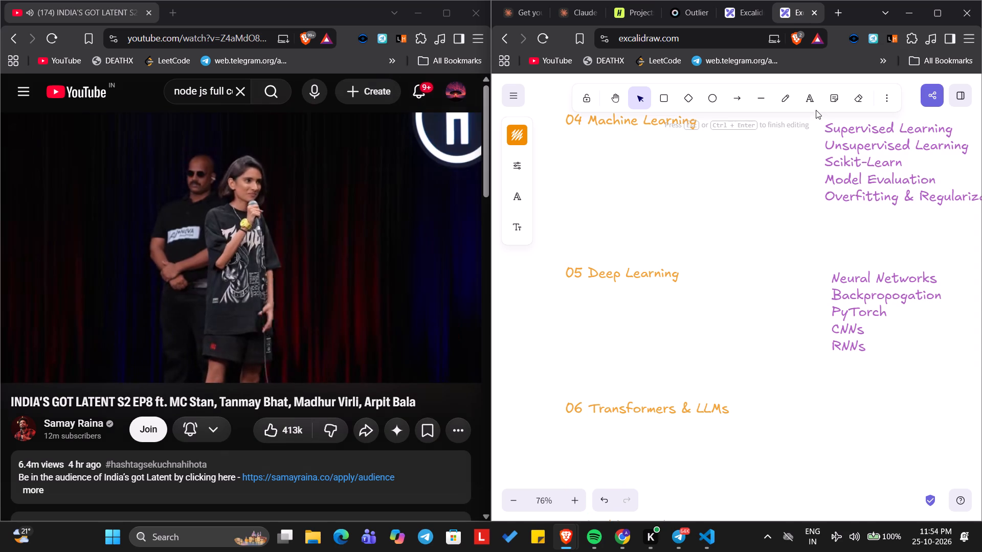
Start a purple topic list beside "06 Transformers & LLMs" with "Attention", "Tokenization", "Embeddings" and "Hugging Face" on separate lines.
{"action": "left_click", "coordinate": [812, 102]}
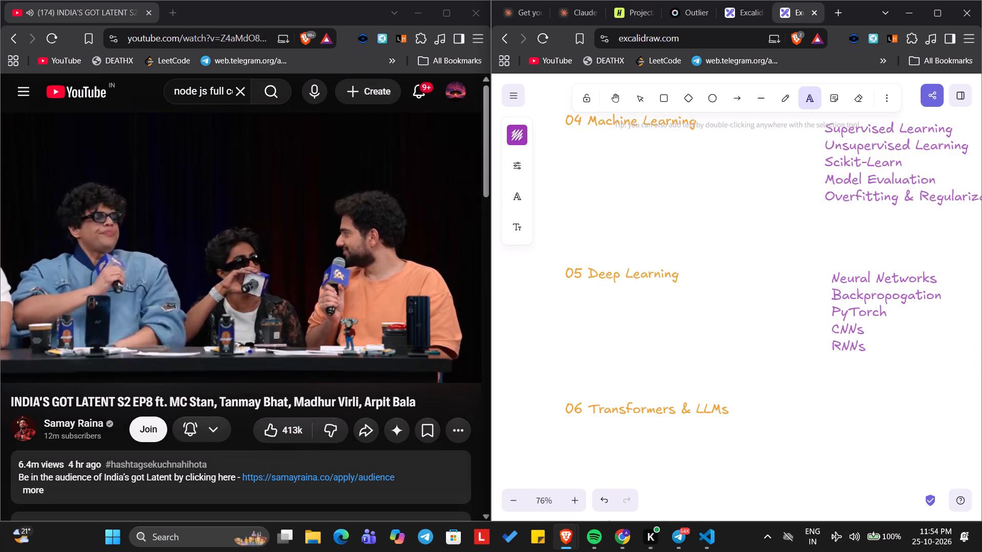
{"action": "left_click", "coordinate": [838, 407]}
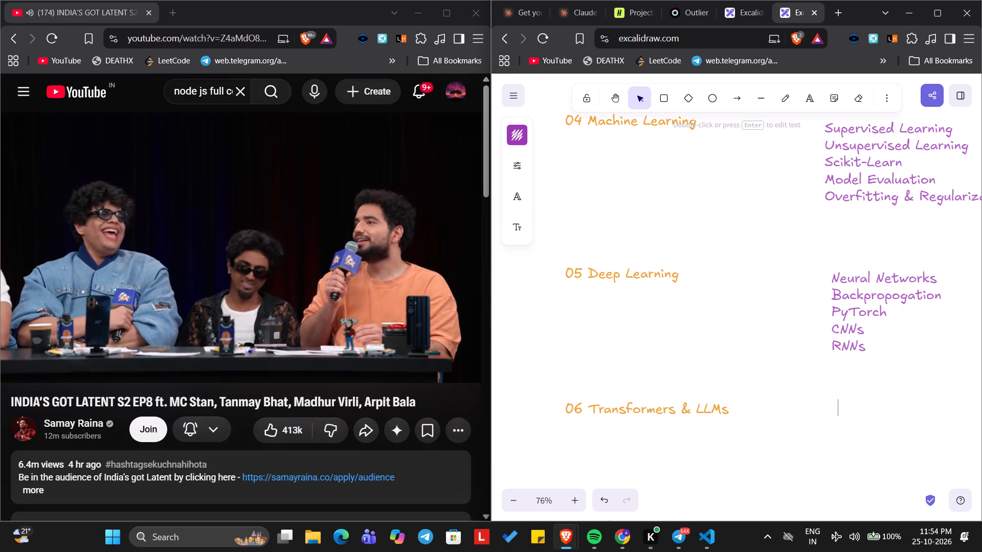
{"action": "type", "text": "Attention"}
{"action": "key", "text": "Return"}
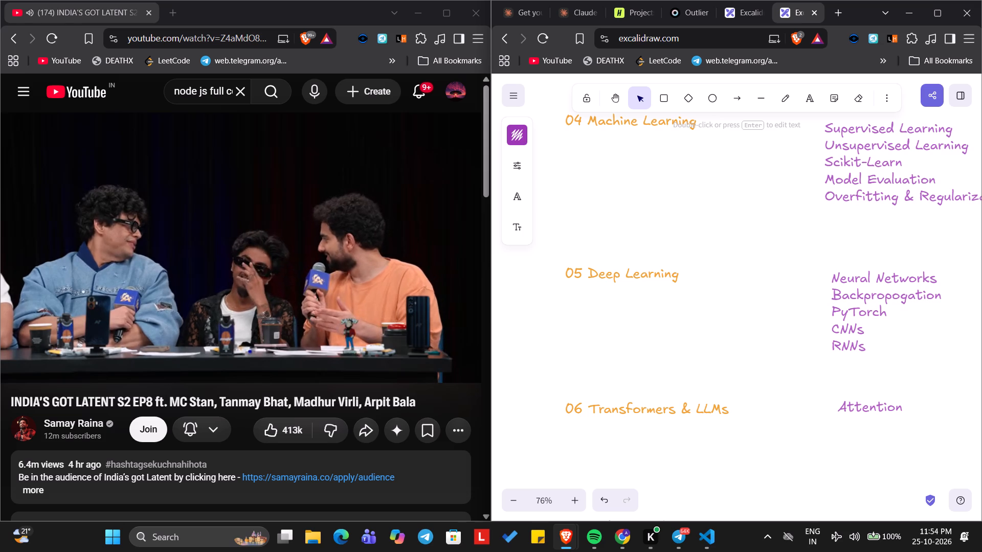
{"action": "type", "text": "Tokenization"}
{"action": "key", "text": "Return"}
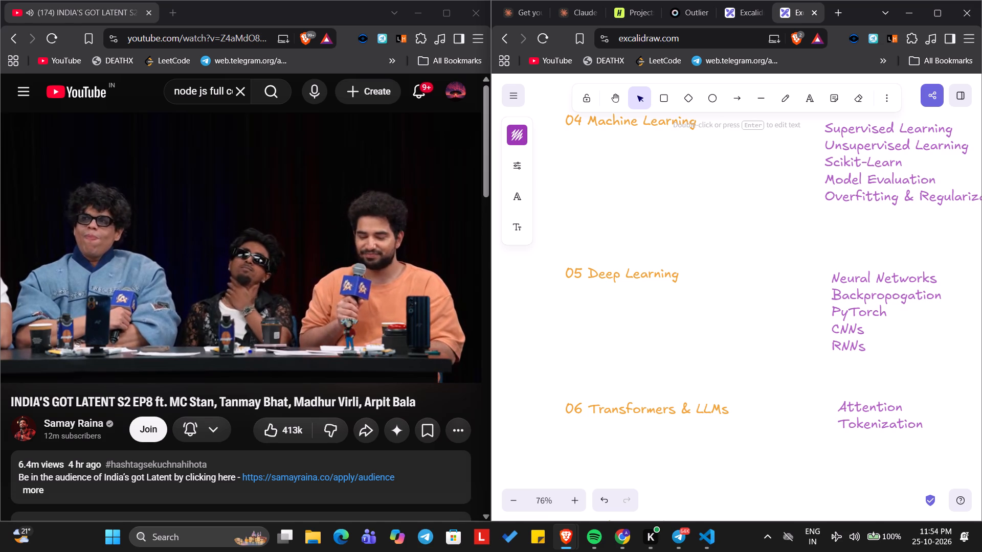
{"action": "type", "text": "Embeddings"}
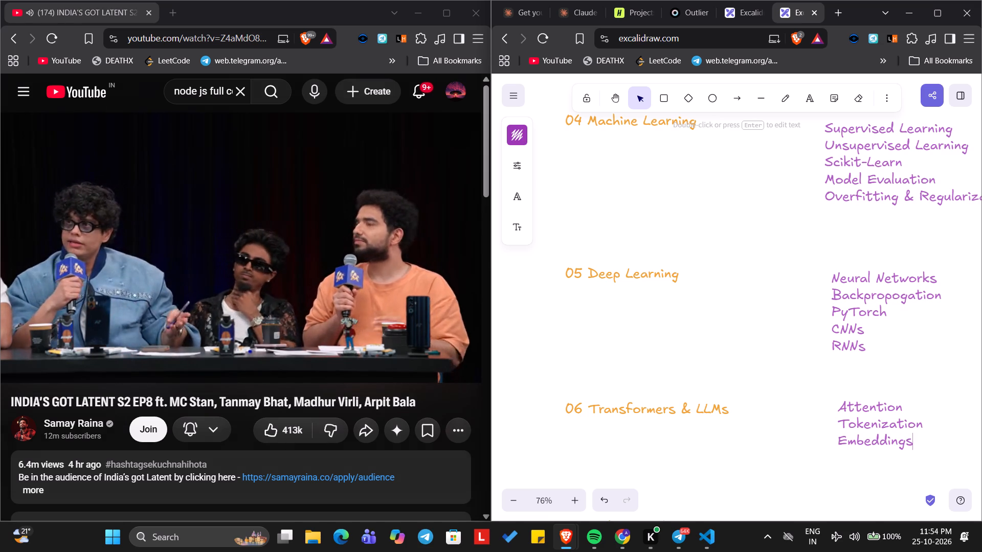
{"action": "key", "text": "Return"}
{"action": "type", "text": "Hugging Face"}
{"action": "key", "text": "Return"}
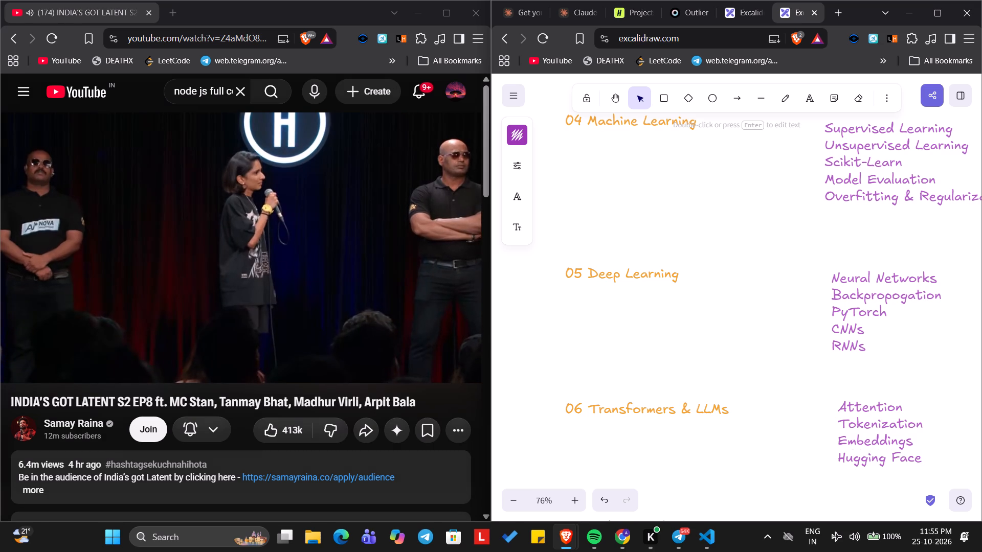
Add "Open Source Models" as the fifth topic in the Transformers & LLMs list, followed by a new line.
{"action": "type", "text": "Op"}
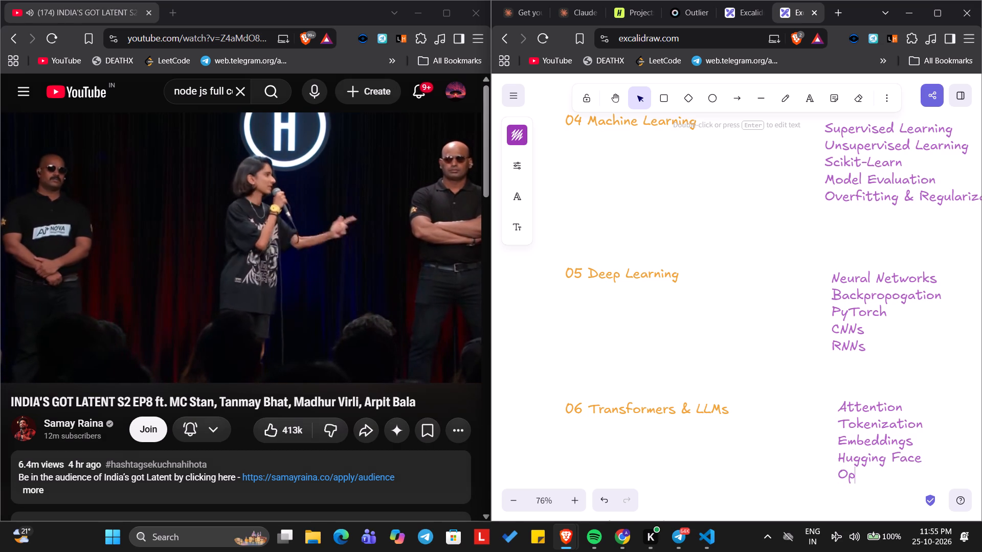
{"action": "type", "text": "en"}
{"action": "key", "text": "space"}
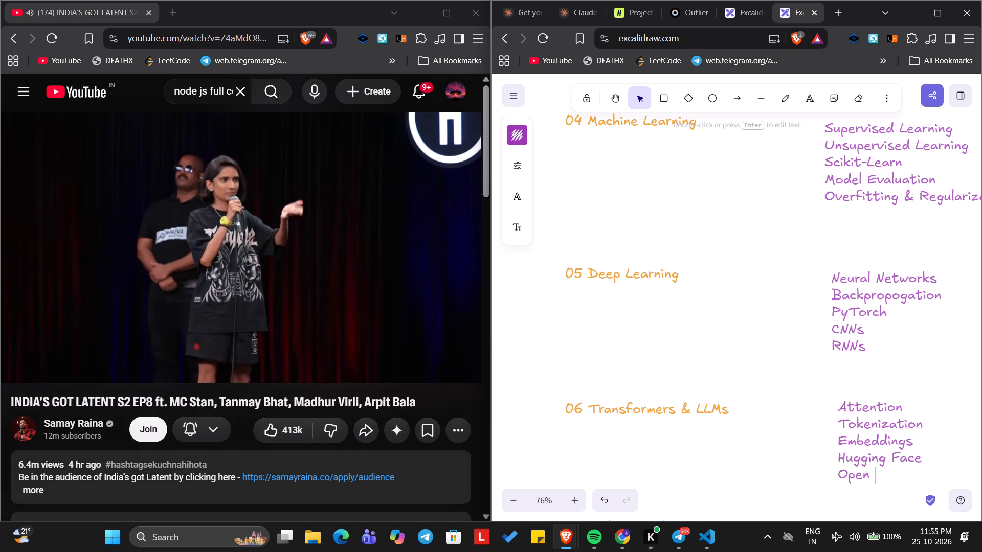
{"action": "type", "text": "Source"}
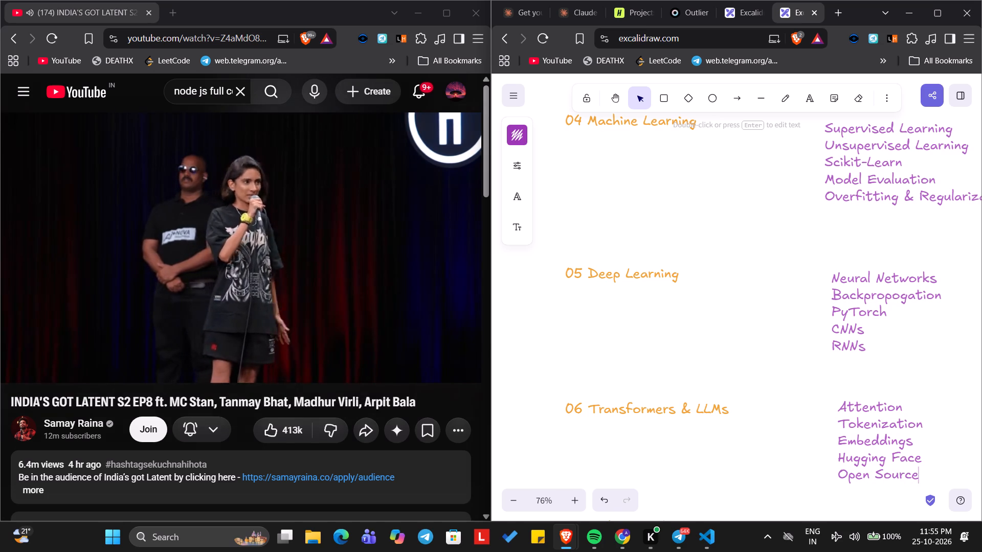
{"action": "key", "text": "space"}
{"action": "type", "text": "Models"}
{"action": "key", "text": "Return"}
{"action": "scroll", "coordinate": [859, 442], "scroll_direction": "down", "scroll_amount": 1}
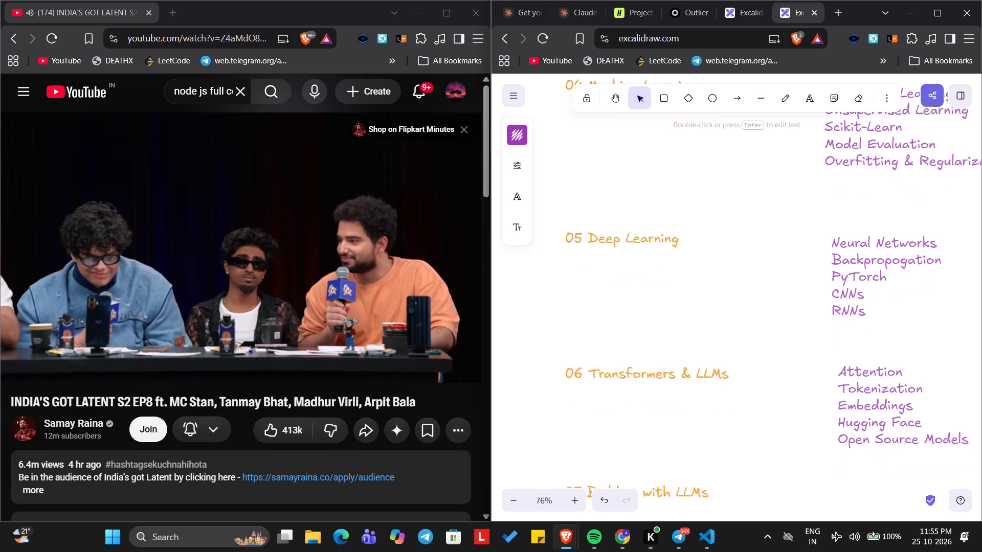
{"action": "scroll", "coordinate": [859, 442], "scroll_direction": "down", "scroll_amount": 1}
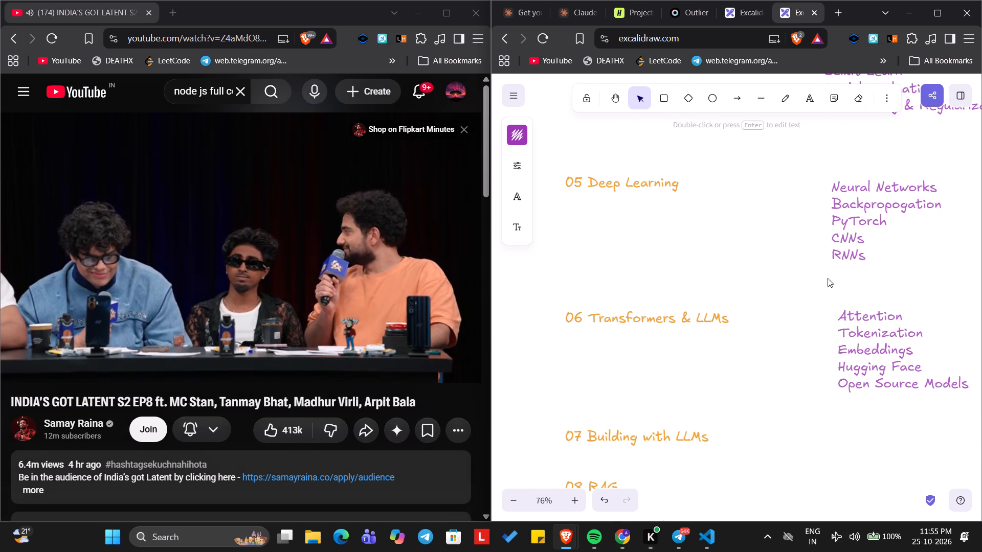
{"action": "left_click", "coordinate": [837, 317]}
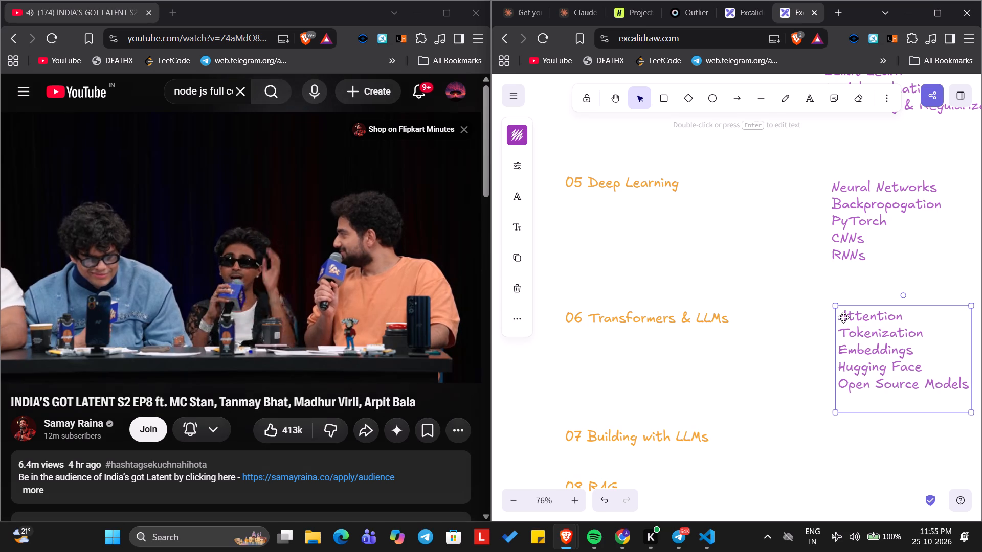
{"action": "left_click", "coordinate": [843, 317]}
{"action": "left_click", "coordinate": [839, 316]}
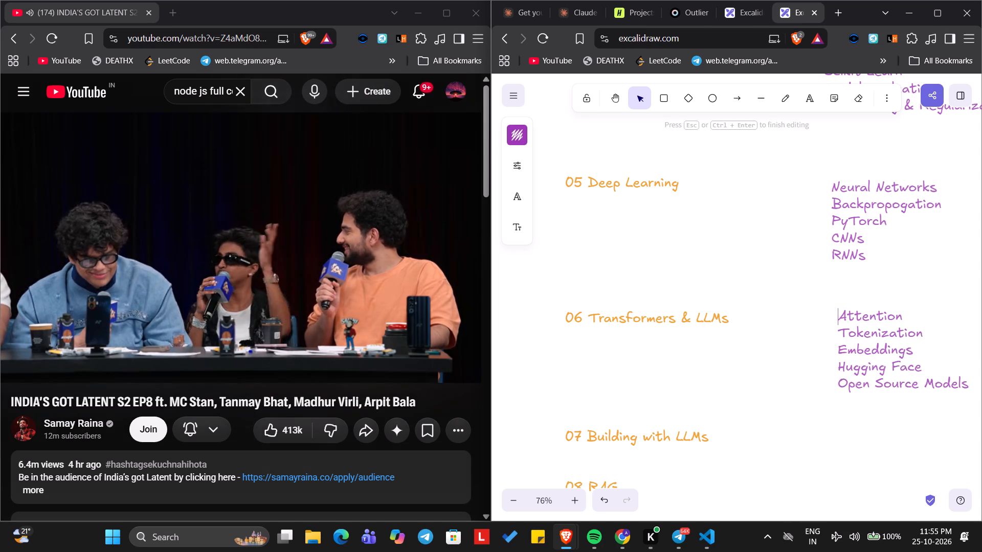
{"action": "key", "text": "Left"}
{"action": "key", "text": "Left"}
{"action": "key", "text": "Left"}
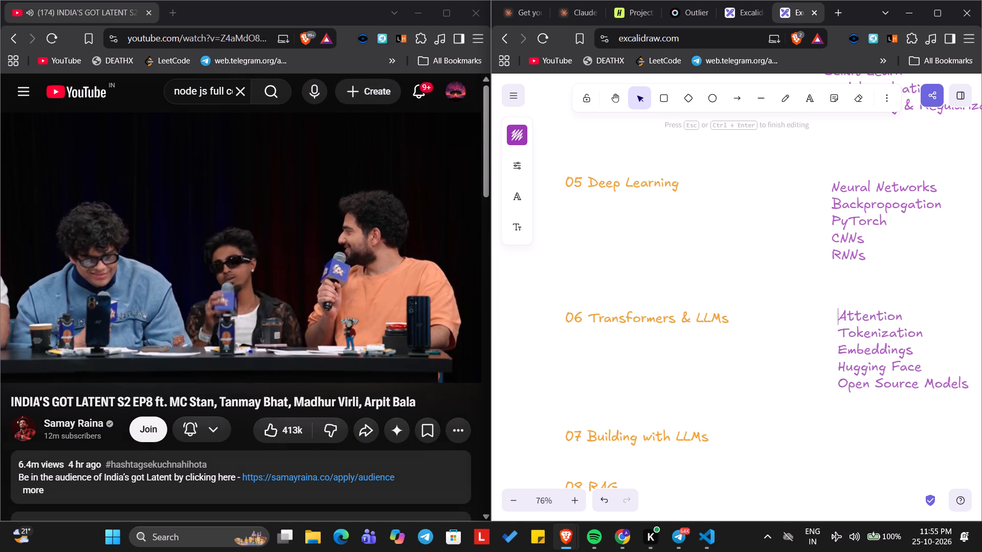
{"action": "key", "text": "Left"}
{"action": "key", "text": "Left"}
Insert one more blank line between "06 Transformers & LLMs" and "07 Building with LLMs" in the roadmap text.
{"action": "scroll", "coordinate": [839, 316], "scroll_direction": "down", "scroll_amount": 1}
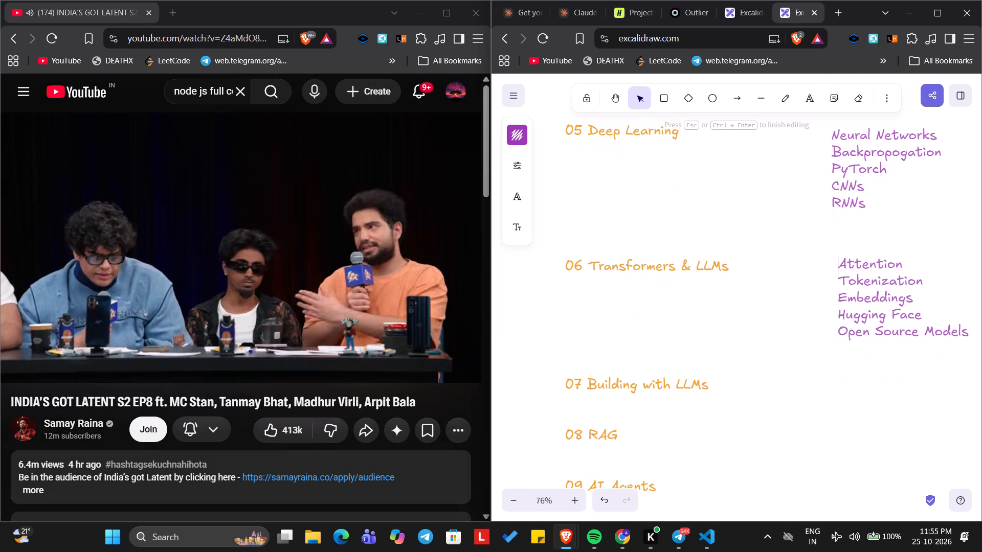
{"action": "scroll", "coordinate": [839, 316], "scroll_direction": "down", "scroll_amount": 1}
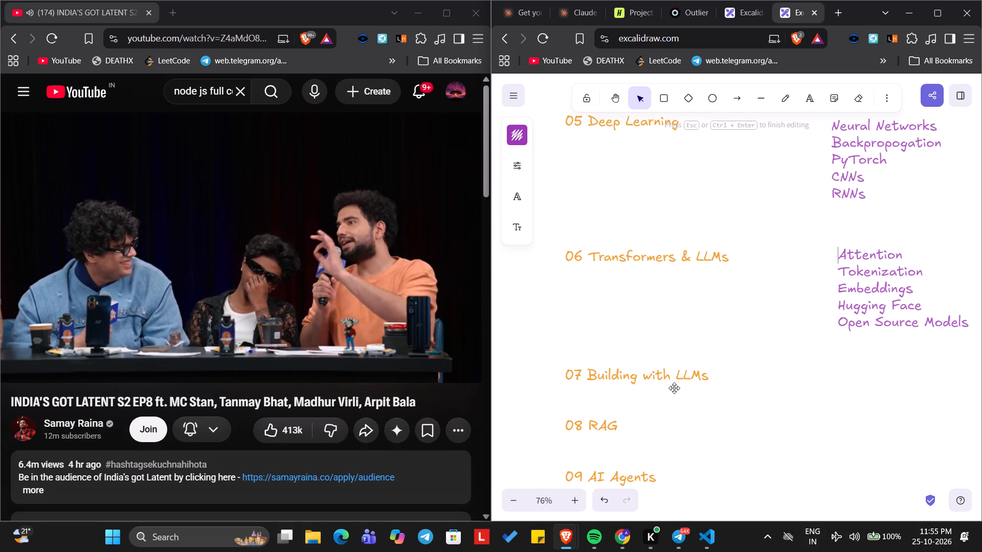
{"action": "left_click", "coordinate": [664, 357]}
{"action": "left_click", "coordinate": [664, 357]}
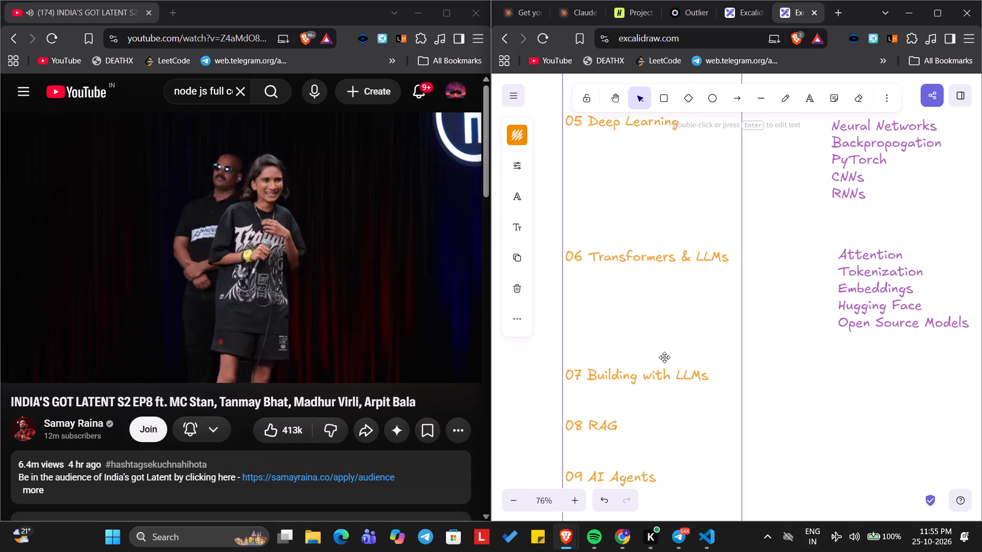
{"action": "key", "text": "Return"}
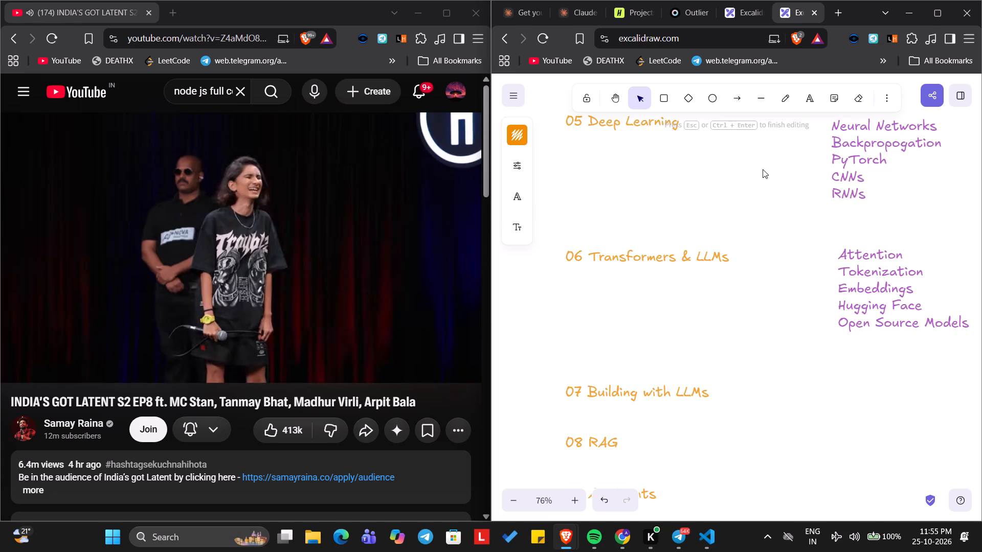
Start a purple topic list beside "07 Building with LLMs" with "Prompt Engineering", "LLM APIs" and "Structured Outputs" on separate lines.
{"action": "left_click", "coordinate": [806, 94]}
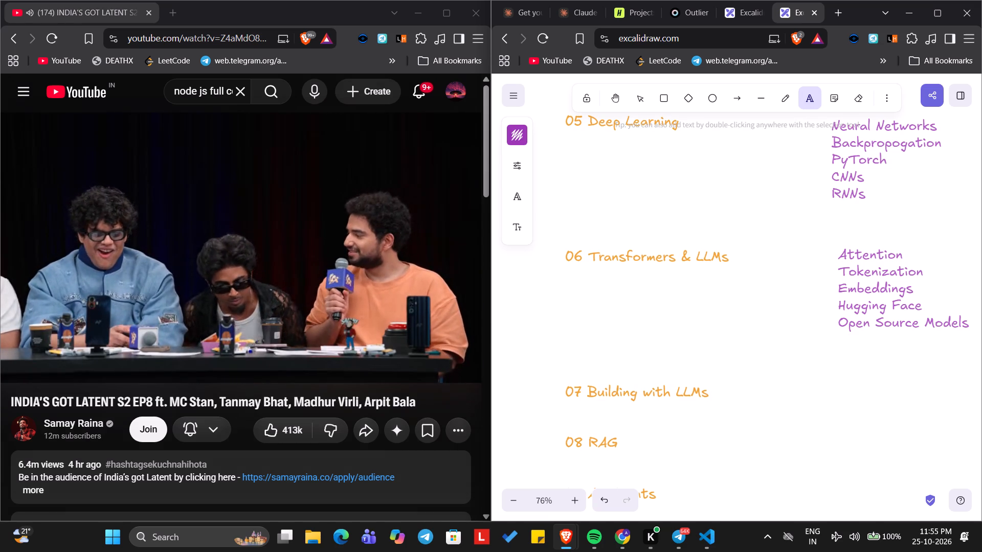
{"action": "left_click", "coordinate": [837, 388]}
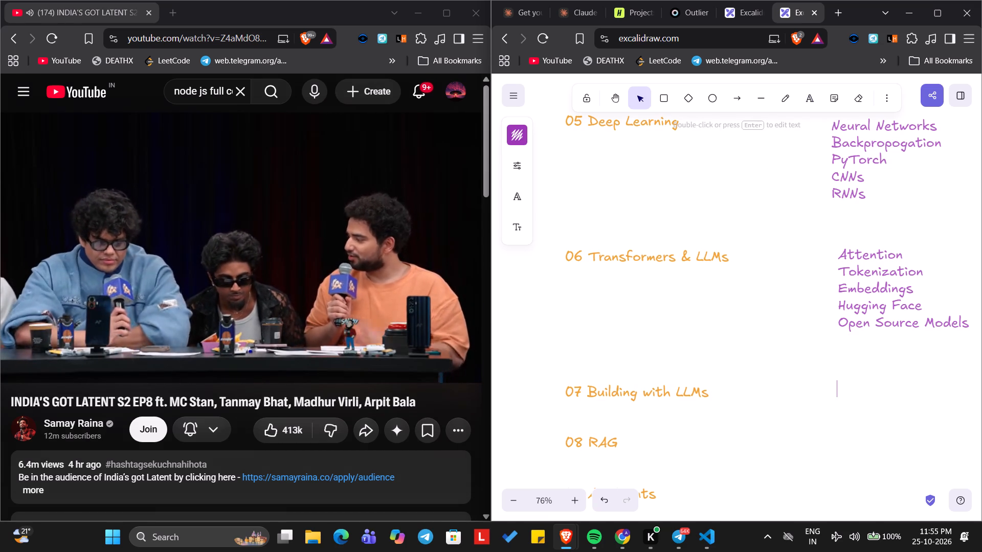
{"action": "type", "text": "Prompt"}
{"action": "key", "text": "space"}
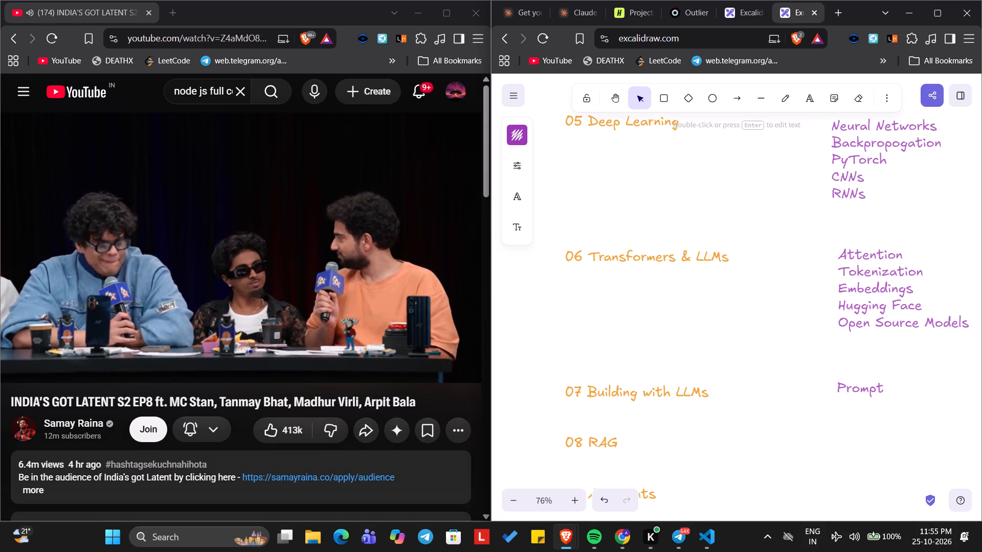
{"action": "type", "text": "Engineering"}
{"action": "key", "text": "Return"}
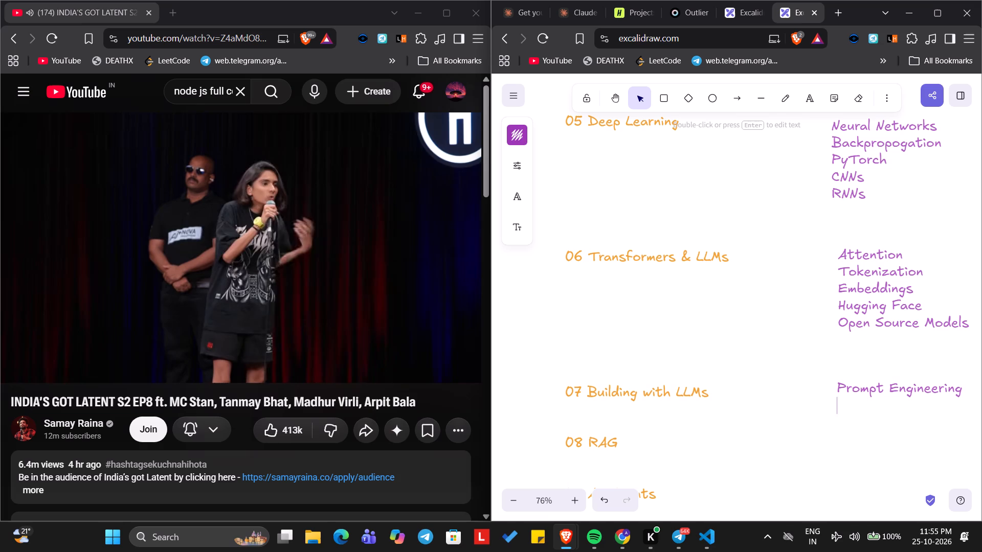
{"action": "type", "text": "LL"}
{"action": "type", "text": "M APIs"}
{"action": "key", "text": "Return"}
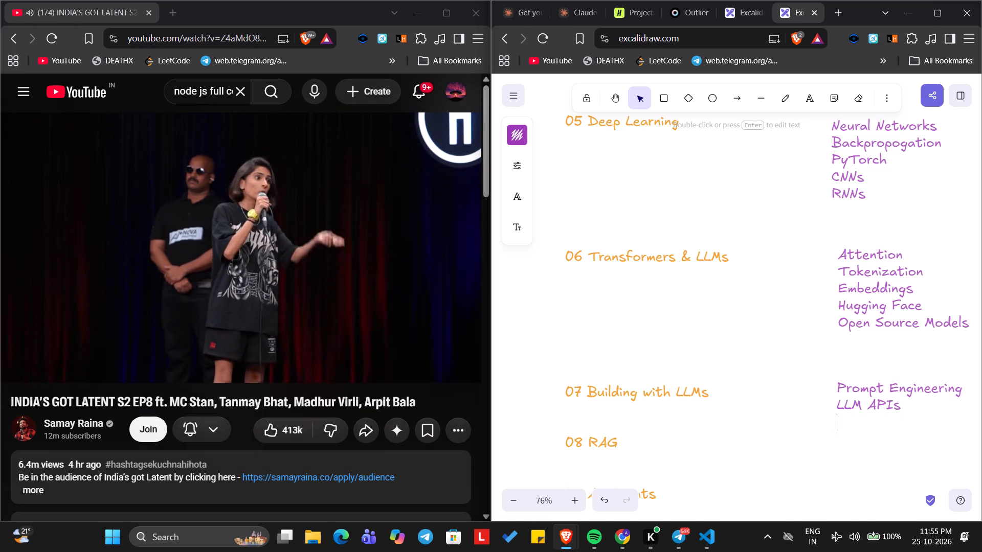
{"action": "type", "text": "Structured"}
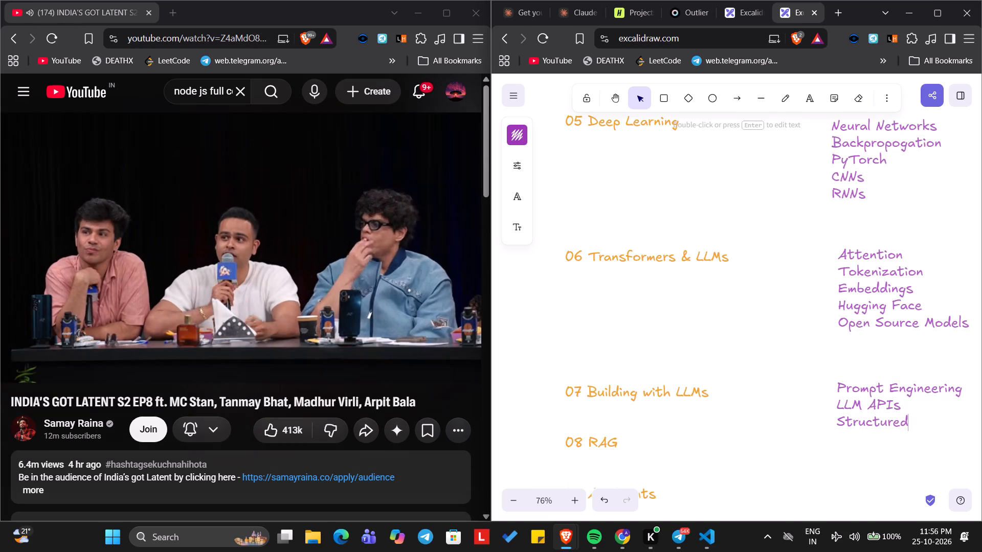
{"action": "key", "text": "space"}
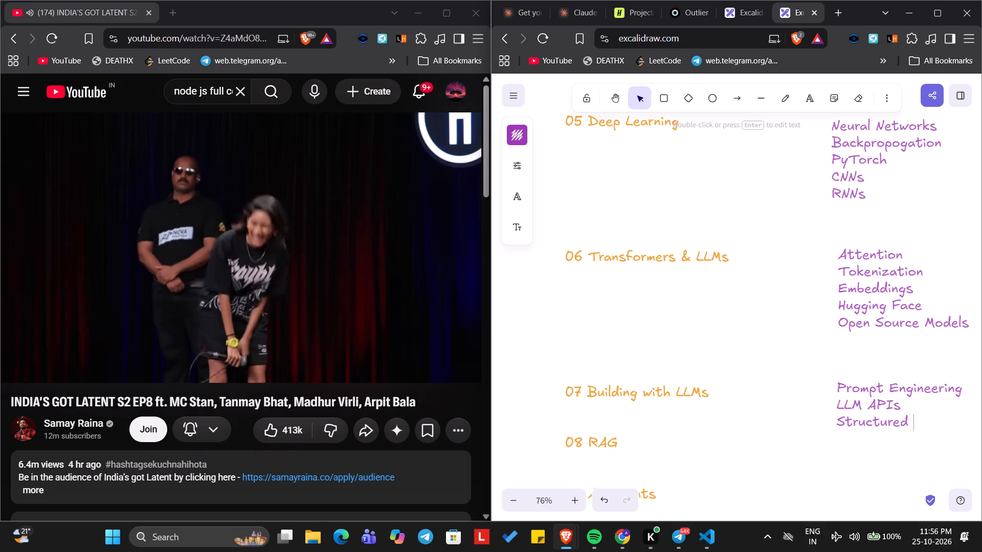
{"action": "type", "text": "Outputs"}
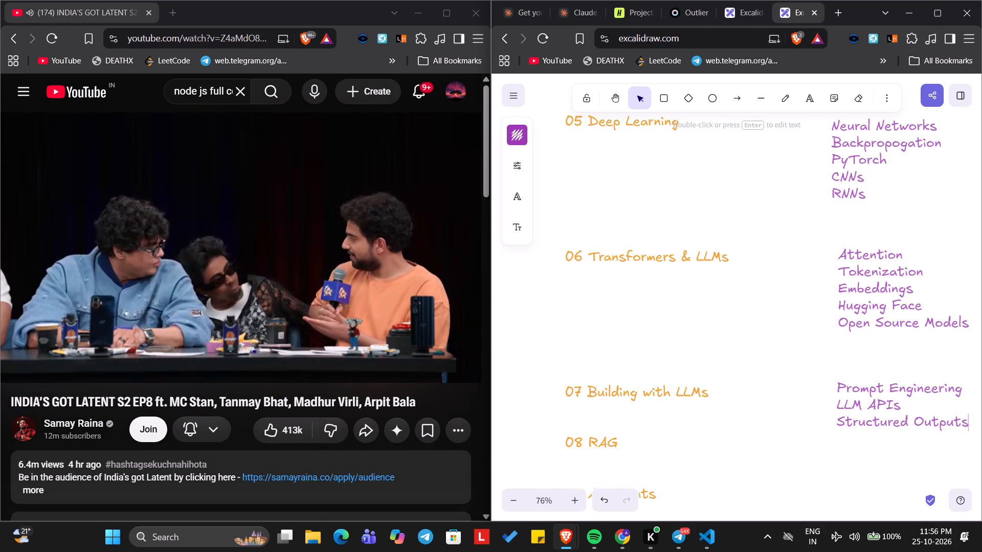
{"action": "key", "text": "Return"}
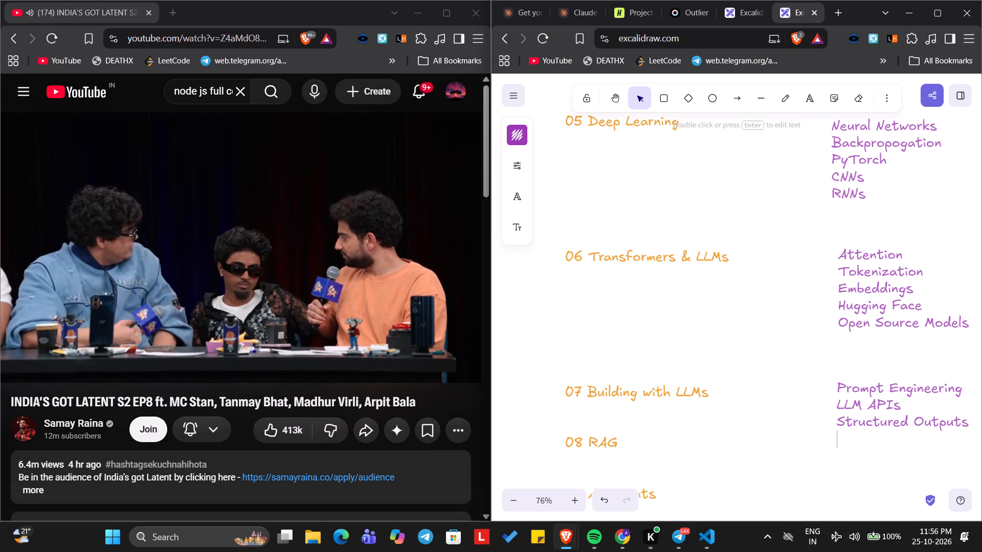
Add "Function Calling" and, after a blank line, "Streaming" to the Building with LLMs topic list.
{"action": "type", "text": "Function"}
{"action": "key", "text": "space"}
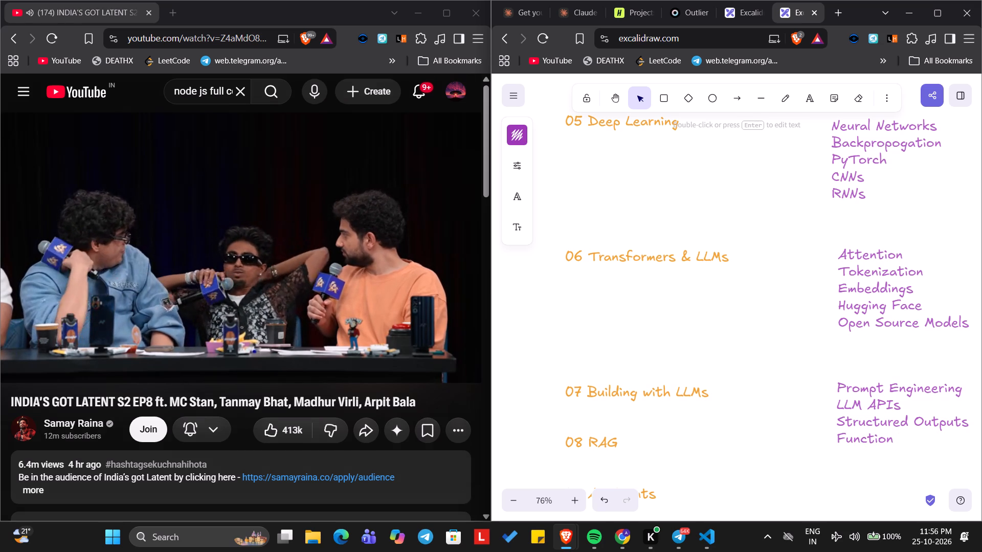
{"action": "type", "text": "Calling"}
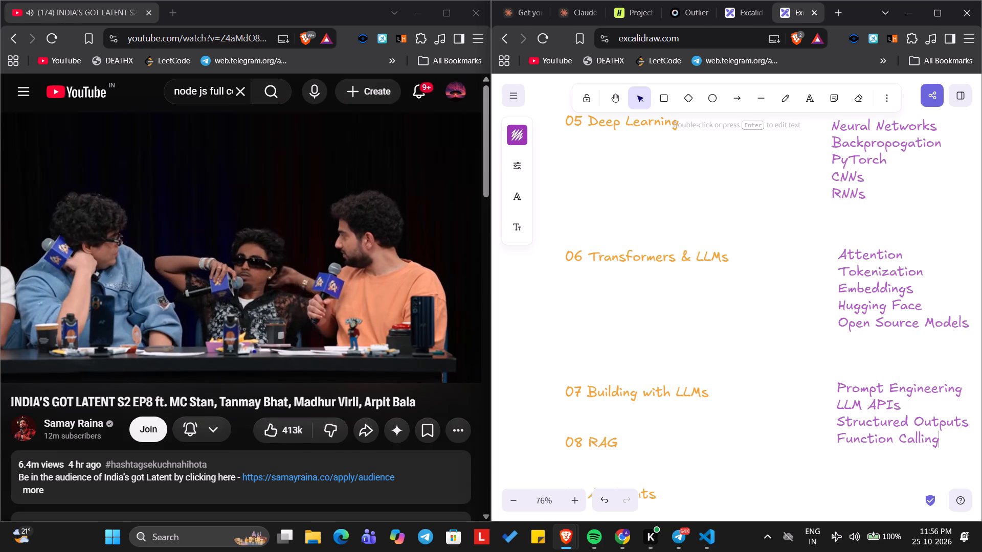
{"action": "key", "text": "Return"}
{"action": "key", "text": "Return"}
{"action": "type", "text": "Streaming"}
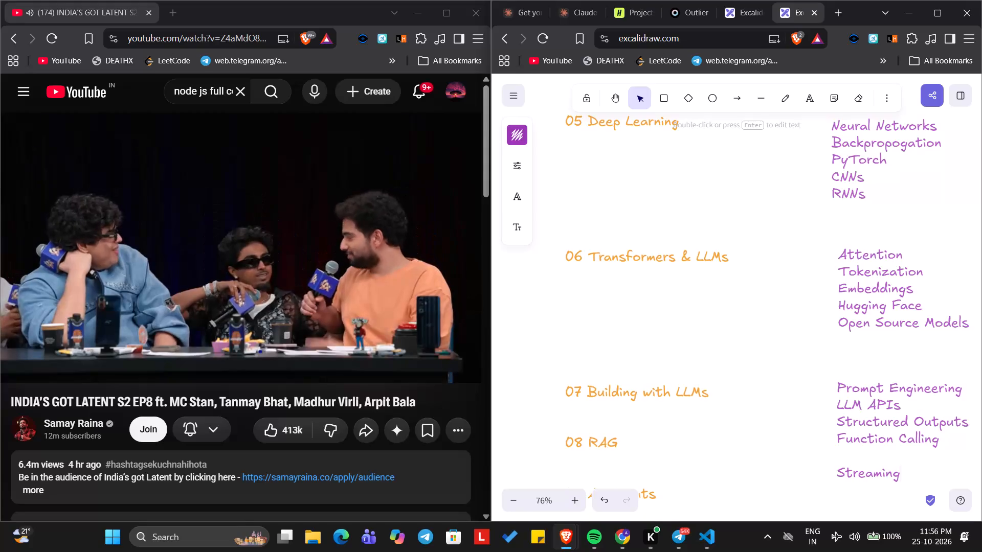
Remove the blank line between "Function Calling" and "Streaming" in the Building with LLMs topic list.
{"action": "key", "text": "Left"}
{"action": "key", "text": "Left"}
{"action": "key", "text": "Left"}
{"action": "key", "text": "Left"}
{"action": "key", "text": "Left"}
{"action": "key", "text": "Left"}
{"action": "key", "text": "Left"}
{"action": "key", "text": "Left"}
{"action": "key", "text": "Left"}
{"action": "key", "text": "Left"}
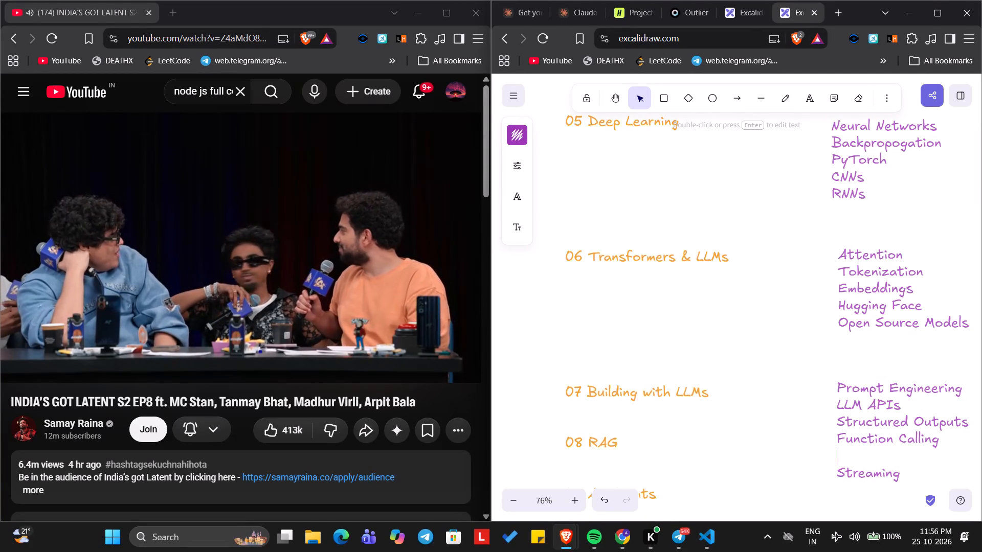
{"action": "key", "text": "BackSpace"}
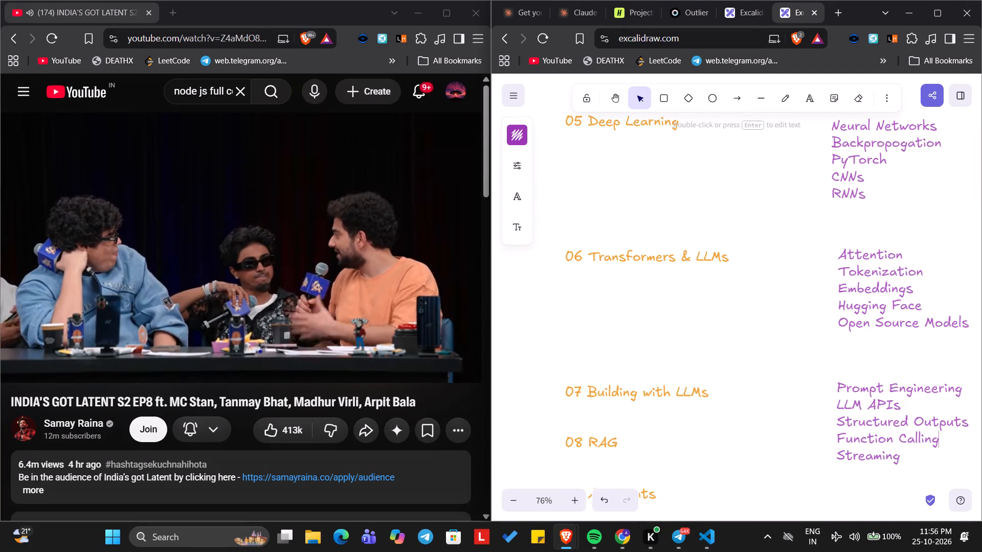
Insert four blank lines between "07 Building with LLMs" and "08 RAG" in the roadmap text.
{"action": "scroll", "coordinate": [838, 465], "scroll_direction": "down", "scroll_amount": 1}
{"action": "left_click", "coordinate": [595, 379]}
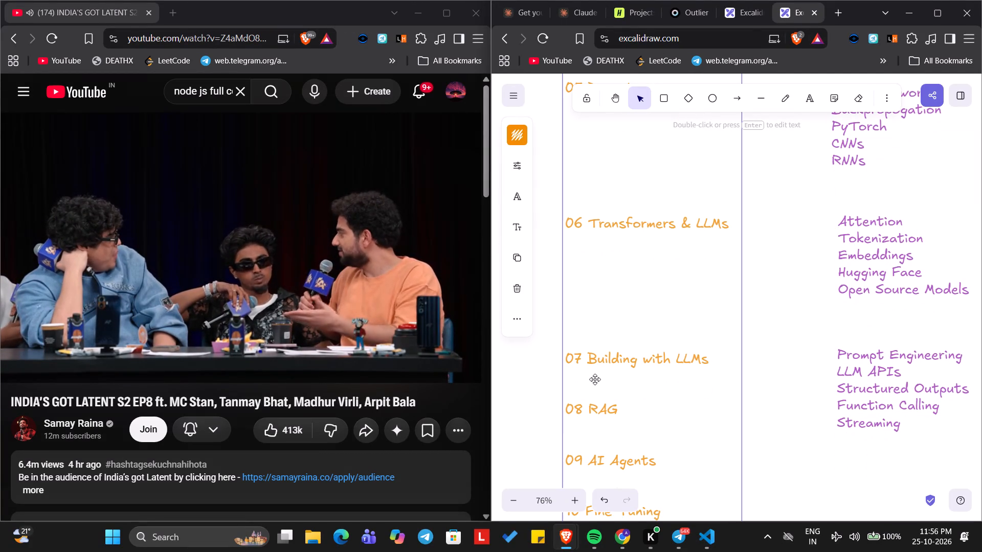
{"action": "left_click", "coordinate": [595, 379]}
{"action": "key", "text": "Return"}
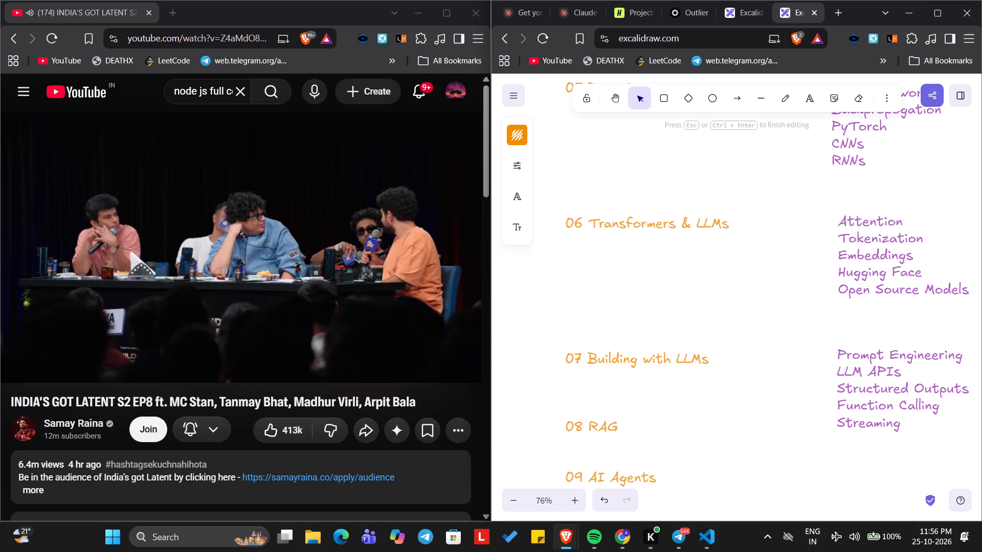
{"action": "key", "text": "Return"}
{"action": "key", "text": "Return"}
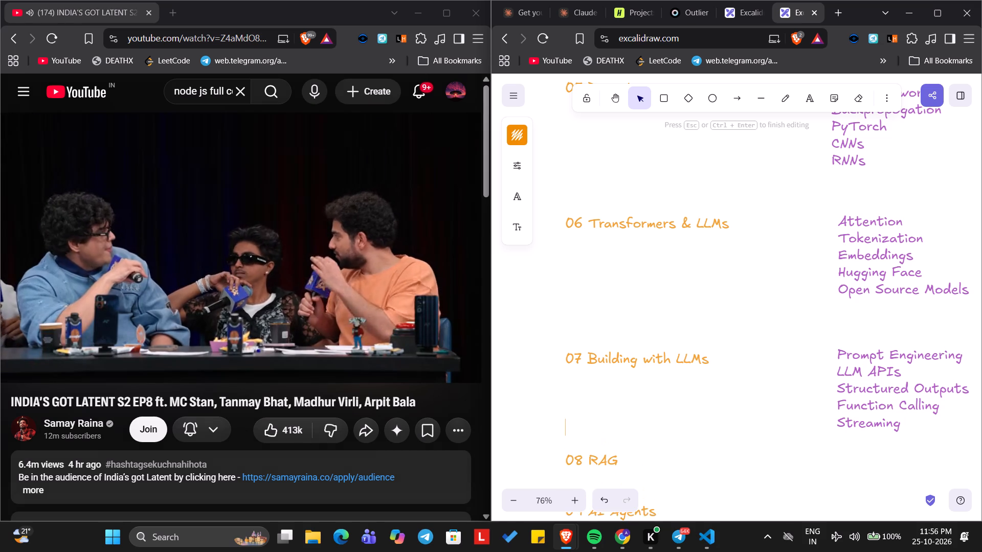
{"action": "key", "text": "Return"}
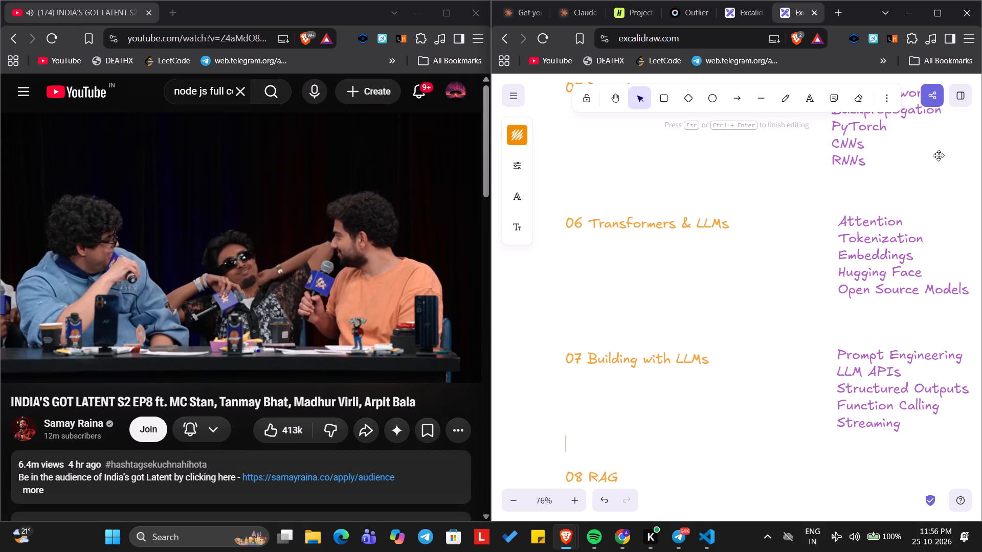
Start a purple topic list beside "08 RAG" with "Chunking" and "Vector databases" on separate lines.
{"action": "scroll", "coordinate": [917, 74], "scroll_direction": "down", "scroll_amount": 2}
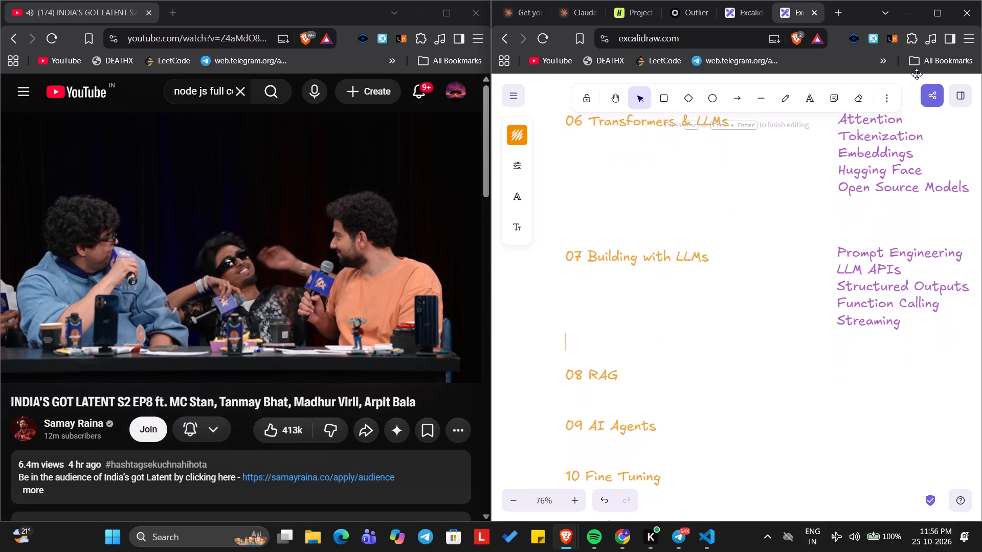
{"action": "scroll", "coordinate": [917, 74], "scroll_direction": "down", "scroll_amount": 2}
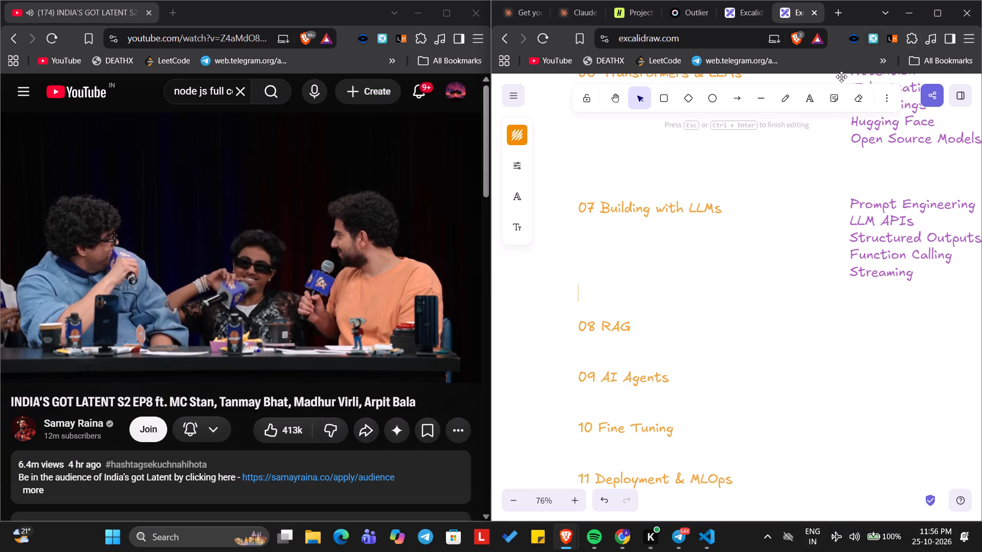
{"action": "left_click", "coordinate": [813, 102]}
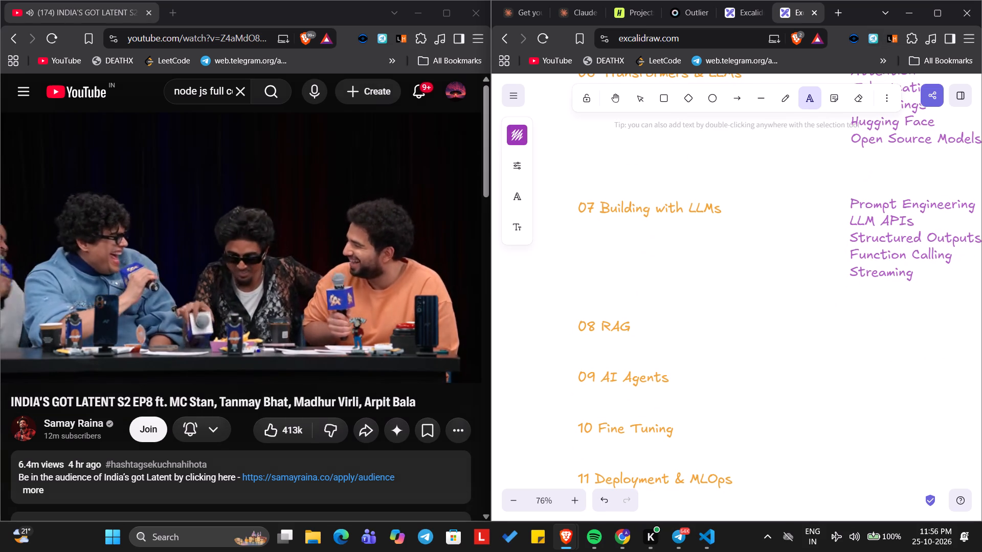
{"action": "left_click", "coordinate": [849, 325]}
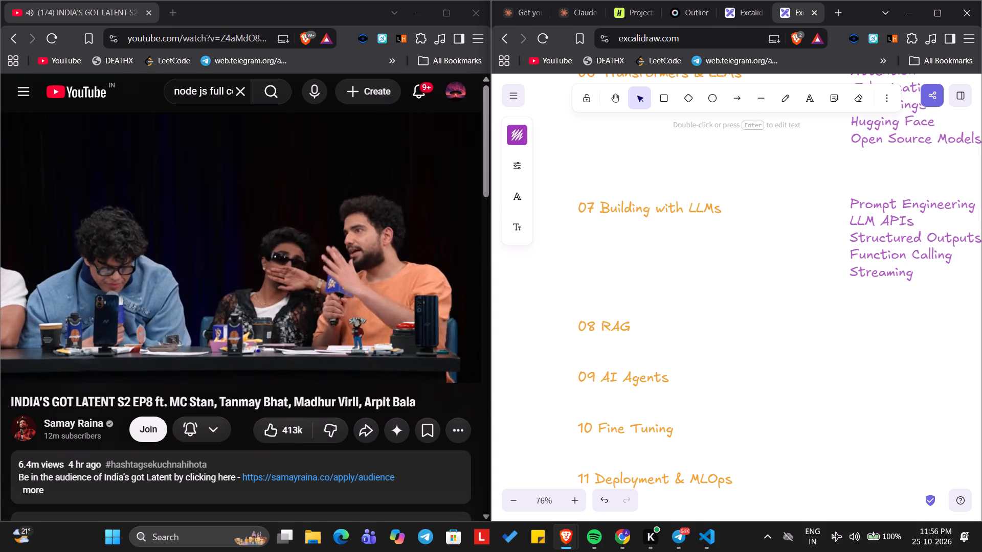
{"action": "type", "text": "Chunking"}
{"action": "key", "text": "Return"}
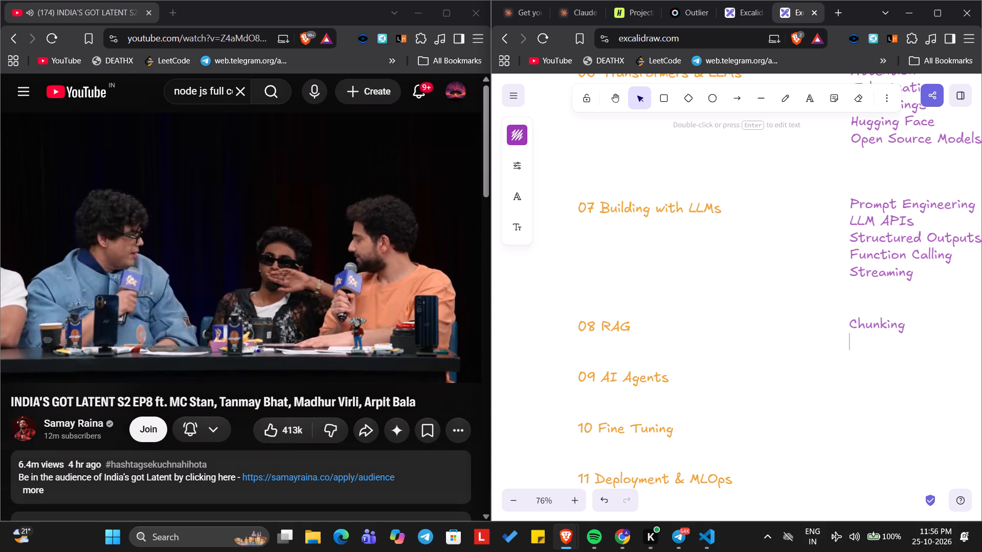
{"action": "type", "text": "Ve"}
{"action": "type", "text": "to"}
{"action": "key", "text": "BackSpace"}
{"action": "key", "text": "BackSpace"}
{"action": "type", "text": "ctor"}
{"action": "key", "text": "space"}
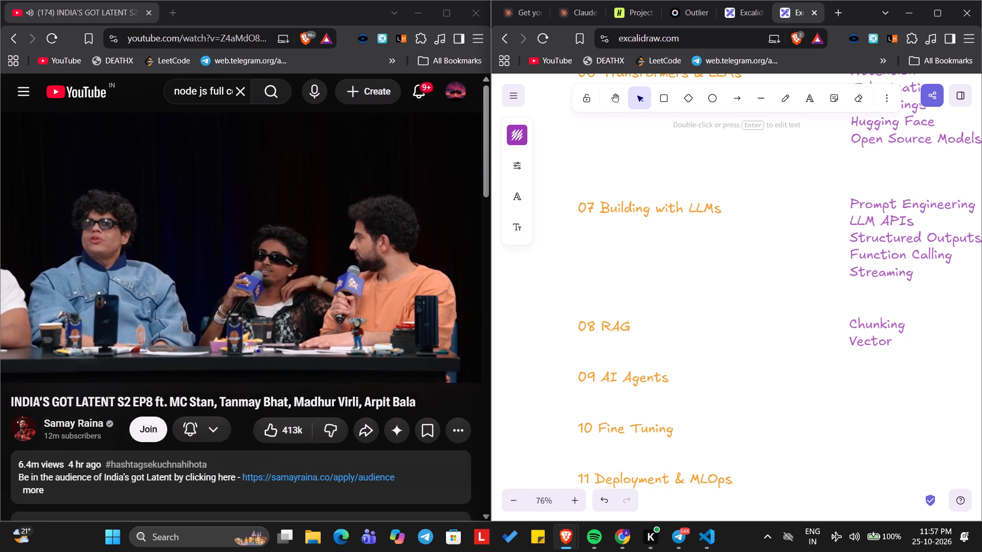
{"action": "type", "text": "databases"}
{"action": "key", "text": "Return"}
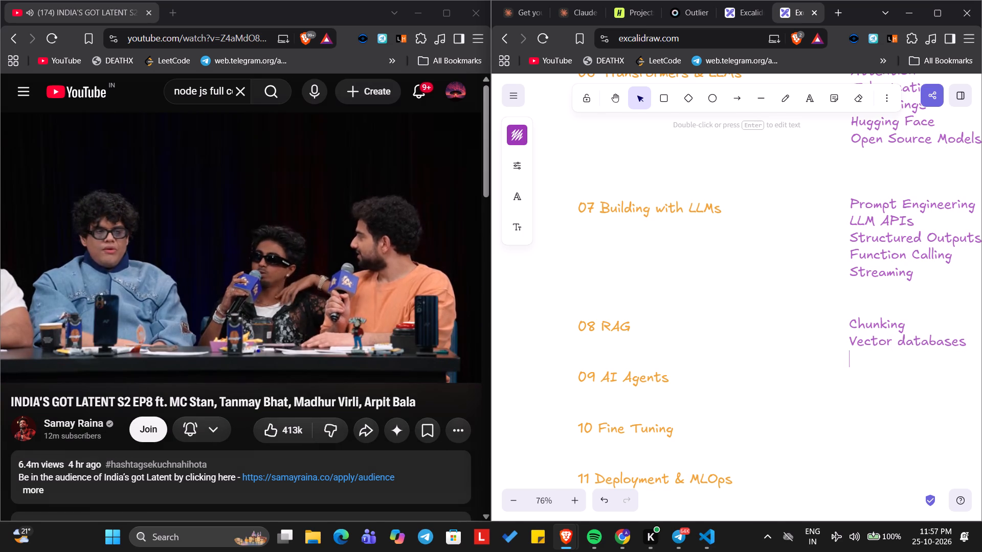
Add "Semantic Search", "Reranking" and "RAG Evaluation" on separate lines to the RAG topic list.
{"action": "type", "text": "Semantic"}
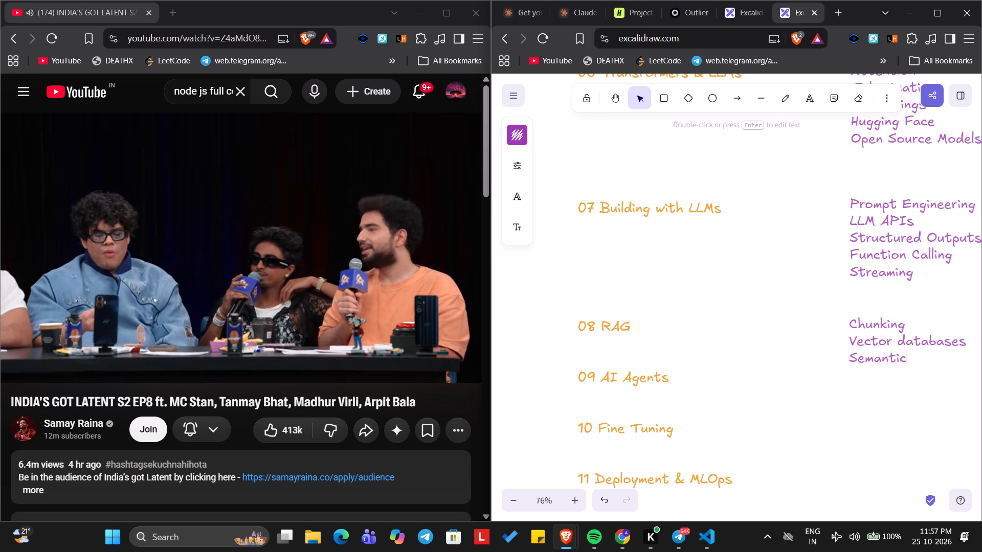
{"action": "key", "text": "space"}
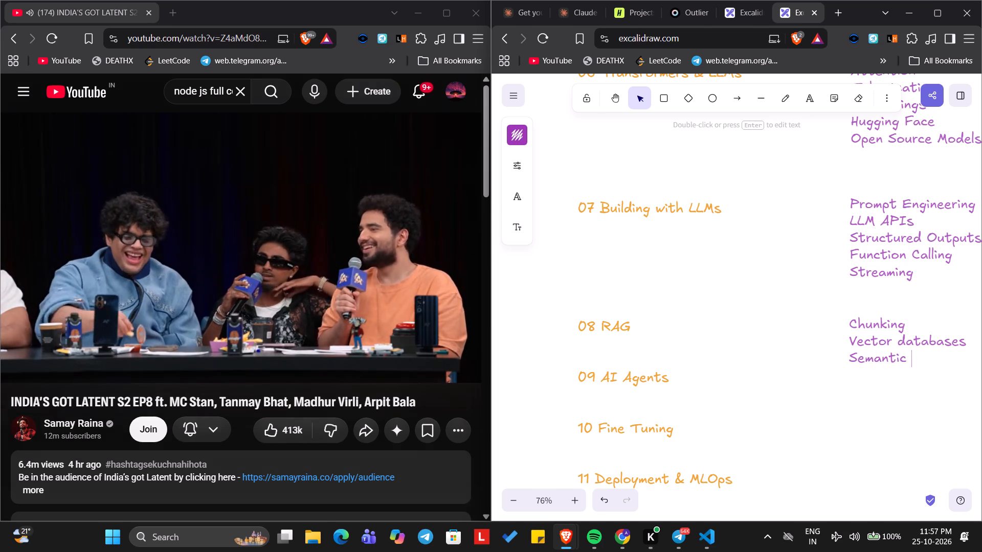
{"action": "type", "text": "Search"}
{"action": "key", "text": "Return"}
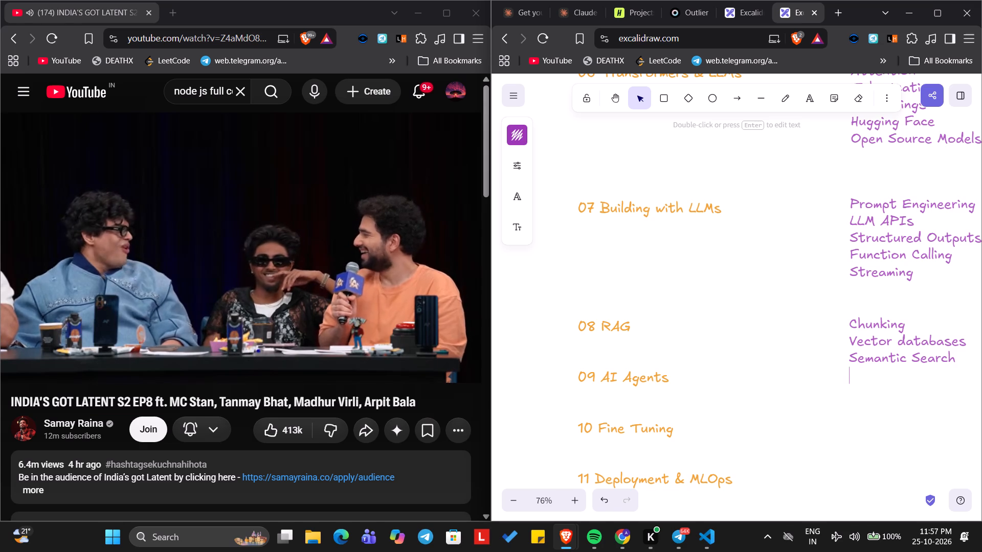
{"action": "key", "text": "shift+r"}
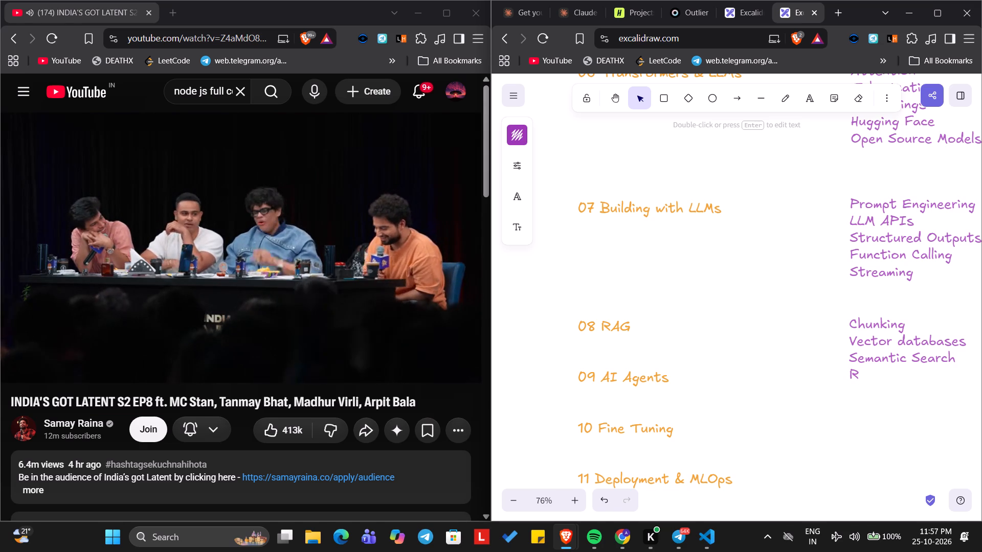
{"action": "type", "text": "eranking"}
{"action": "key", "text": "Return"}
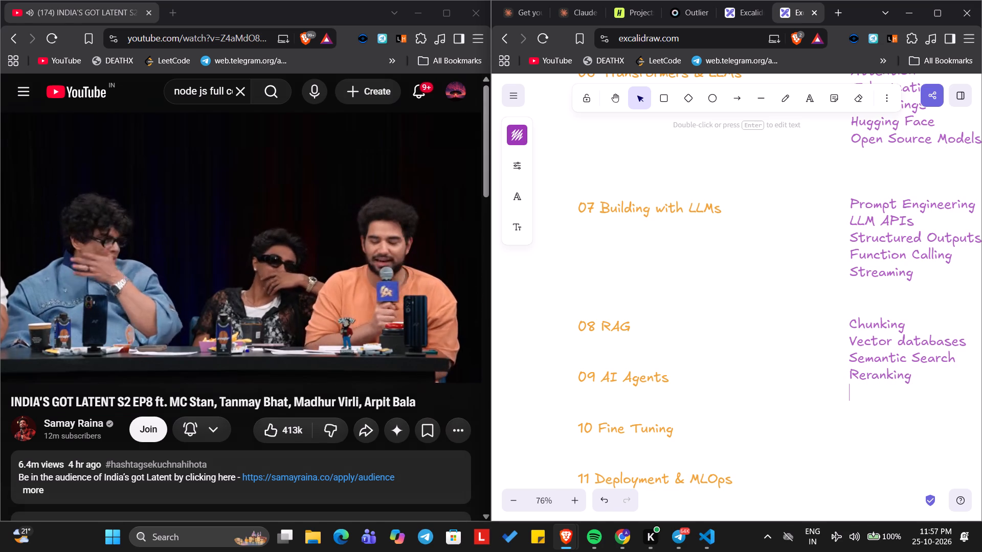
{"action": "type", "text": "RAG"}
{"action": "key", "text": "space"}
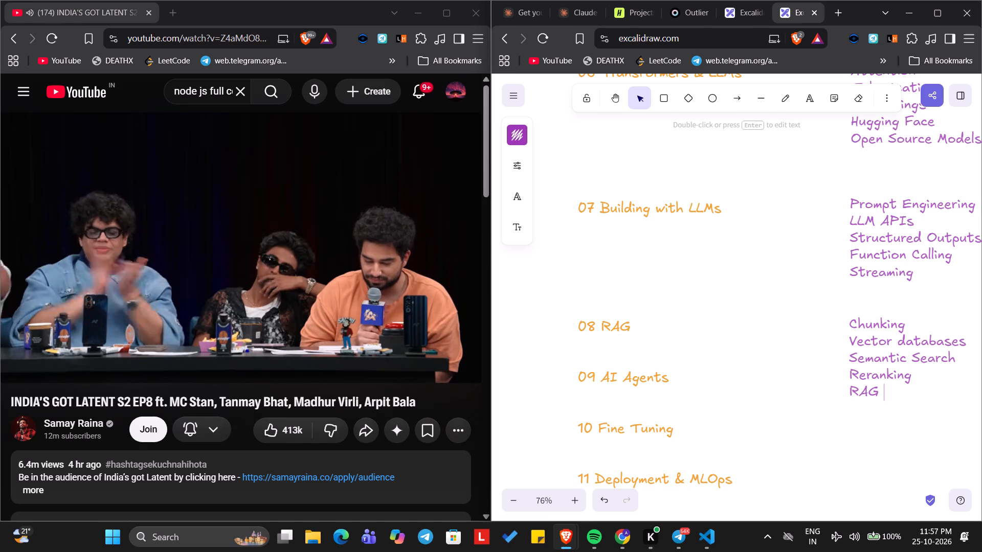
{"action": "type", "text": "Evaluation"}
{"action": "key", "text": "Return"}
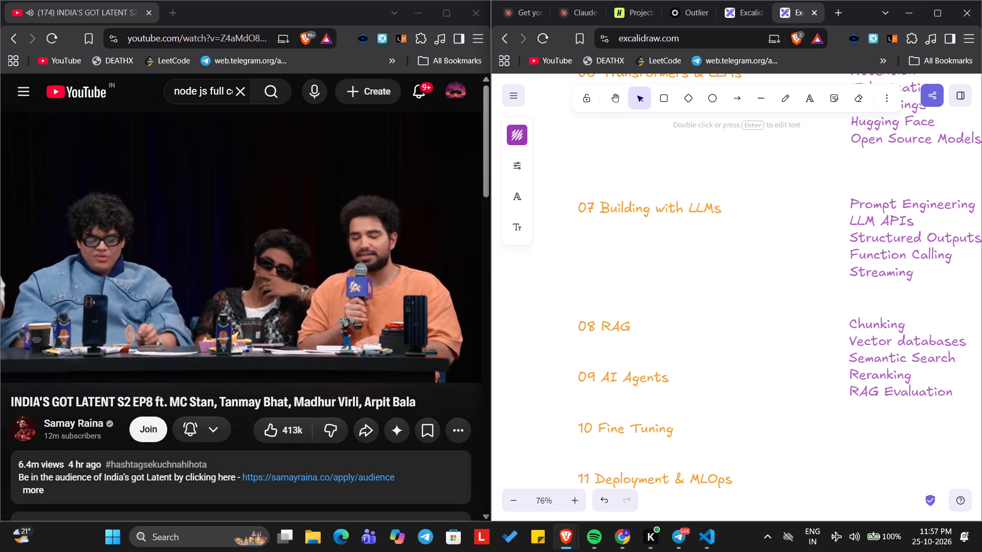
Insert three blank lines between "08 RAG" and "09 AI Agents" in the orange roadmap text.
{"action": "scroll", "coordinate": [849, 325], "scroll_direction": "down", "scroll_amount": 1}
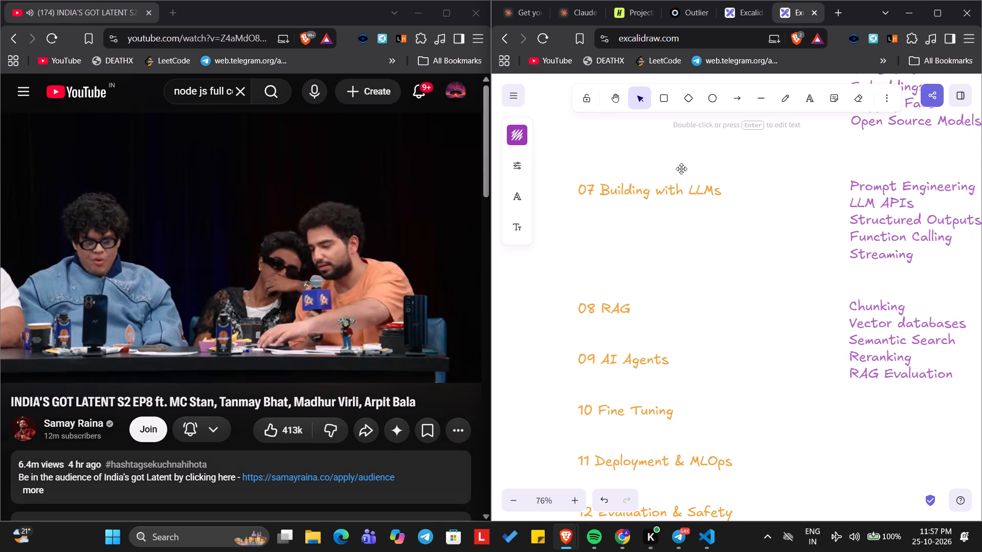
{"action": "left_click", "coordinate": [608, 329]}
{"action": "left_click", "coordinate": [608, 329]}
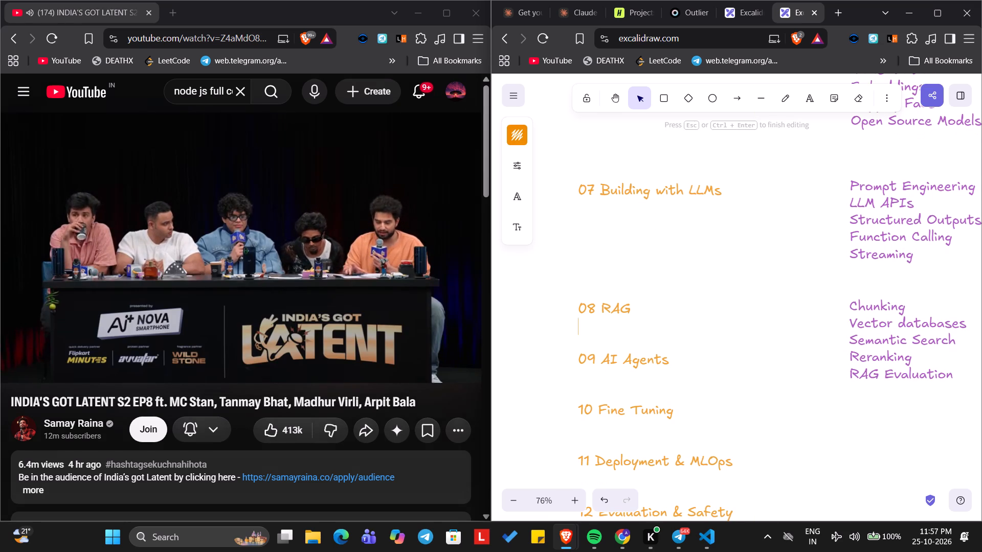
{"action": "key", "text": "Return"}
{"action": "key", "text": "Return"}
{"action": "key", "text": "Return"}
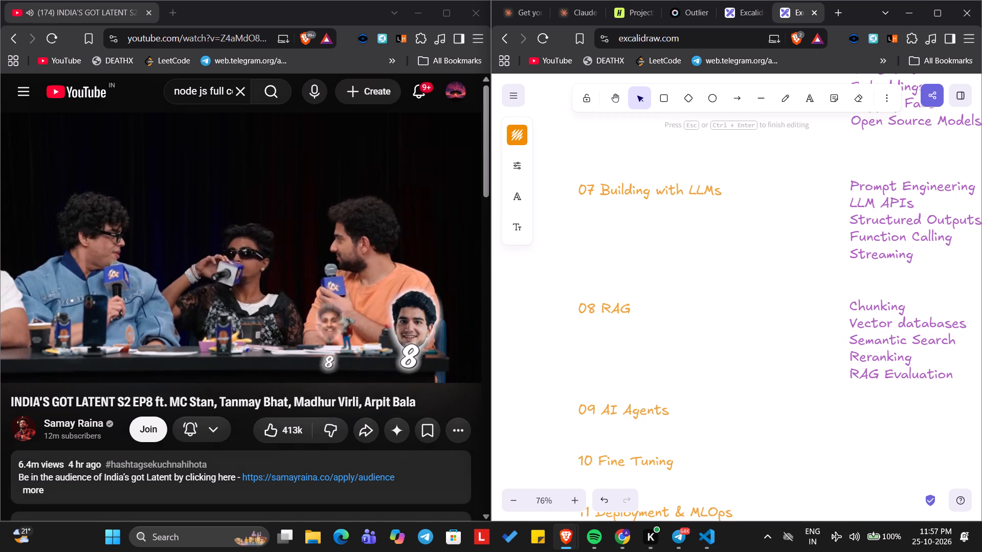
Insert one more blank line above "08 RAG" in the roadmap text.
{"action": "left_click", "coordinate": [590, 288]}
{"action": "key", "text": "Return"}
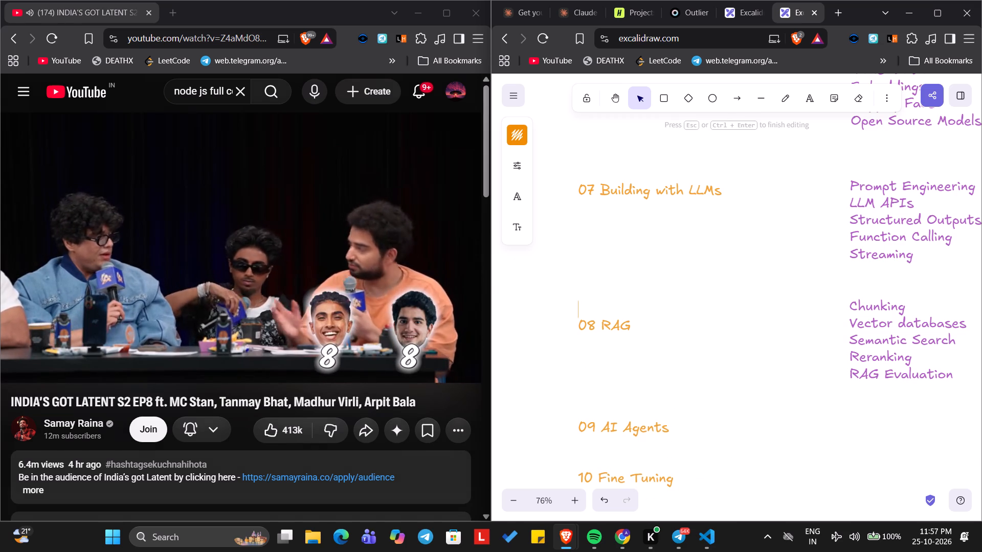
Insert one more blank line above "09 AI Agents" in the roadmap text.
{"action": "scroll", "coordinate": [590, 288], "scroll_direction": "down", "scroll_amount": 1}
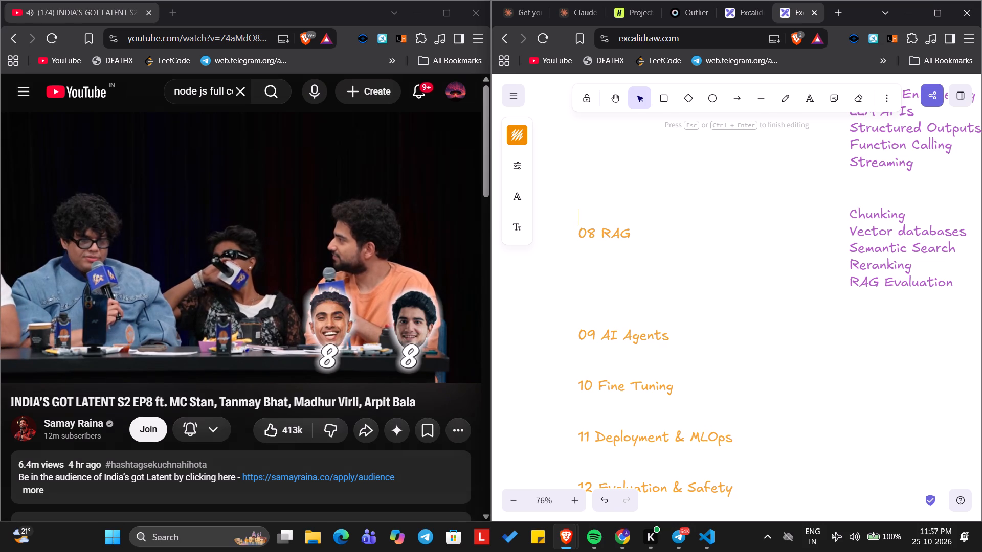
{"action": "left_click", "coordinate": [595, 325]}
{"action": "key", "text": "Return"}
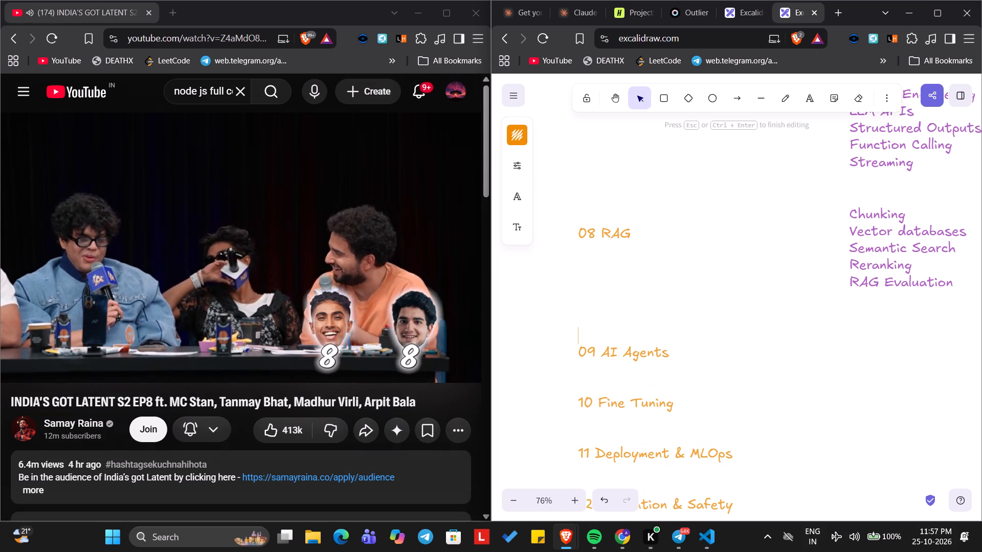
Start a purple topic list beside "09 AI Agents" with "Tool Use", "Memory" and "Planning" on separate lines.
{"action": "left_click", "coordinate": [813, 101]}
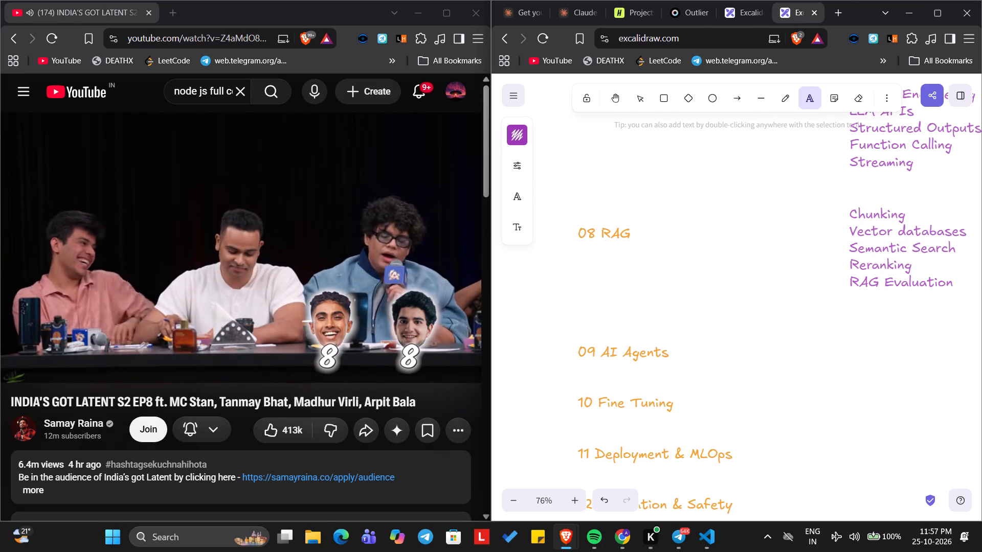
{"action": "left_click", "coordinate": [848, 350]}
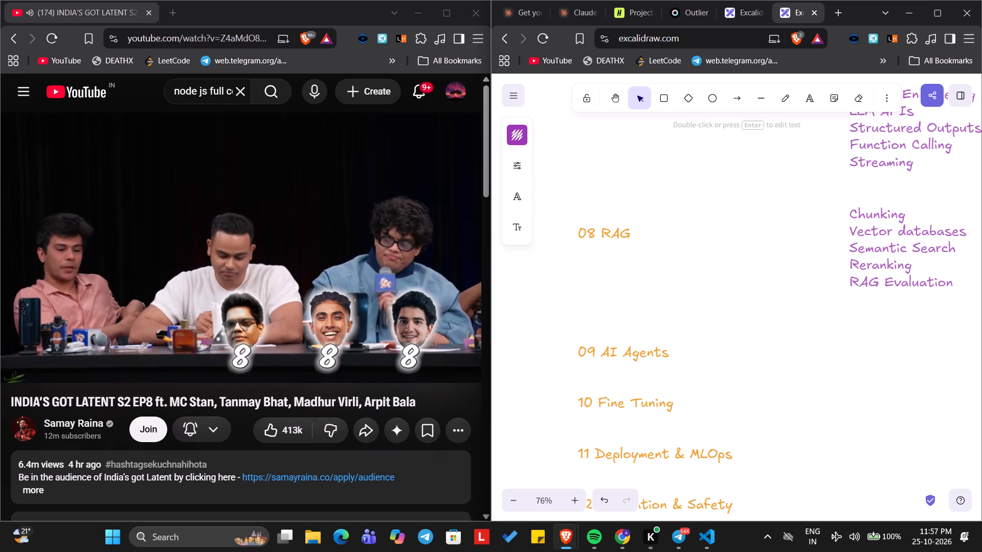
{"action": "type", "text": "Tool Use"}
{"action": "key", "text": "Return"}
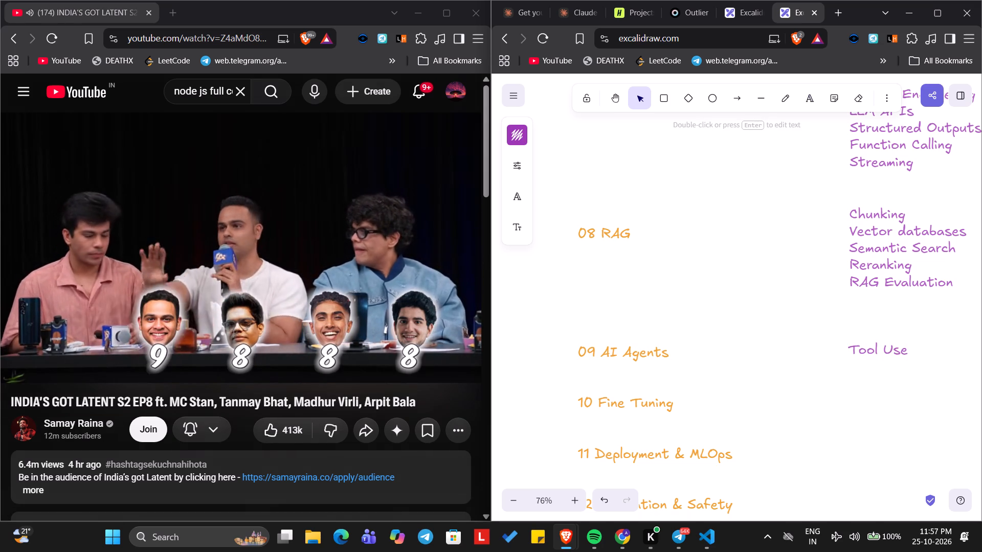
{"action": "type", "text": "Memory"}
{"action": "key", "text": "Return"}
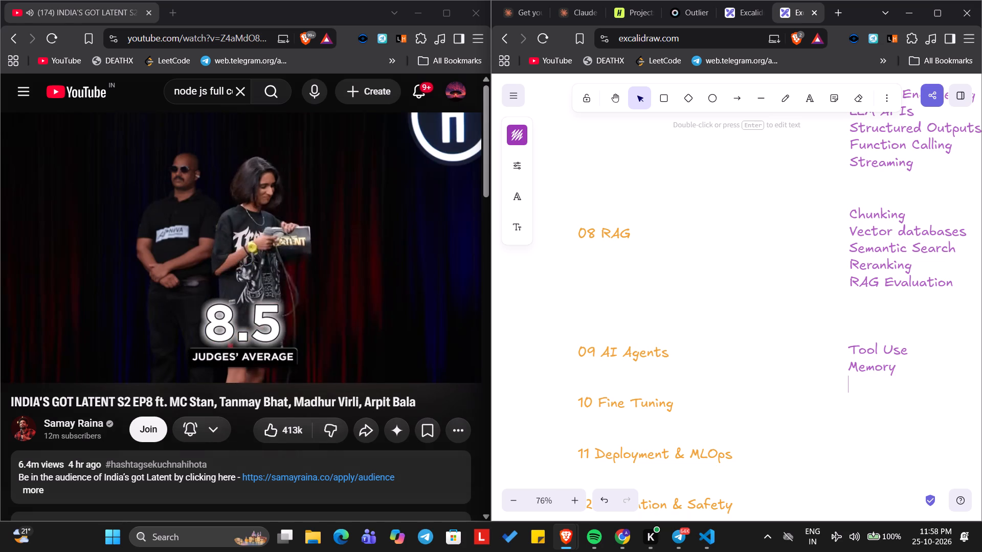
{"action": "type", "text": "Planning"}
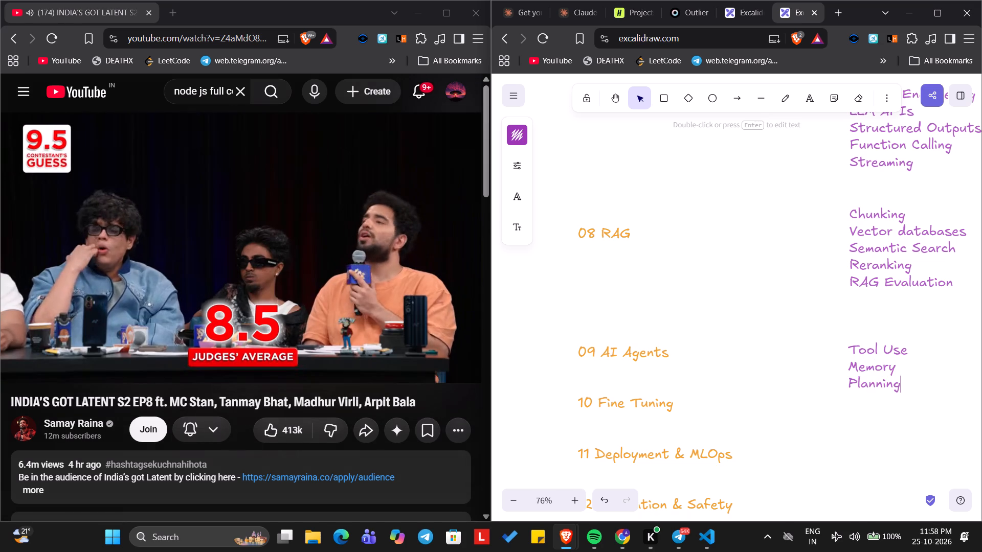
{"action": "key", "text": "Return"}
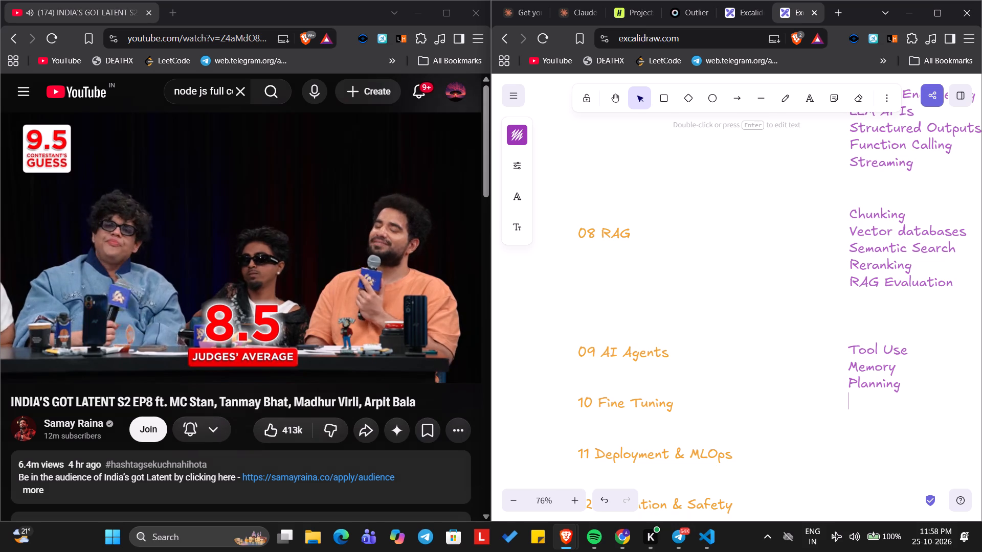
Add "MCP" and "Multi-Agent Systems" on separate lines to the AI Agents topic list.
{"action": "type", "text": "CP"}
{"action": "key", "text": "Return"}
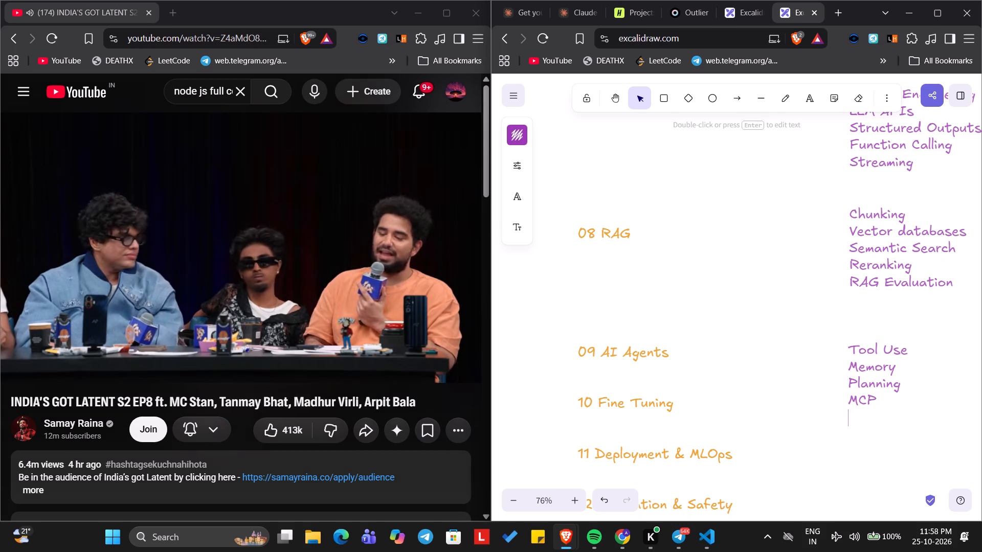
{"action": "type", "text": "Multi"}
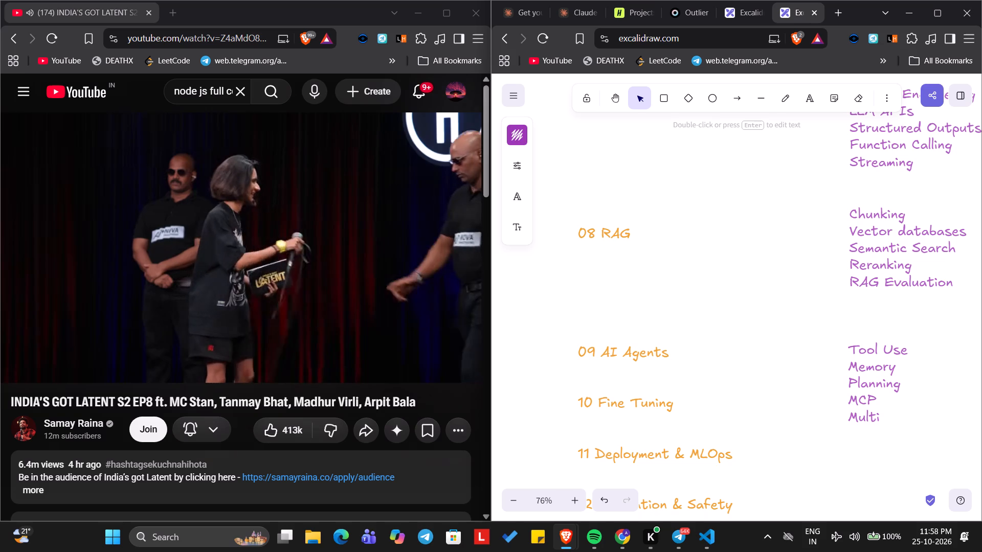
{"action": "type", "text": "-Agent"}
{"action": "key", "text": "space"}
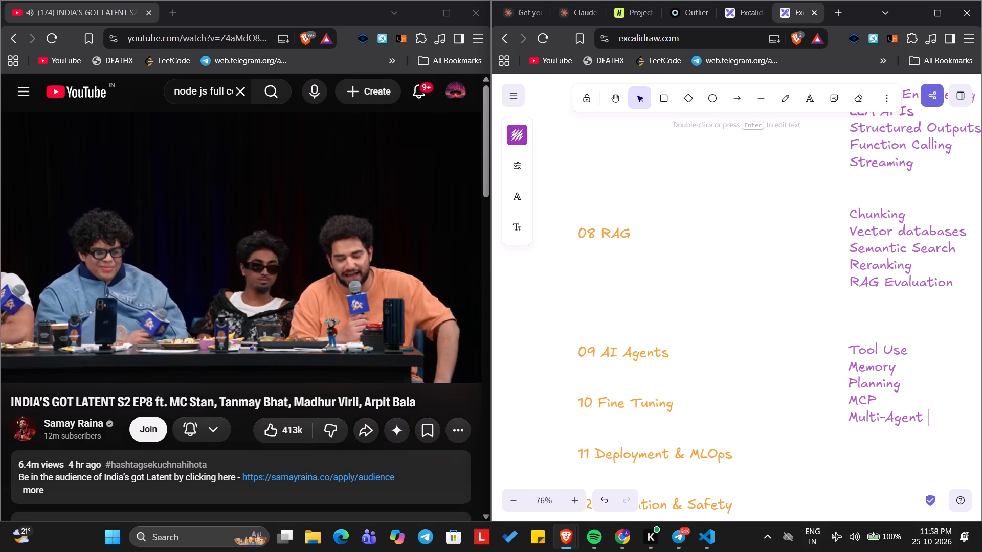
{"action": "type", "text": "Syste"}
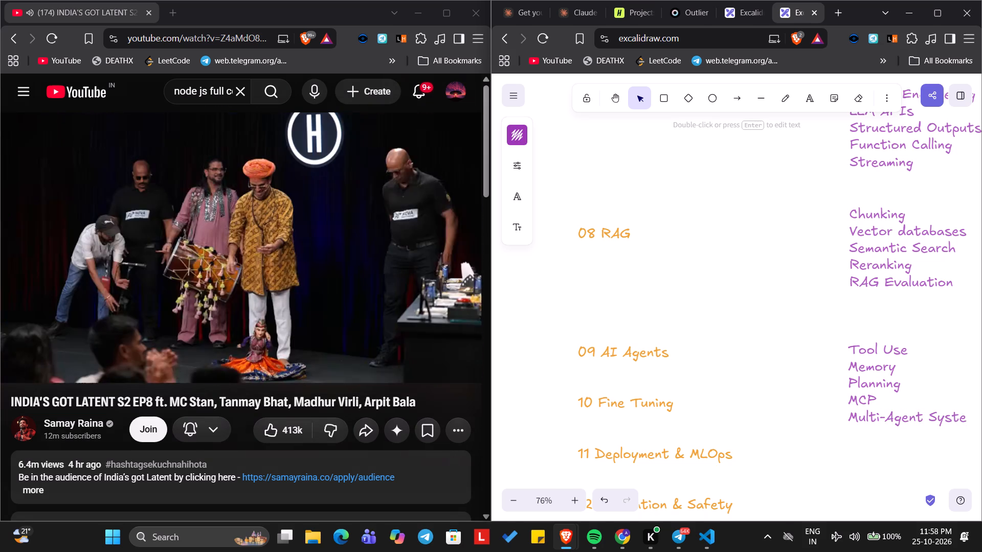
{"action": "key", "text": "m"}
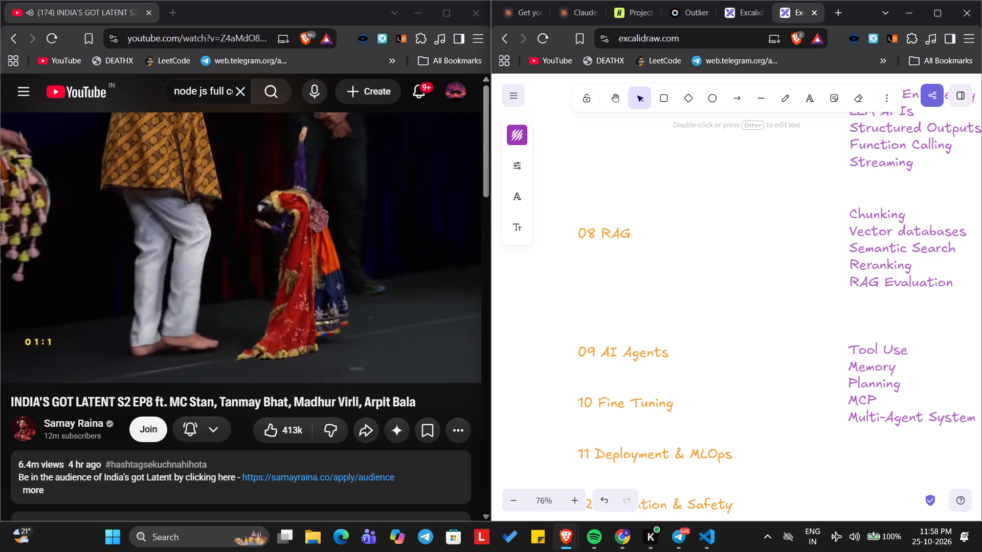
{"action": "scroll", "coordinate": [881, 380], "scroll_direction": "left", "scroll_amount": 1}
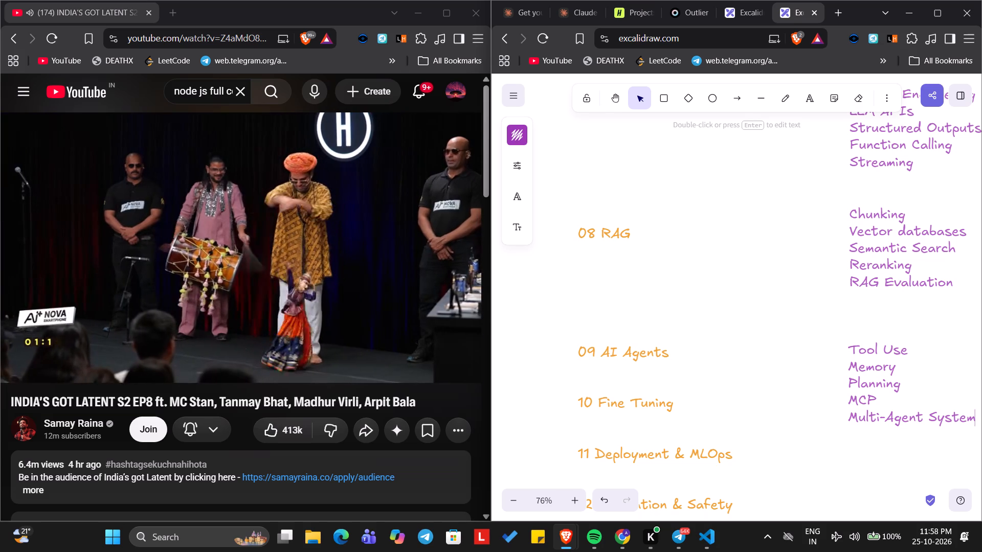
{"action": "scroll", "coordinate": [881, 380], "scroll_direction": "left", "scroll_amount": 1}
{"action": "key", "text": "s"}
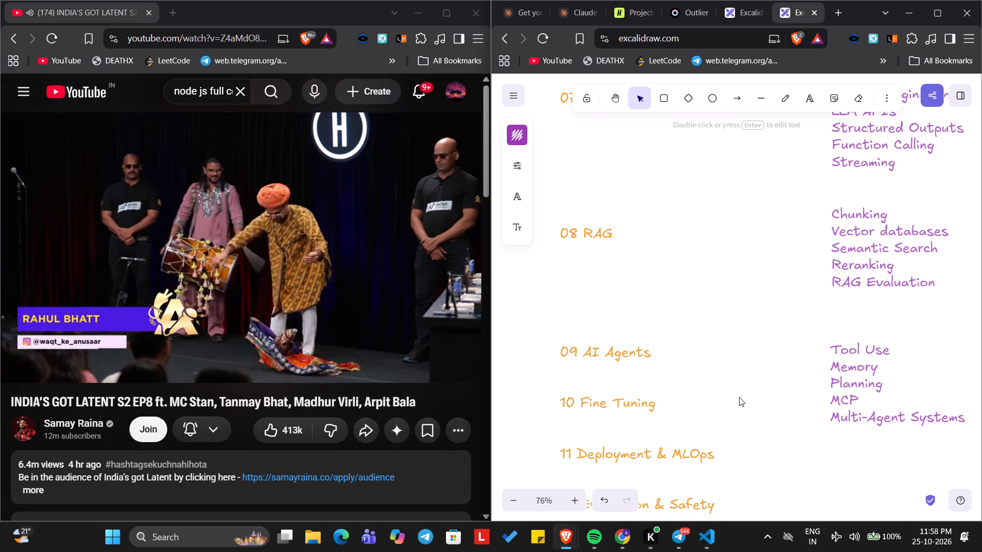
Insert four blank lines above "10 Fine Tuning" in the roadmap text.
{"action": "left_click", "coordinate": [643, 380]}
{"action": "left_click", "coordinate": [628, 381]}
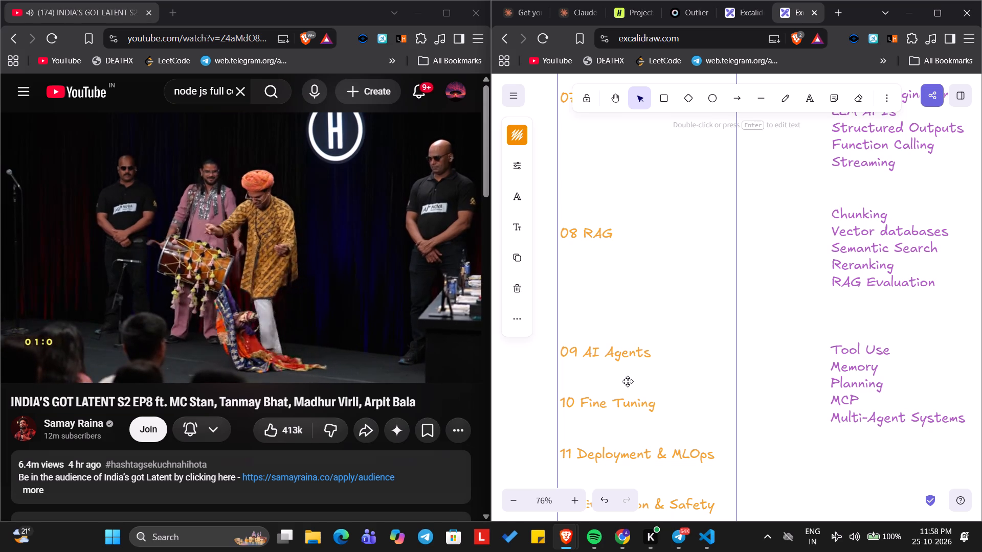
{"action": "key", "text": "Return"}
{"action": "key", "text": "Return"}
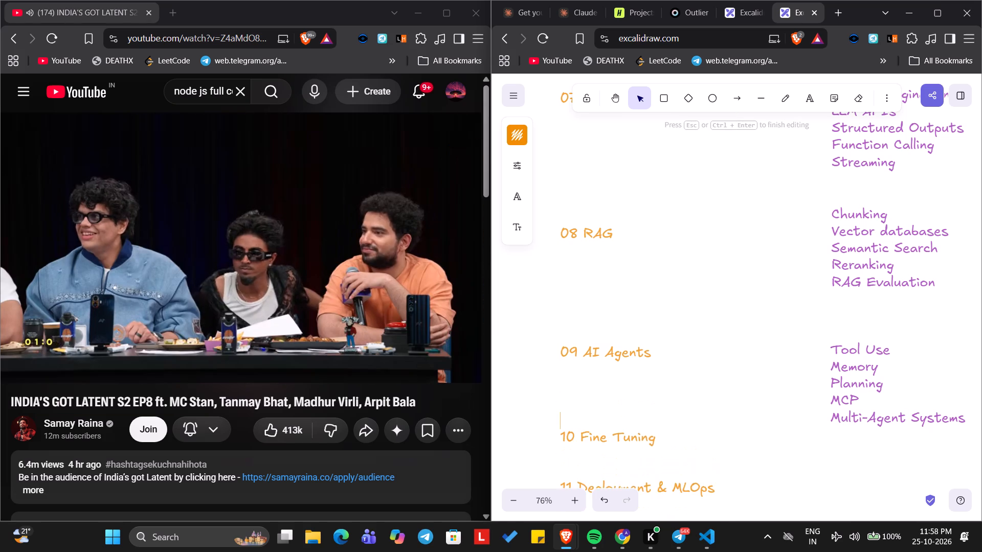
{"action": "key", "text": "Return"}
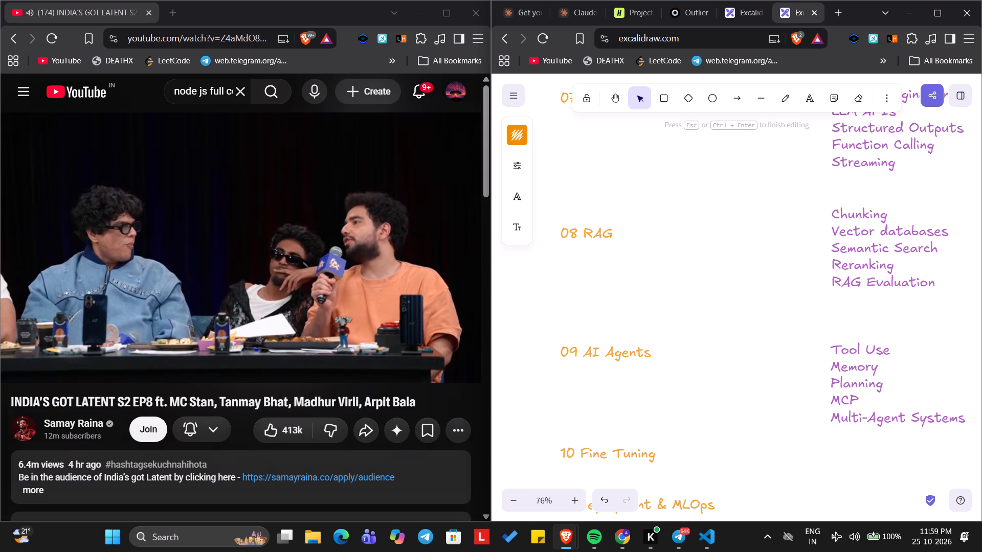
{"action": "key", "text": "Return"}
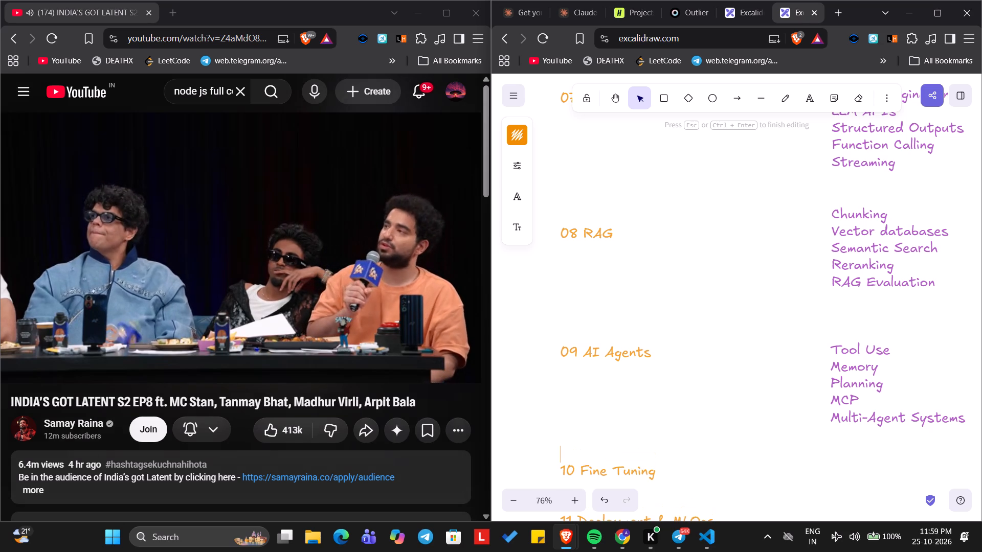
Start a purple topic list beside "10 Fine Tuning" with "Datasets" as its first line.
{"action": "scroll", "coordinate": [616, 397], "scroll_direction": "down", "scroll_amount": 1}
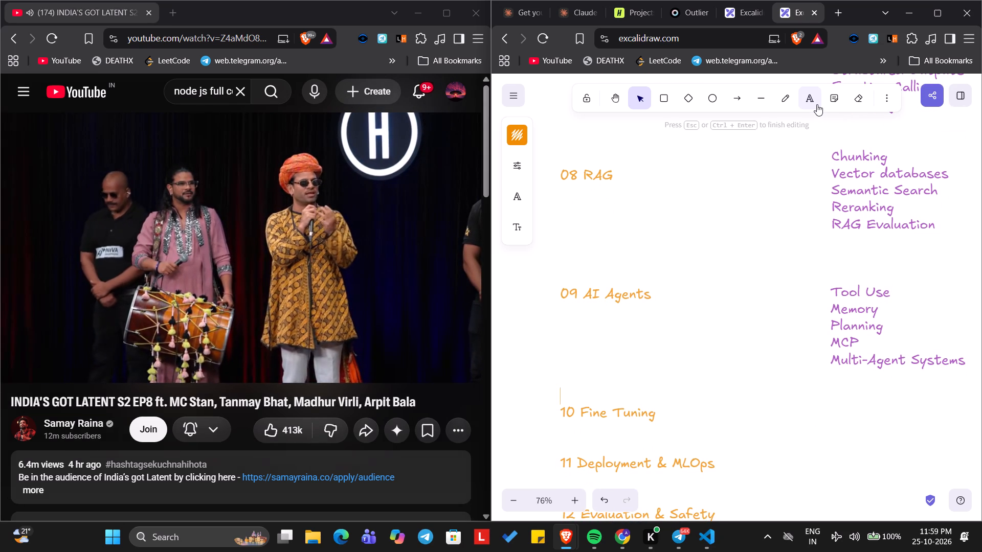
{"action": "left_click", "coordinate": [833, 408]}
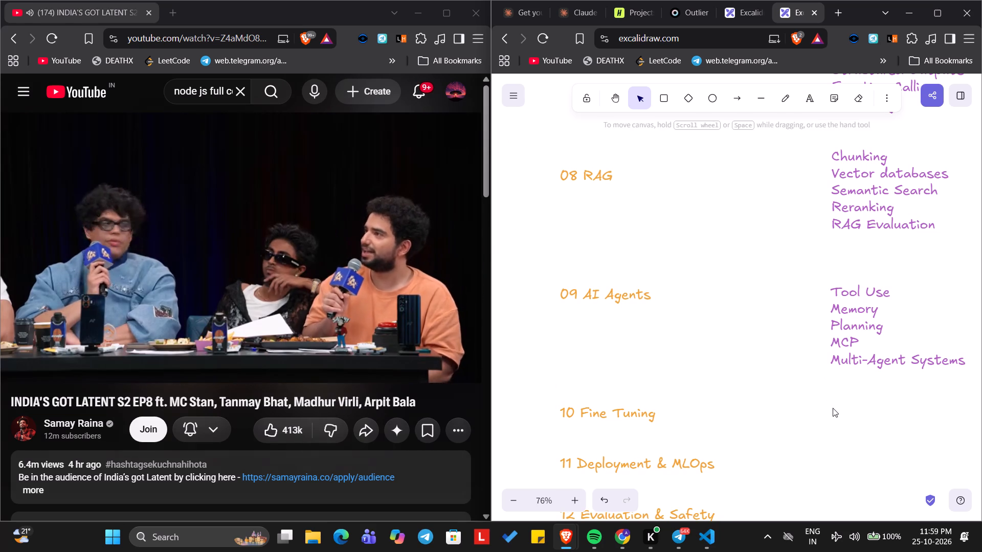
{"action": "left_click", "coordinate": [833, 408]}
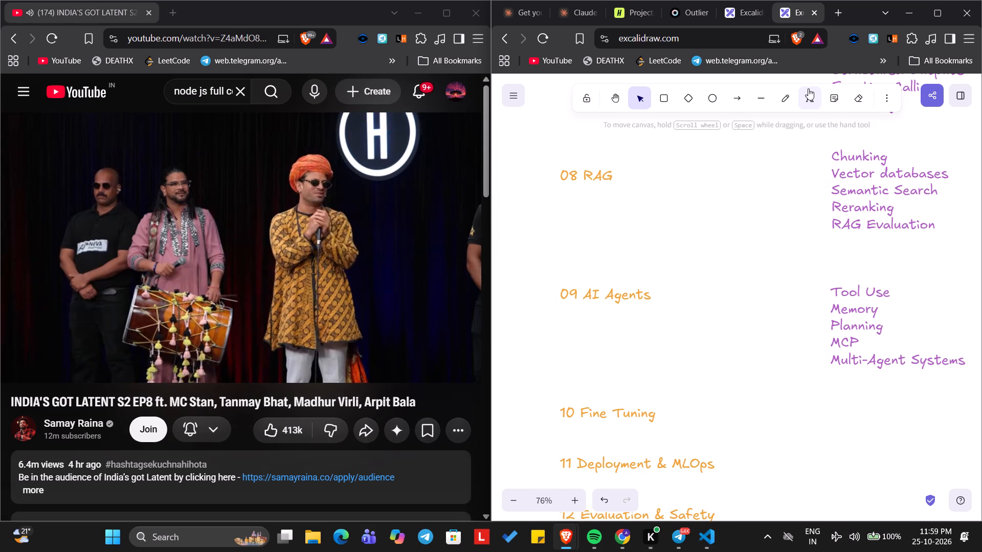
{"action": "left_click", "coordinate": [809, 91]}
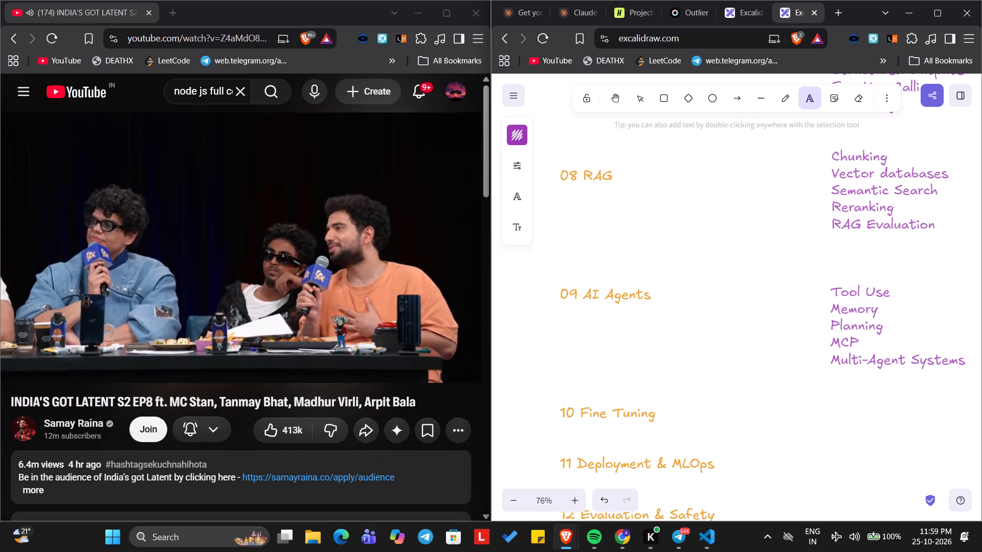
{"action": "left_click", "coordinate": [825, 412]}
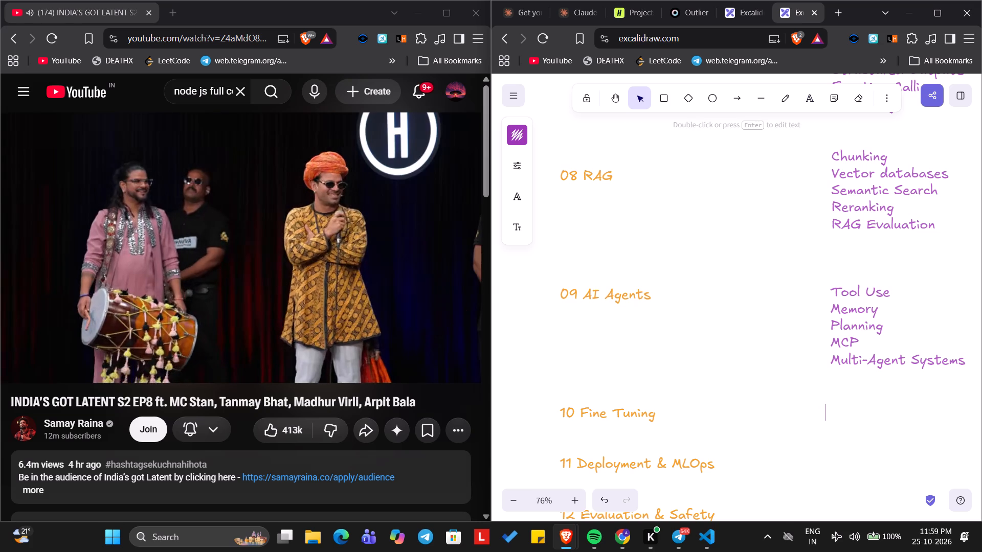
{"action": "type", "text": "Datasets"}
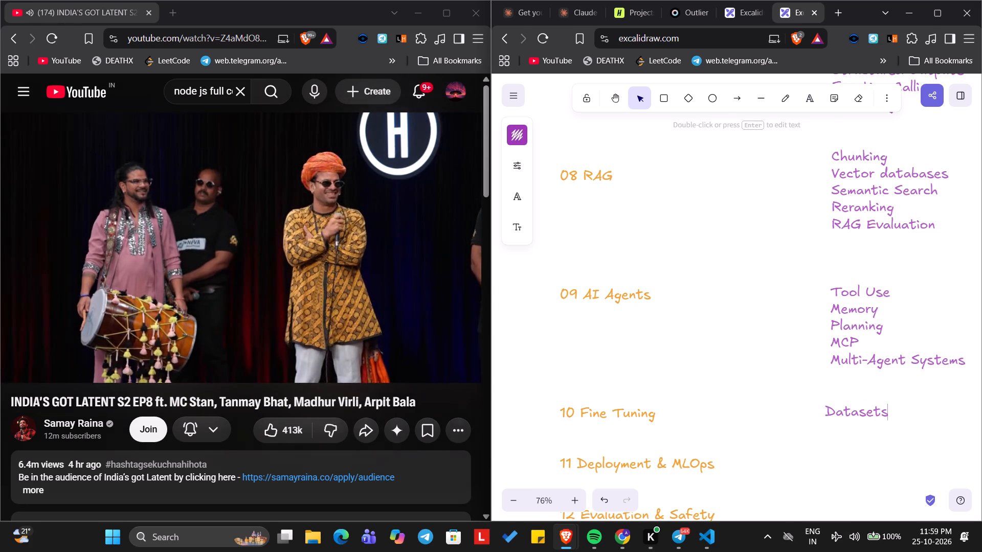
{"action": "key", "text": "Return"}
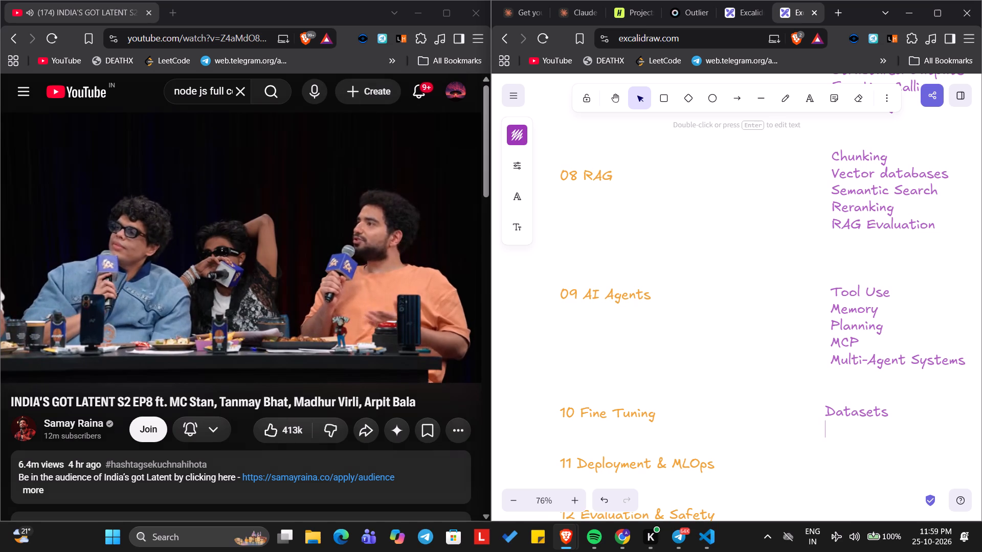
Add "LoRA & QLoRA" as the second line of the Fine Tuning topic list.
{"action": "type", "text": "LoR"}
{"action": "key", "text": "shift+a"}
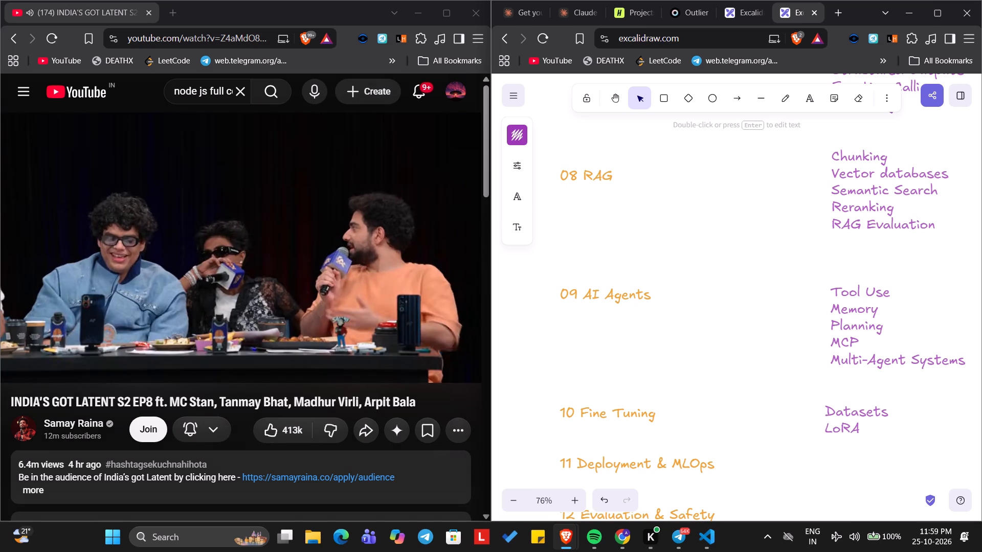
{"action": "key", "text": "space"}
{"action": "key", "text": "shift+ampersand"}
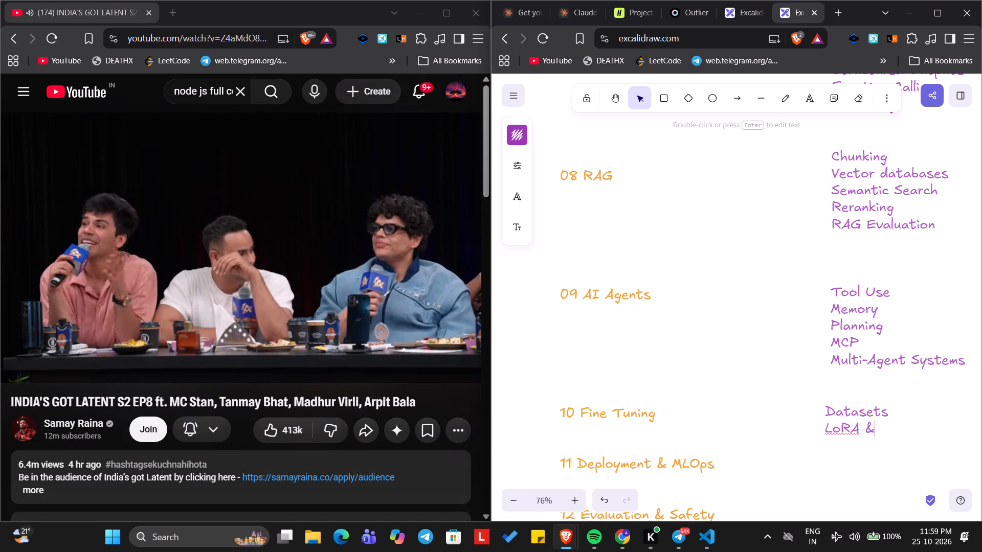
{"action": "key", "text": "space"}
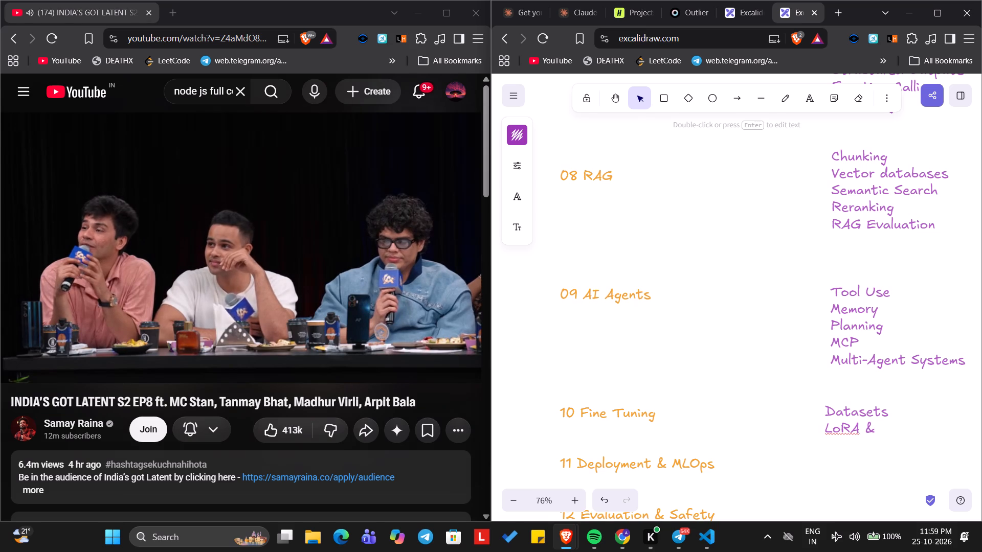
{"action": "key", "text": "shift+q"}
{"action": "key", "text": "shift+l"}
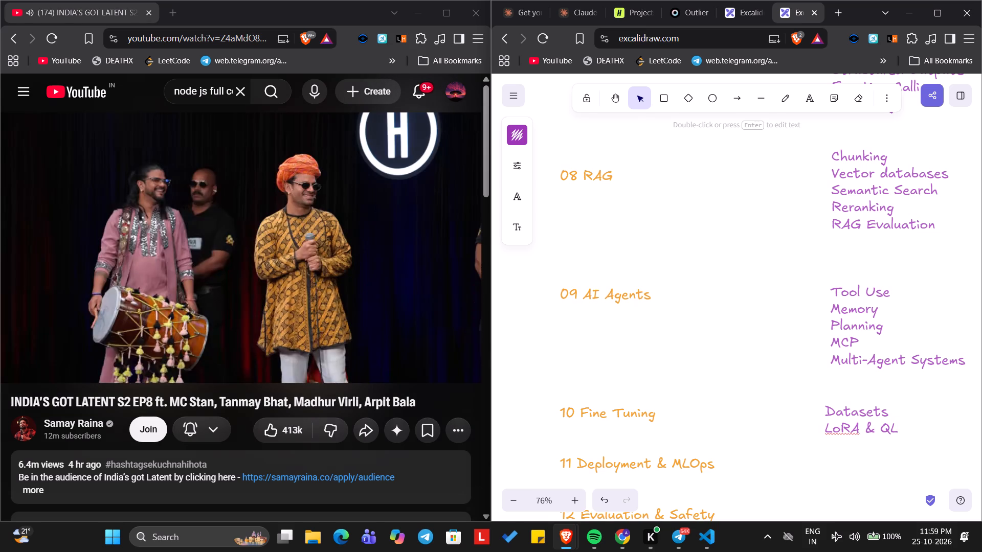
{"action": "key", "text": "o"}
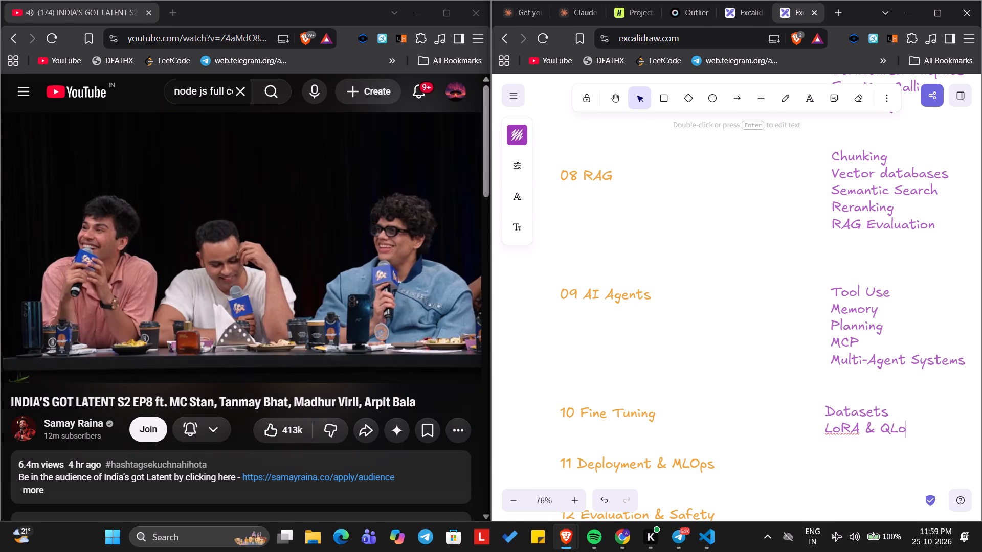
{"action": "type", "text": "RA"}
{"action": "key", "text": "Return"}
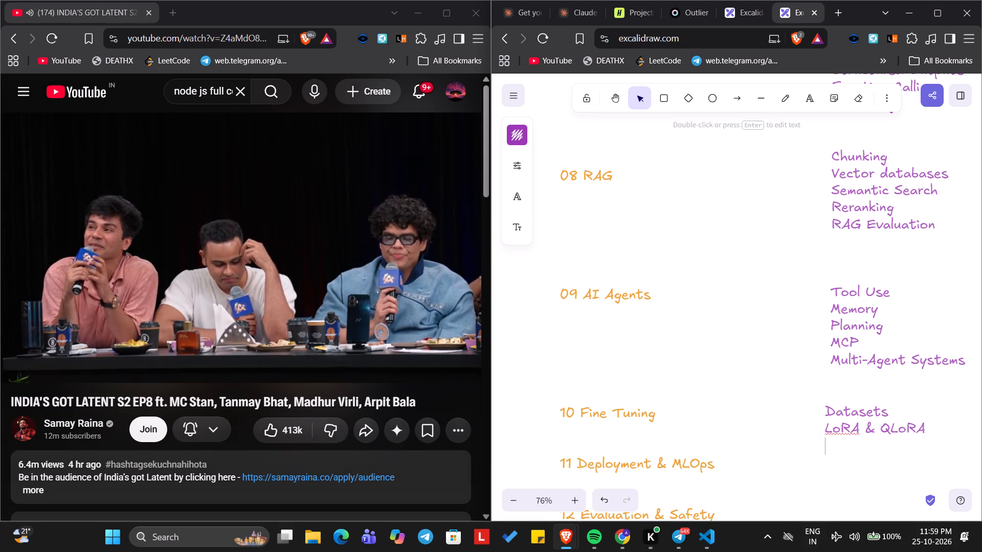
Add "Instruction Tuning" and "RLHF" on separate lines to the Fine Tuning topic list.
{"action": "type", "text": "Instruction"}
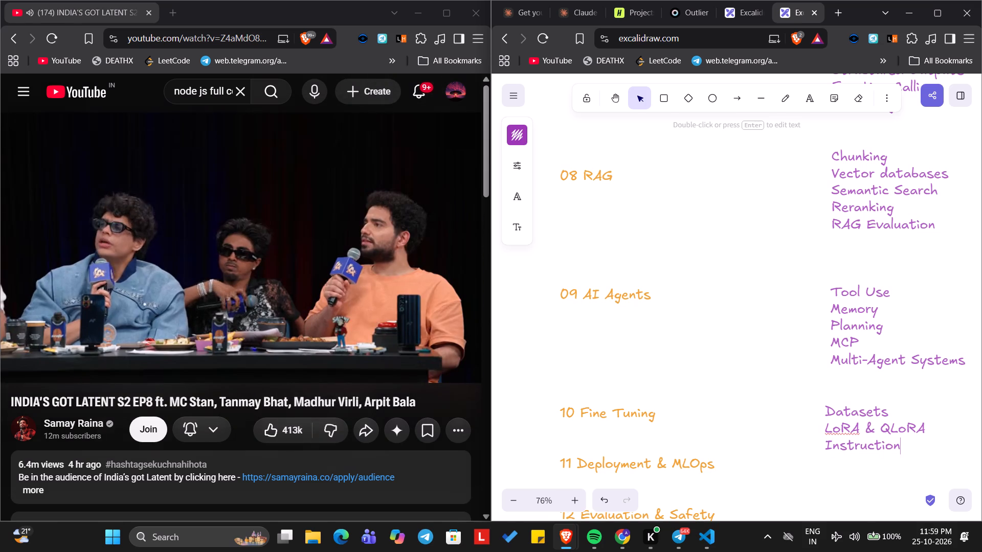
{"action": "key", "text": "space"}
{"action": "type", "text": "Tun"}
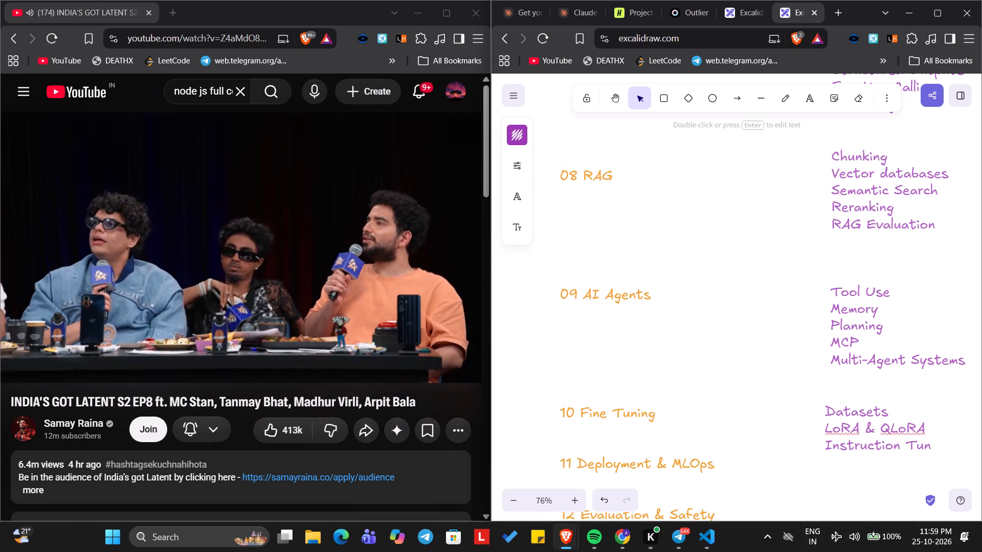
{"action": "type", "text": "ing"}
{"action": "key", "text": "Return"}
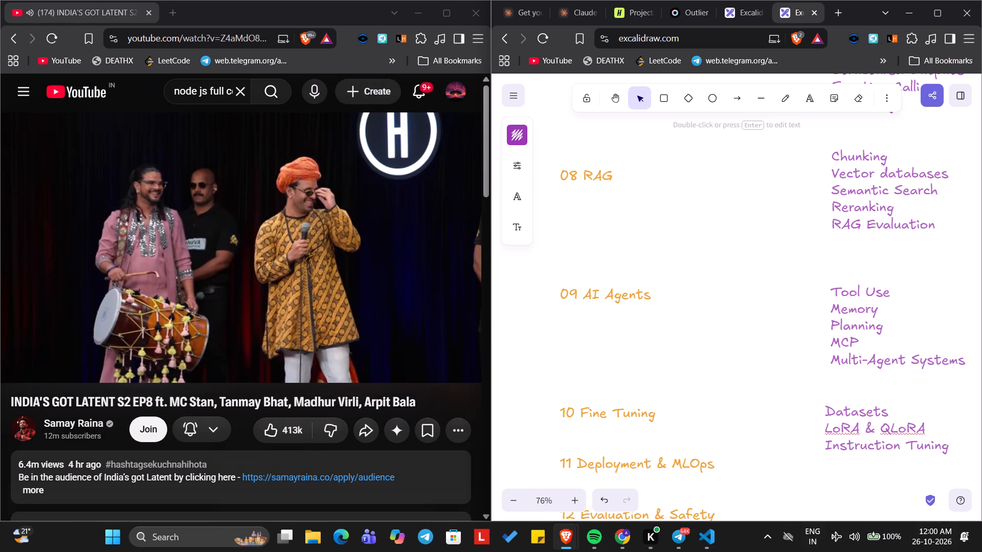
{"action": "type", "text": "RLHF"}
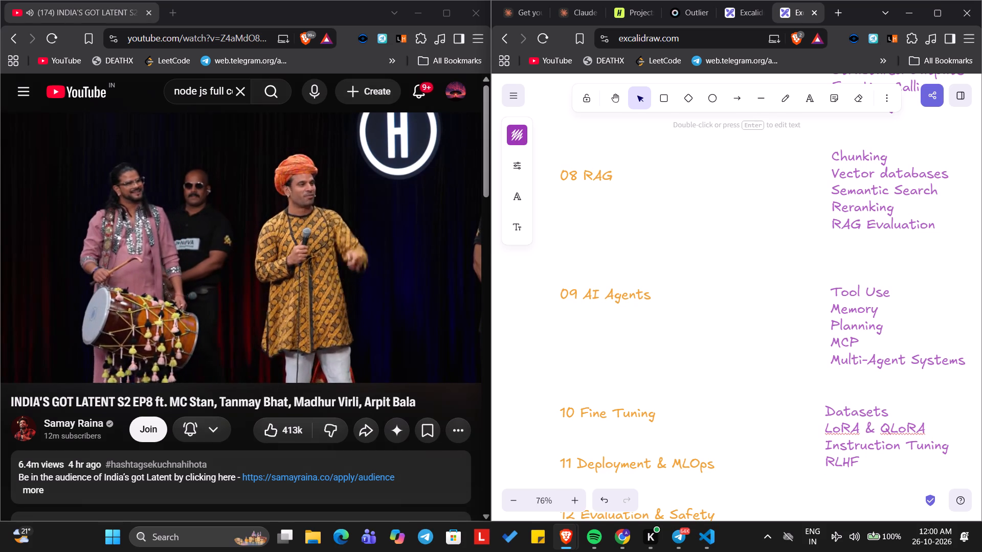
{"action": "key", "text": "space"}
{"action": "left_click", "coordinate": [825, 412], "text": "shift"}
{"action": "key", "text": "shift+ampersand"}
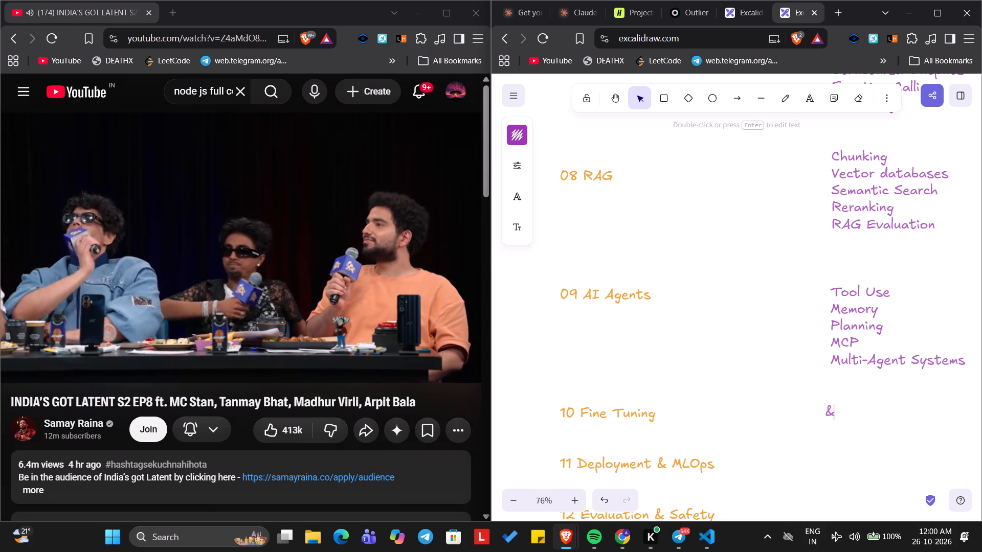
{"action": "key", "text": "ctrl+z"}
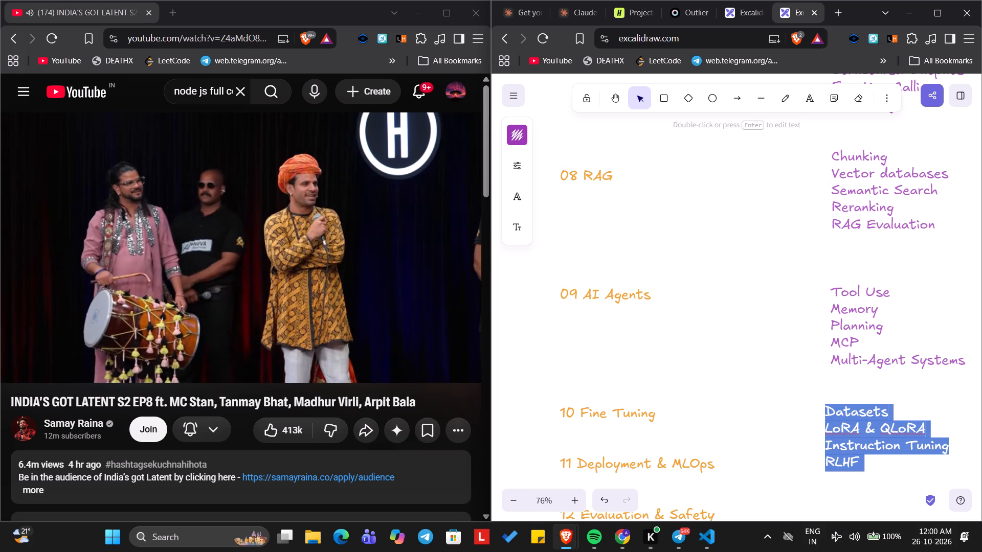
Extend the "RLHF" line of the Fine Tuning topic list to read "RLHF & DPO".
{"action": "left_click", "coordinate": [865, 463]}
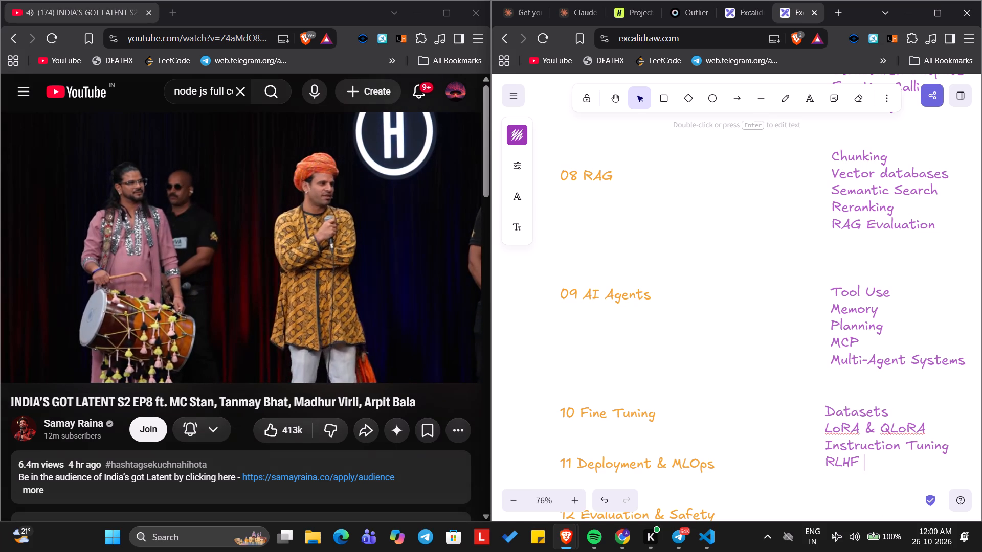
{"action": "type", "text": "&"}
{"action": "key", "text": "space"}
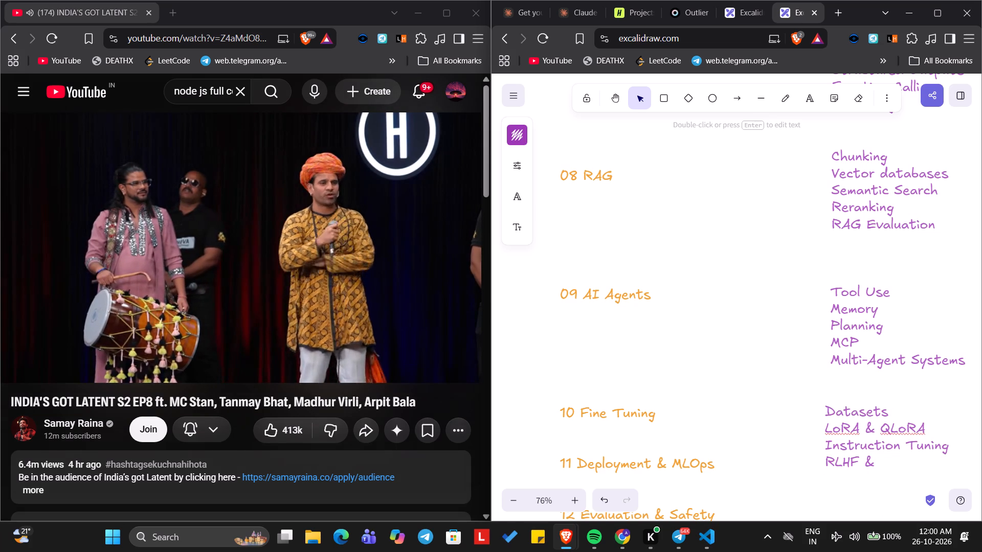
{"action": "type", "text": "DPO"}
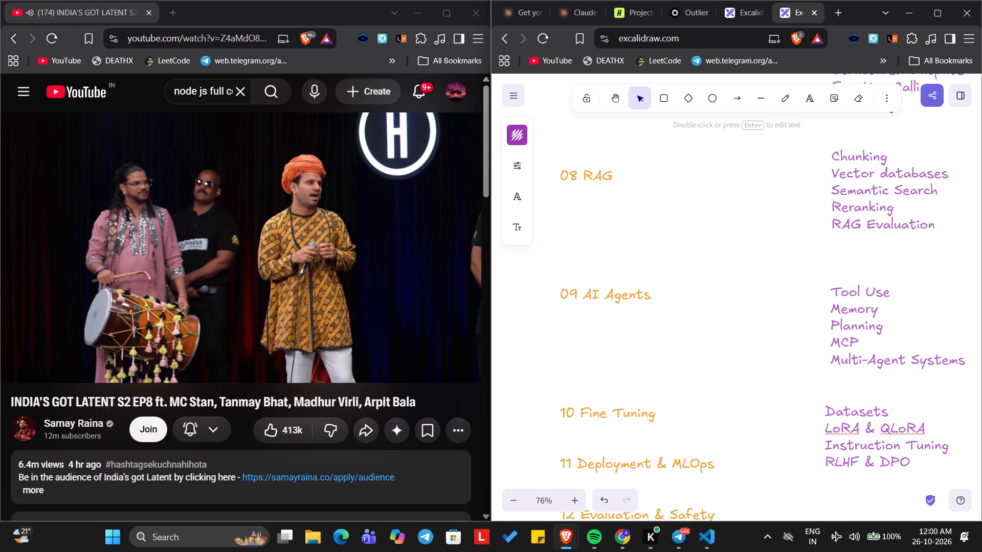
Insert three blank lines above "11 Deployment & MLOps" in the roadmap text.
{"action": "scroll", "coordinate": [865, 463], "scroll_direction": "down", "scroll_amount": 2}
{"action": "double_click", "coordinate": [615, 343]}
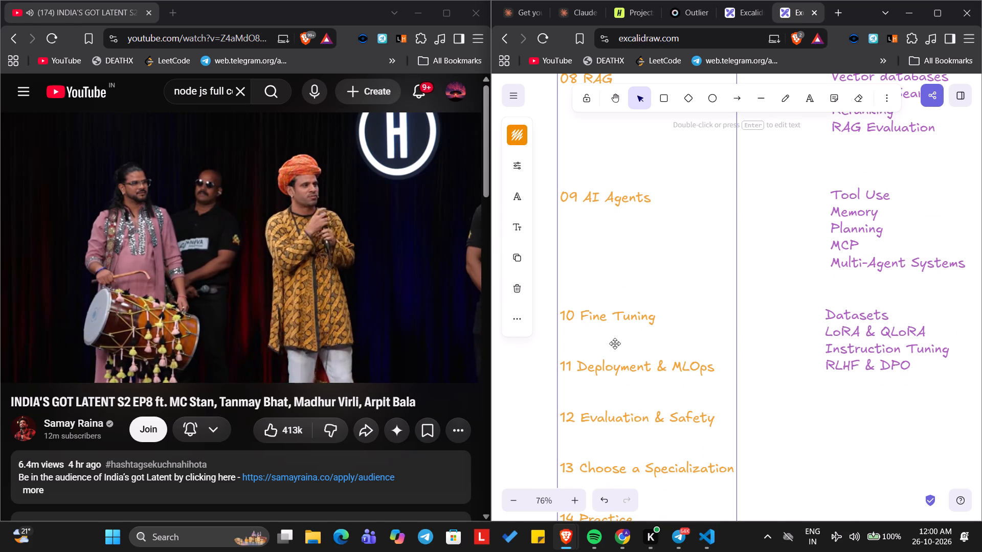
{"action": "key", "text": "Return"}
{"action": "key", "text": "Return"}
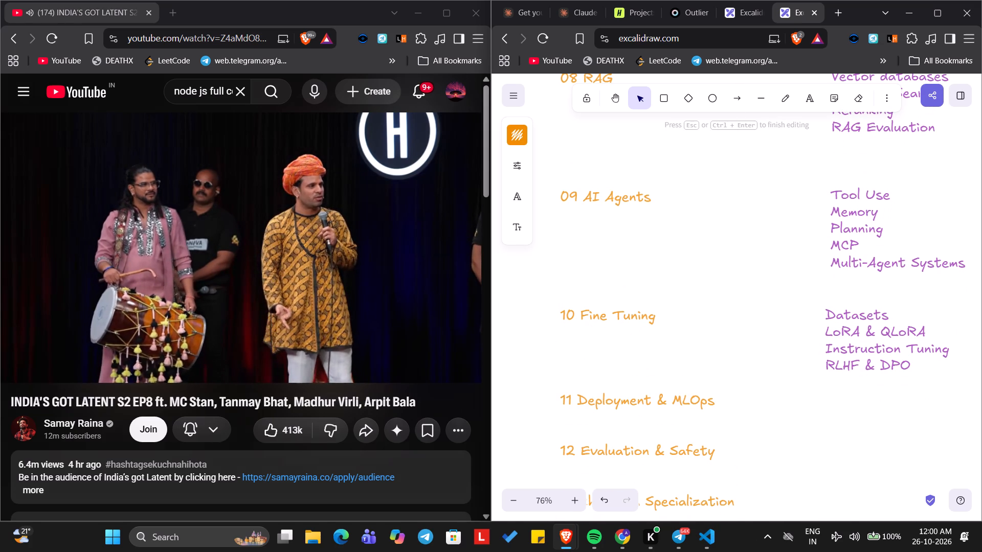
{"action": "key", "text": "Return"}
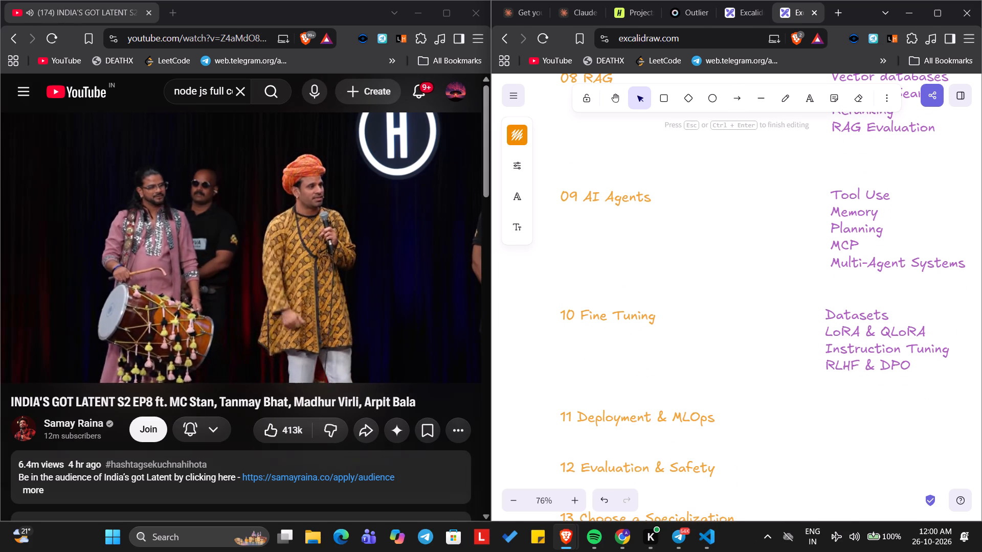
Insert one more blank line above "10 Fine Tuning" and finish editing the roadmap text.
{"action": "left_click", "coordinate": [583, 285]}
{"action": "key", "text": "Return"}
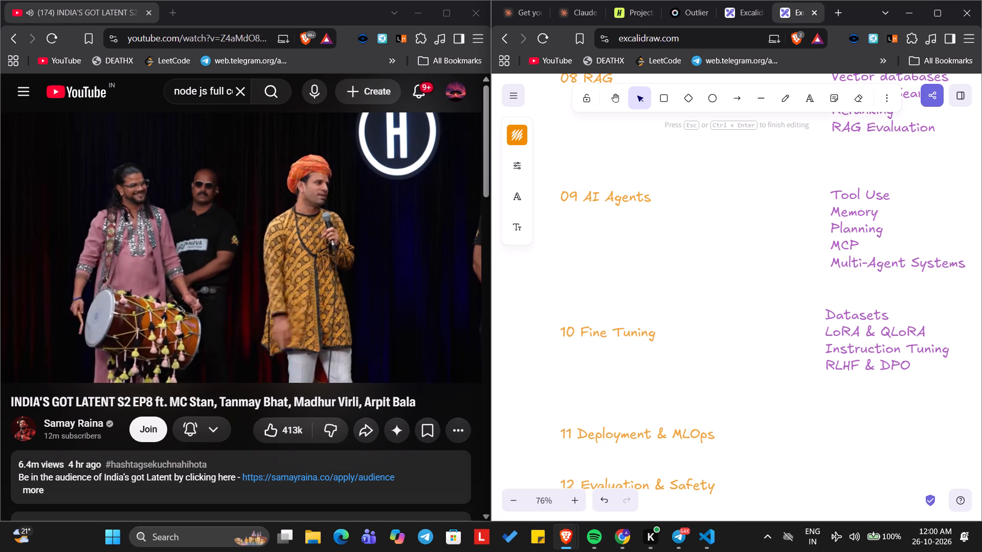
{"action": "key", "text": "Return"}
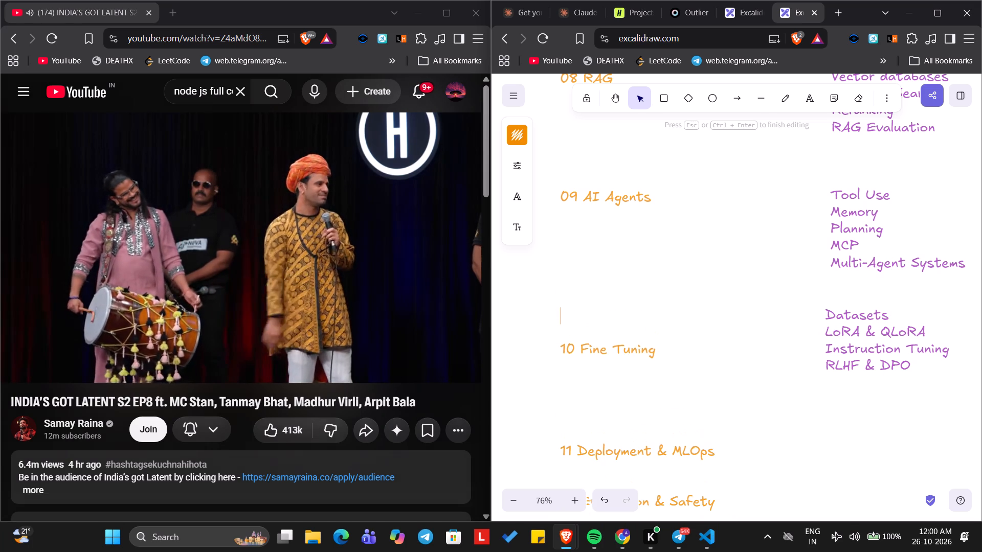
{"action": "key", "text": "BackSpace"}
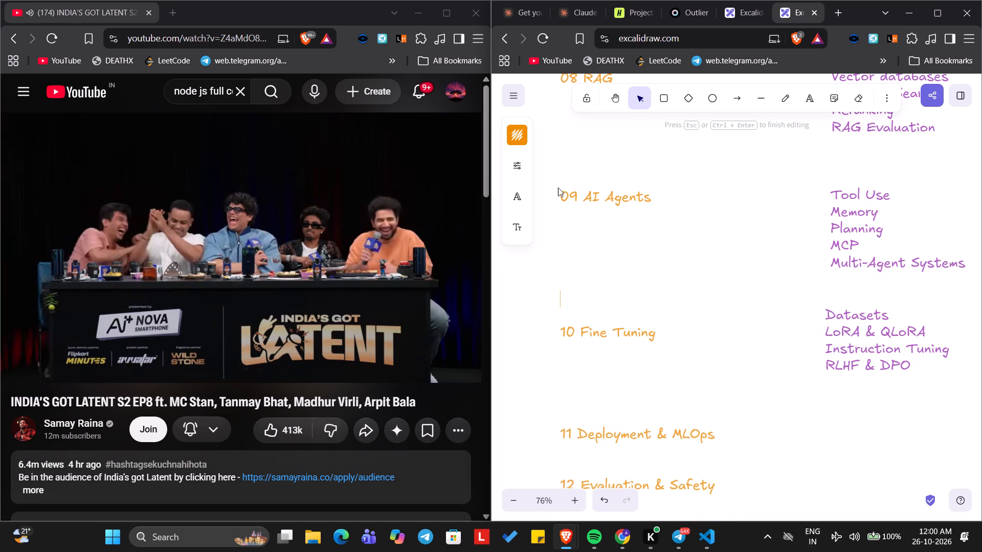
{"action": "left_click", "coordinate": [557, 309]}
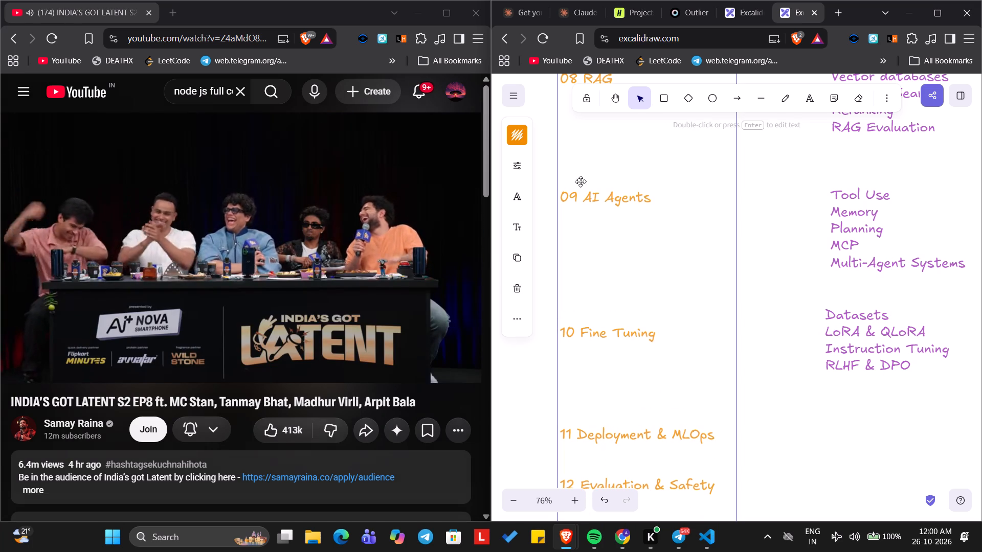
Insert one more blank line above "09 AI Agents" in the roadmap text.
{"action": "left_click", "coordinate": [583, 178]}
{"action": "key", "text": "Return"}
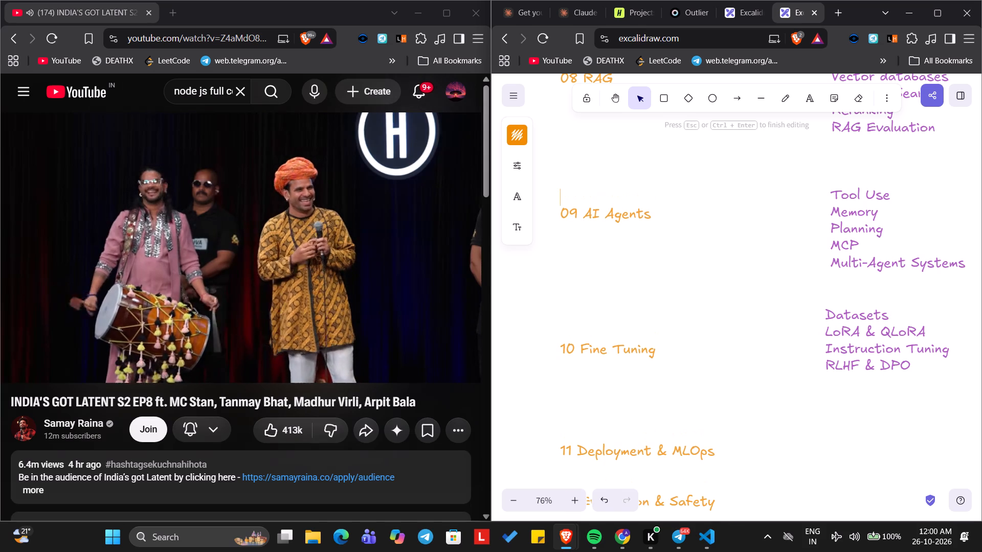
{"action": "scroll", "coordinate": [589, 178], "scroll_direction": "up", "scroll_amount": 3}
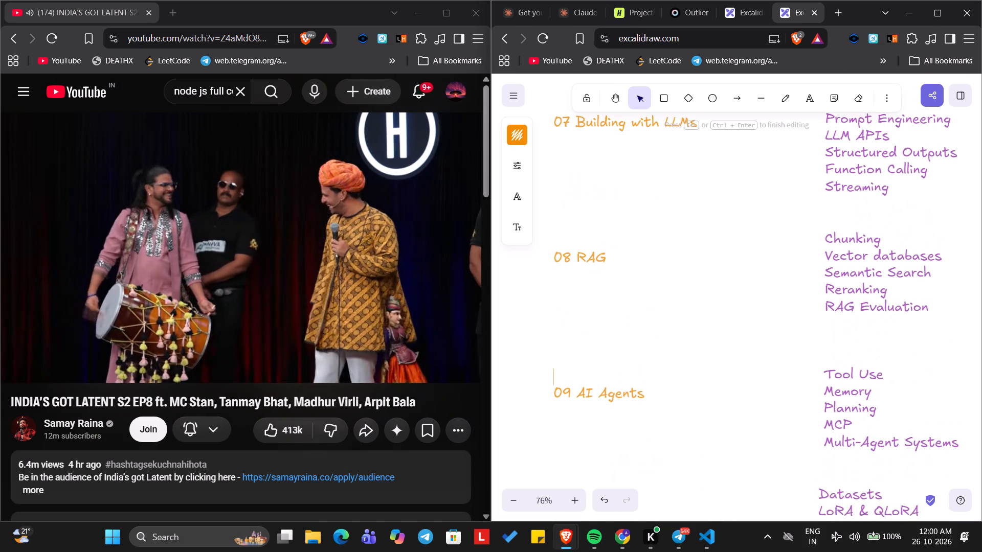
Insert one more blank line above "07 Building with LLMs" in the roadmap text.
{"action": "scroll", "coordinate": [589, 178], "scroll_direction": "up", "scroll_amount": 2}
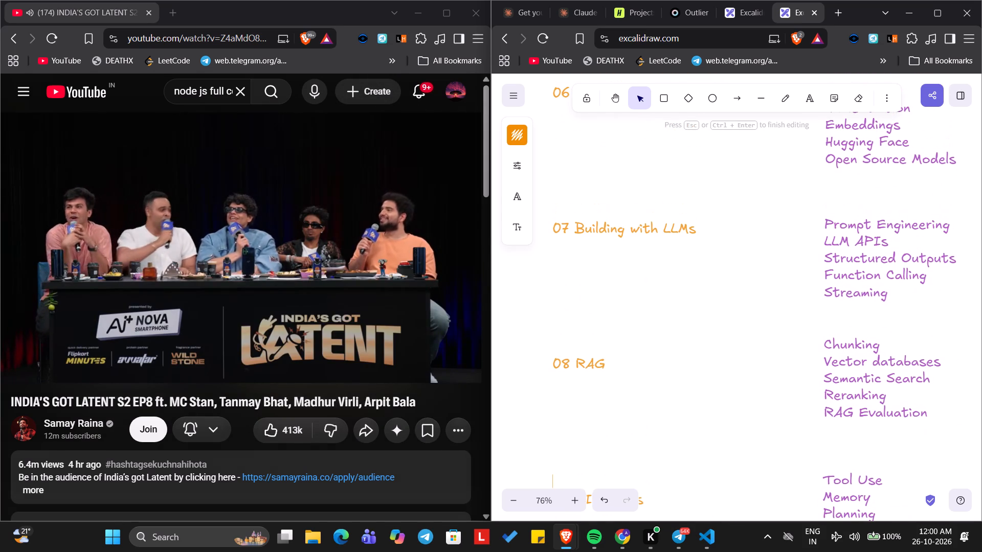
{"action": "left_click", "coordinate": [591, 210]}
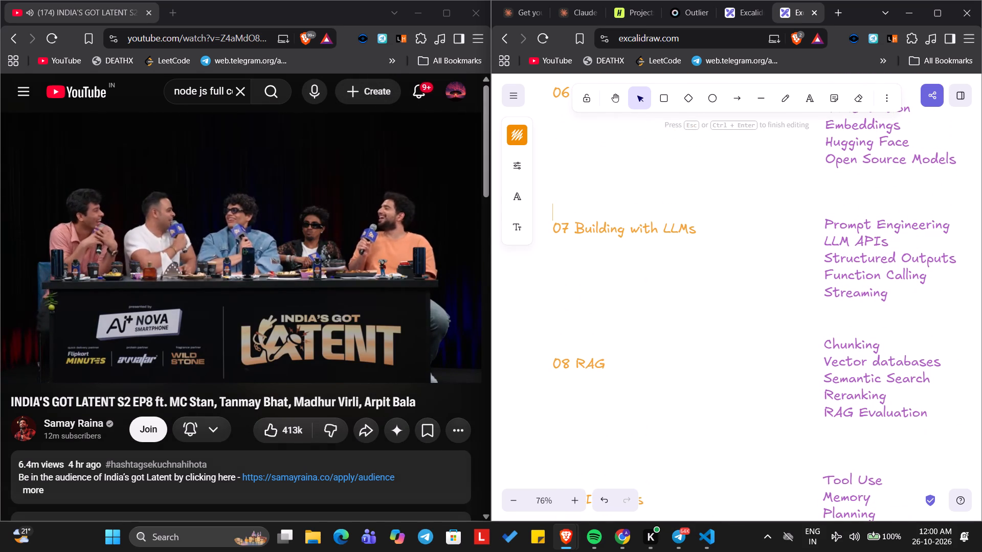
{"action": "key", "text": "Return"}
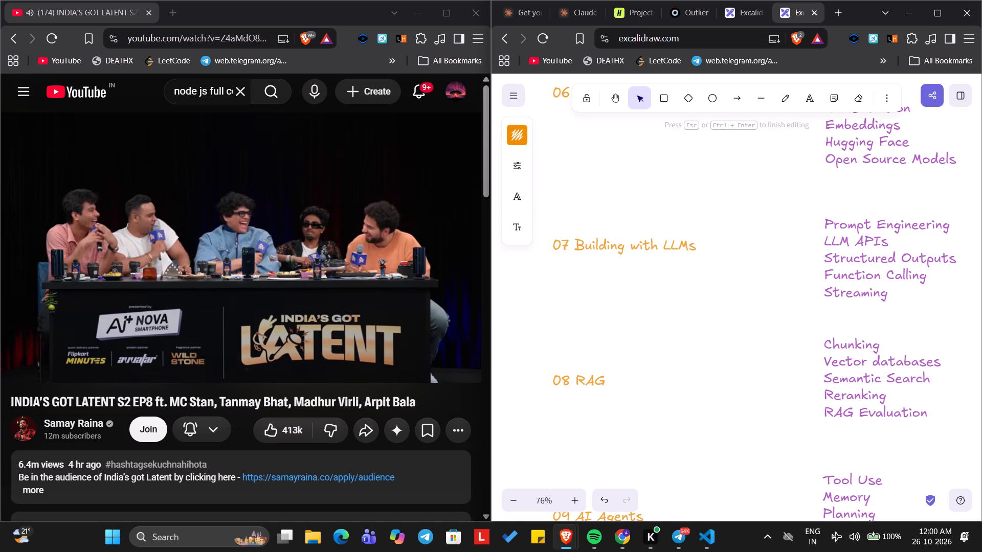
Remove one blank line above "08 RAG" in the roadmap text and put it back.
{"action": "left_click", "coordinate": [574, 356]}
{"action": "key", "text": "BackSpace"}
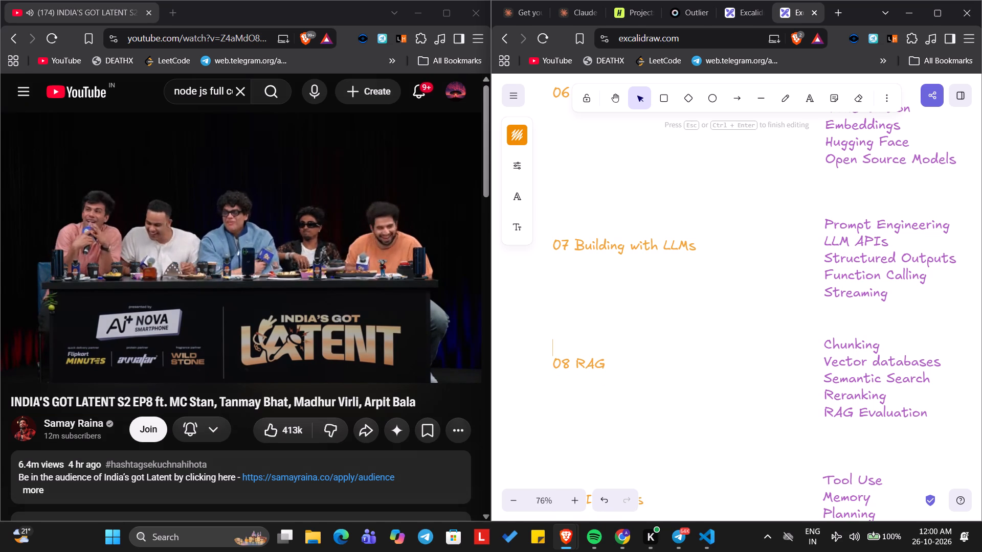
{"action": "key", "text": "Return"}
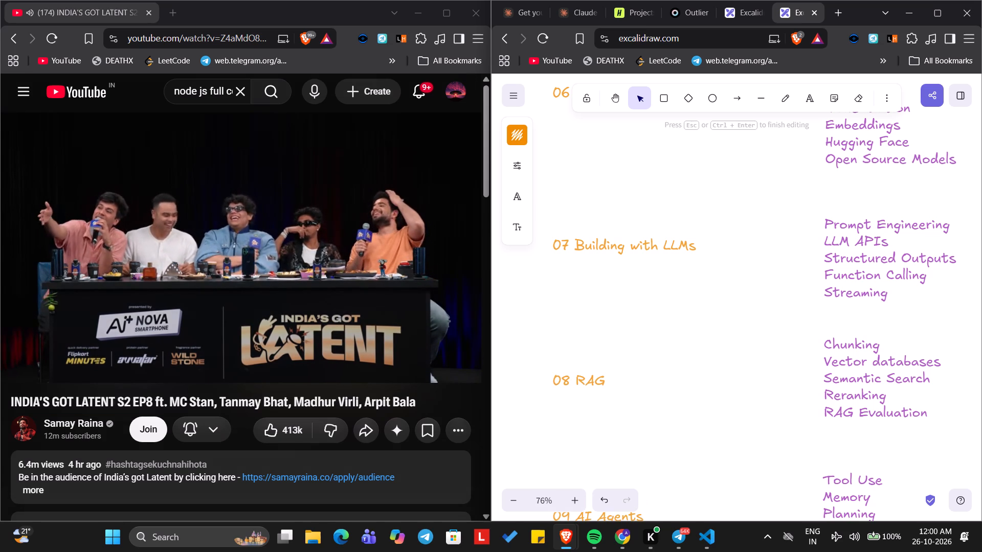
Insert another blank line above "07 Building with LLMs" in the roadmap text.
{"action": "left_click", "coordinate": [625, 228]}
{"action": "key", "text": "Return"}
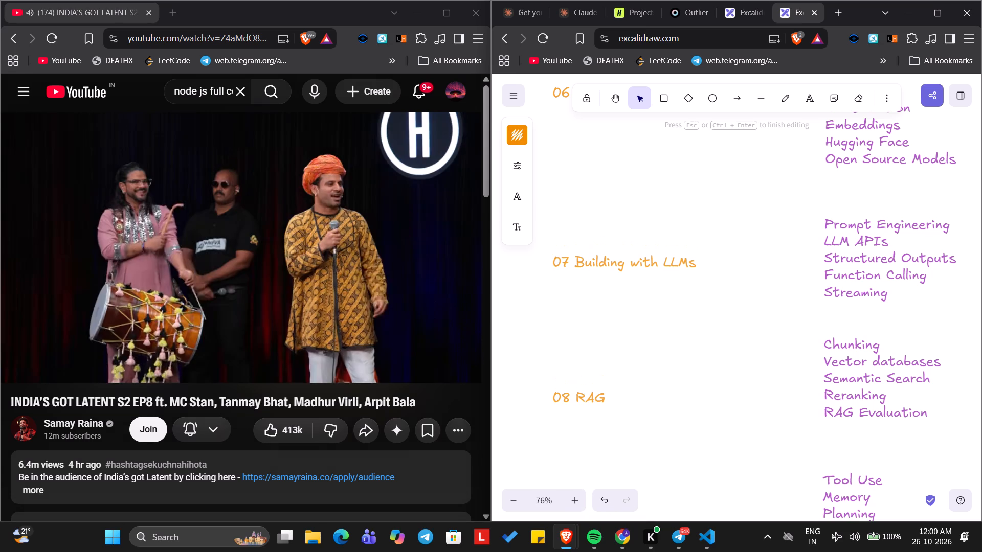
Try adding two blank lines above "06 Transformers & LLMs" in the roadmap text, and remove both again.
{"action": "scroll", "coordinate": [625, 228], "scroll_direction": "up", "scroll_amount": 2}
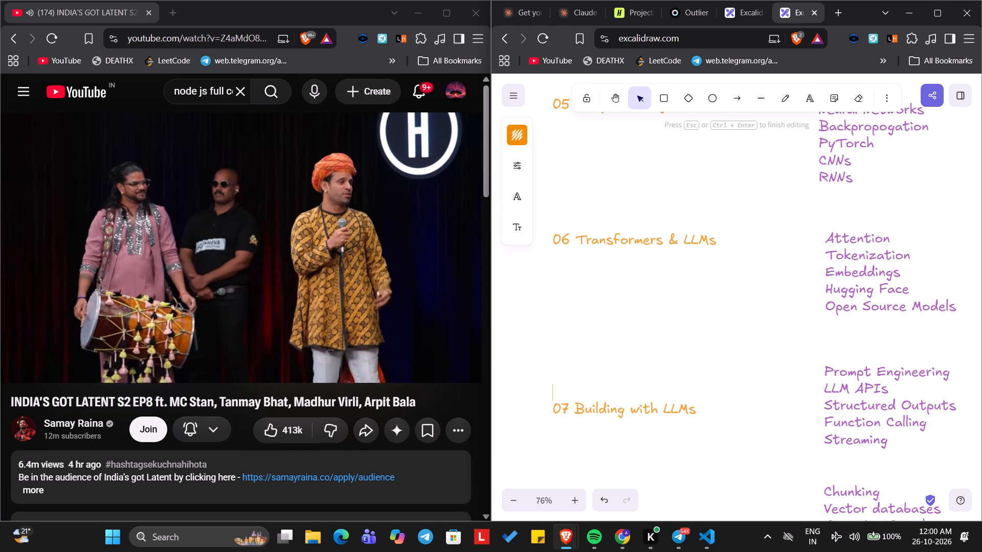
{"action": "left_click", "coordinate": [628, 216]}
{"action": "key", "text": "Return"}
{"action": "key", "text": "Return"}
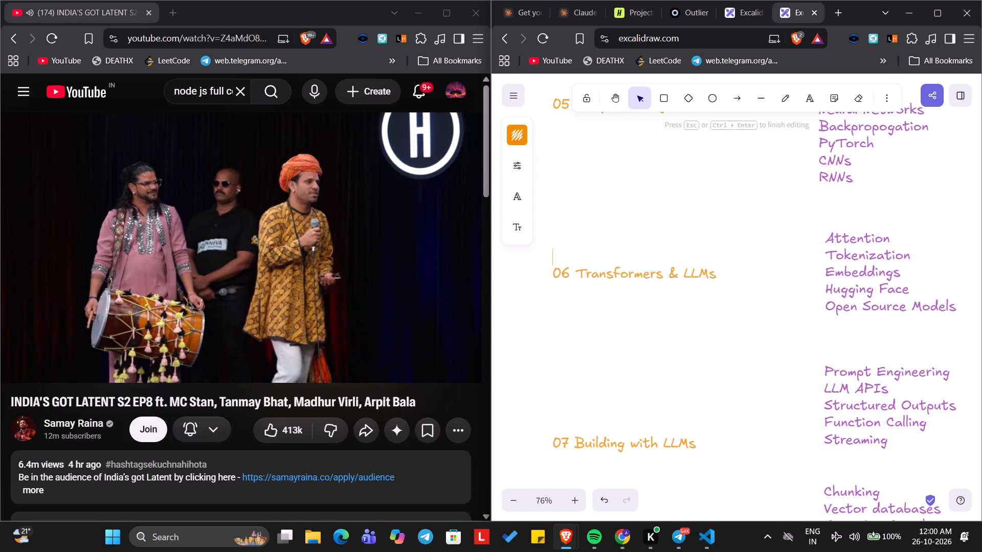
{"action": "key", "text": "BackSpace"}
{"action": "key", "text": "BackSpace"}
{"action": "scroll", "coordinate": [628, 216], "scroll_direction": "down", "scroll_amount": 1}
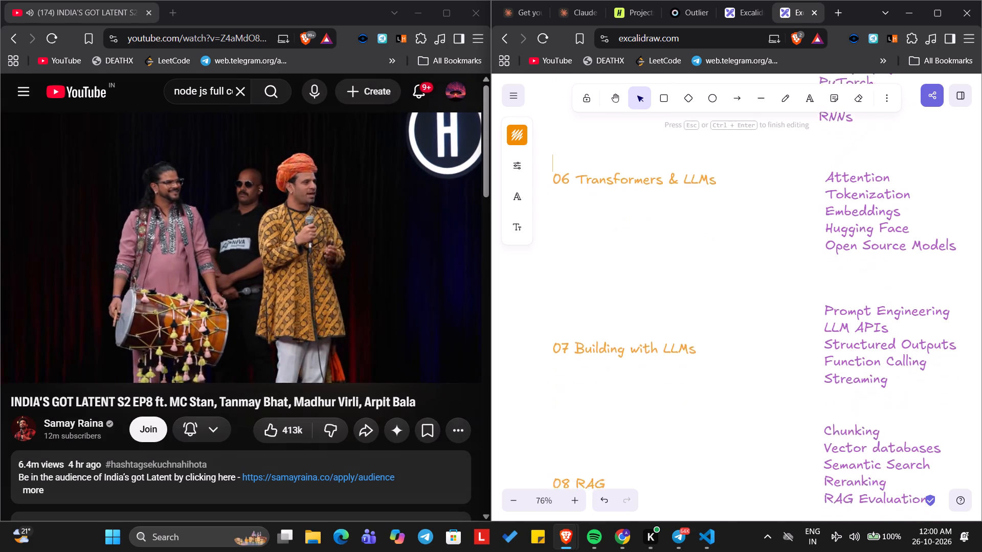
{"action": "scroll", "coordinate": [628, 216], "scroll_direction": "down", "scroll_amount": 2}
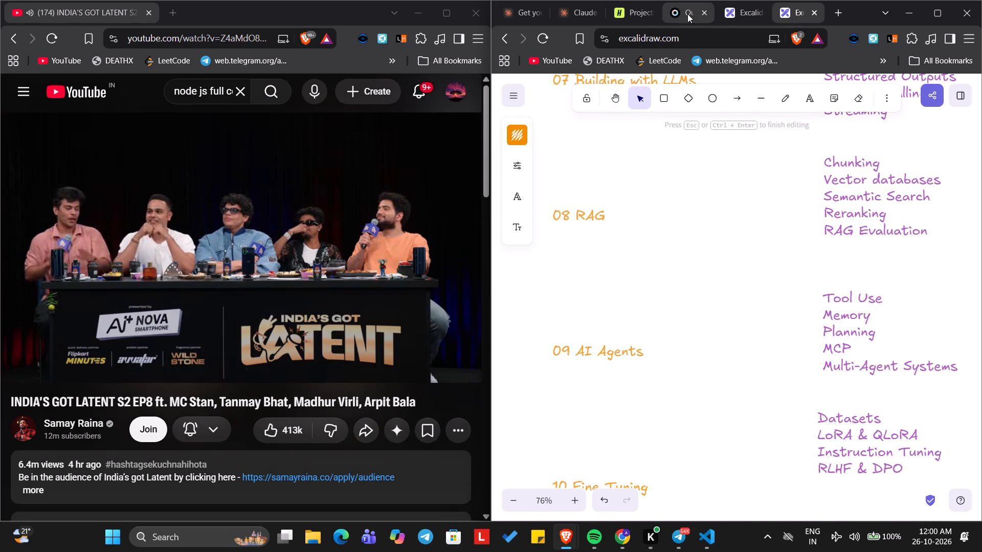
Switch to the other open Excalidraw browser tab.
{"action": "left_click", "coordinate": [744, 13]}
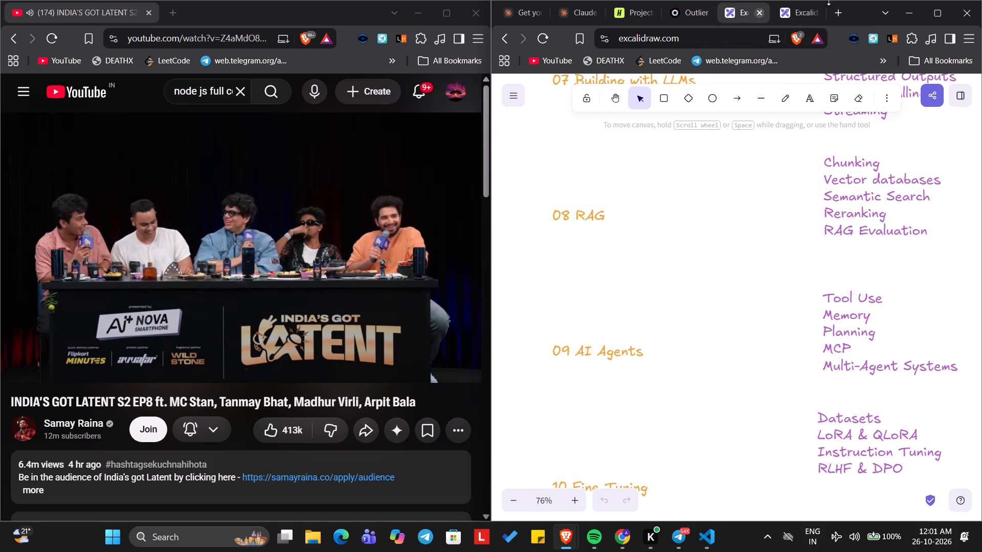
Minimise the Excalidraw browser window and maximise the YouTube video window.
{"action": "left_click", "coordinate": [908, 23]}
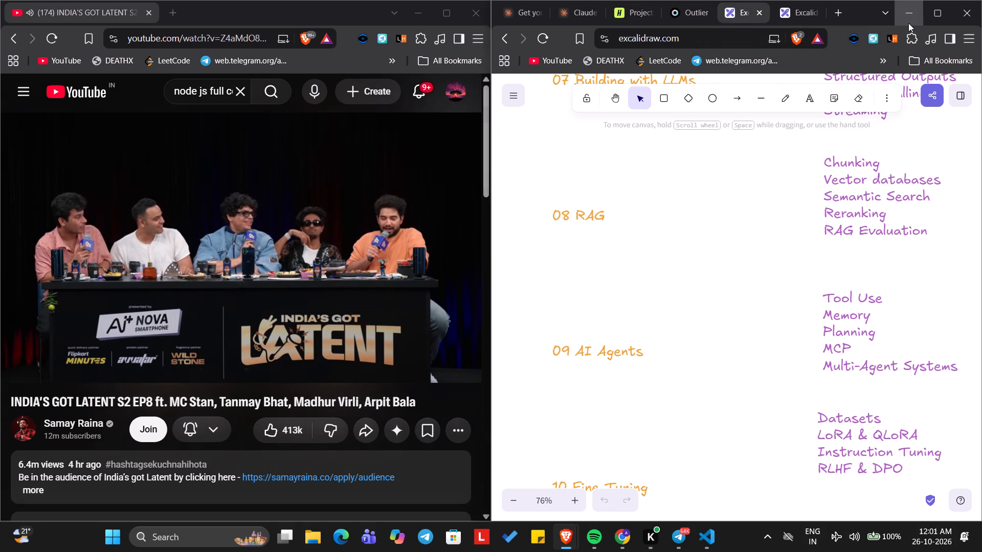
{"action": "left_click", "coordinate": [448, 9]}
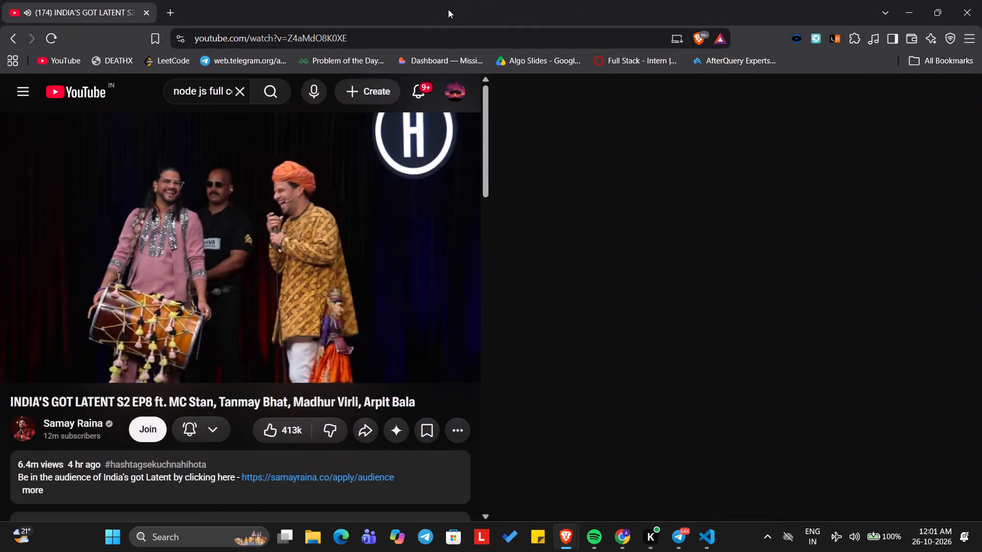